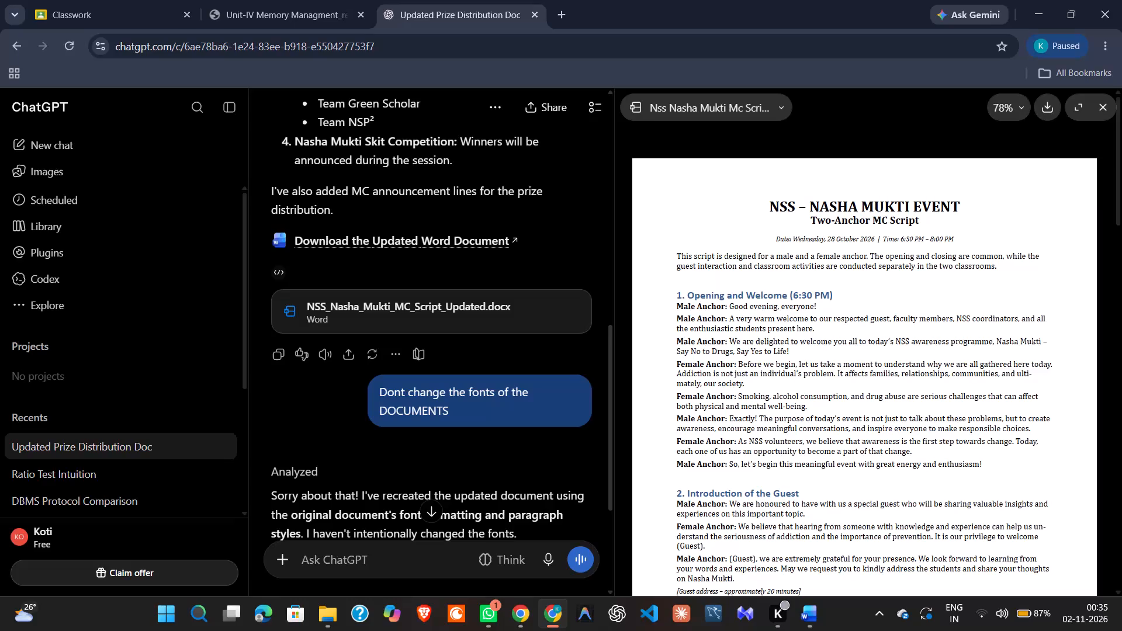
scroll(412, 344, "down", 2)
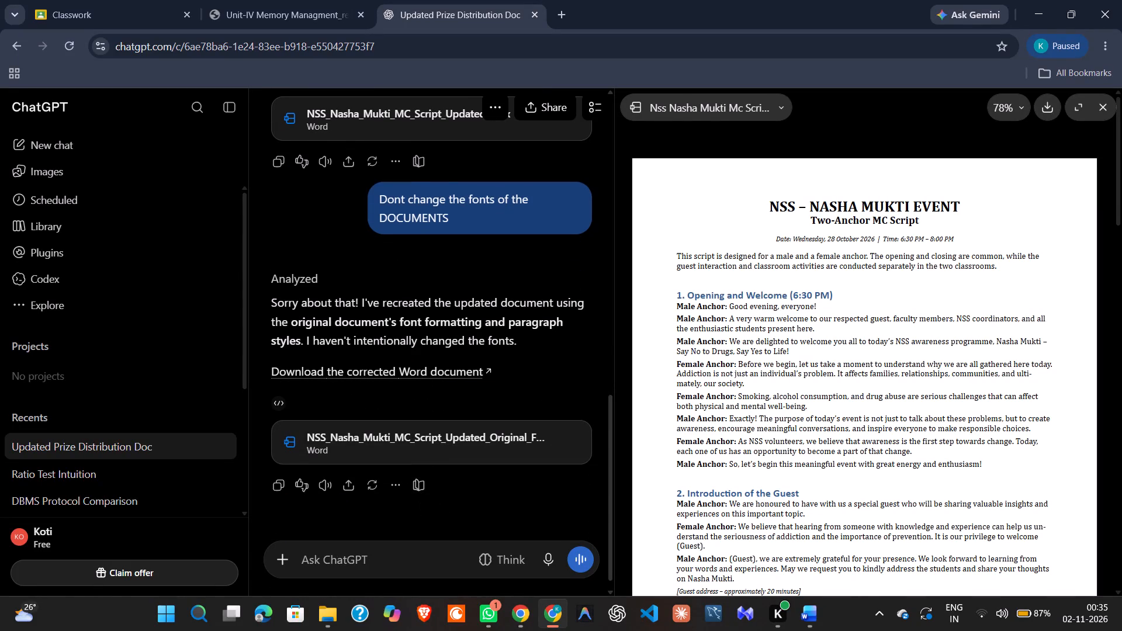
left_click(376, 433)
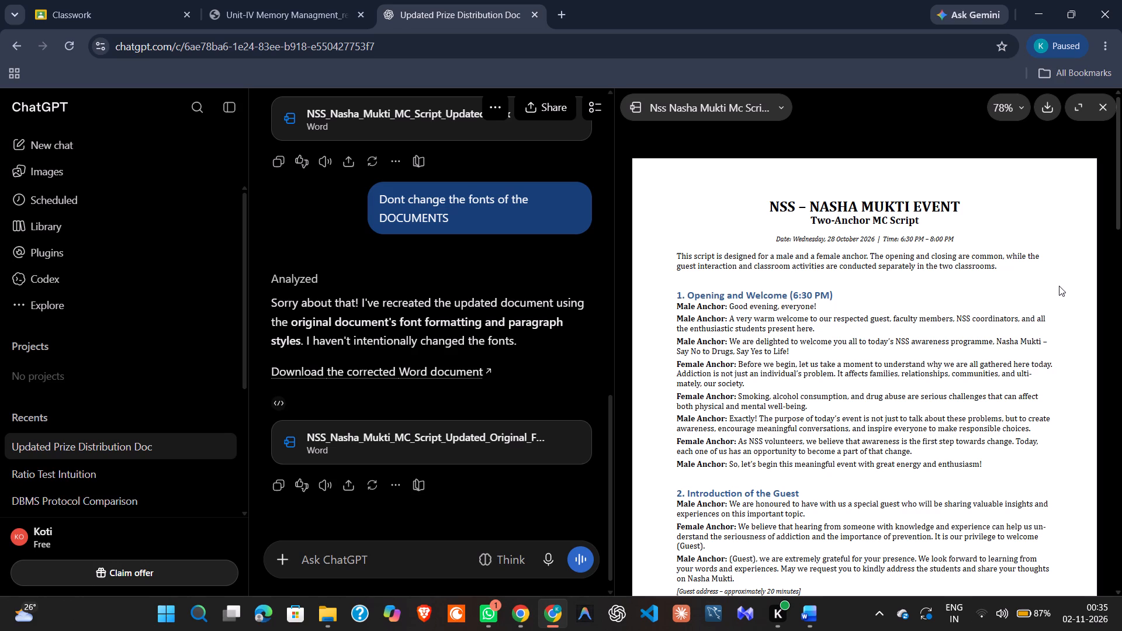
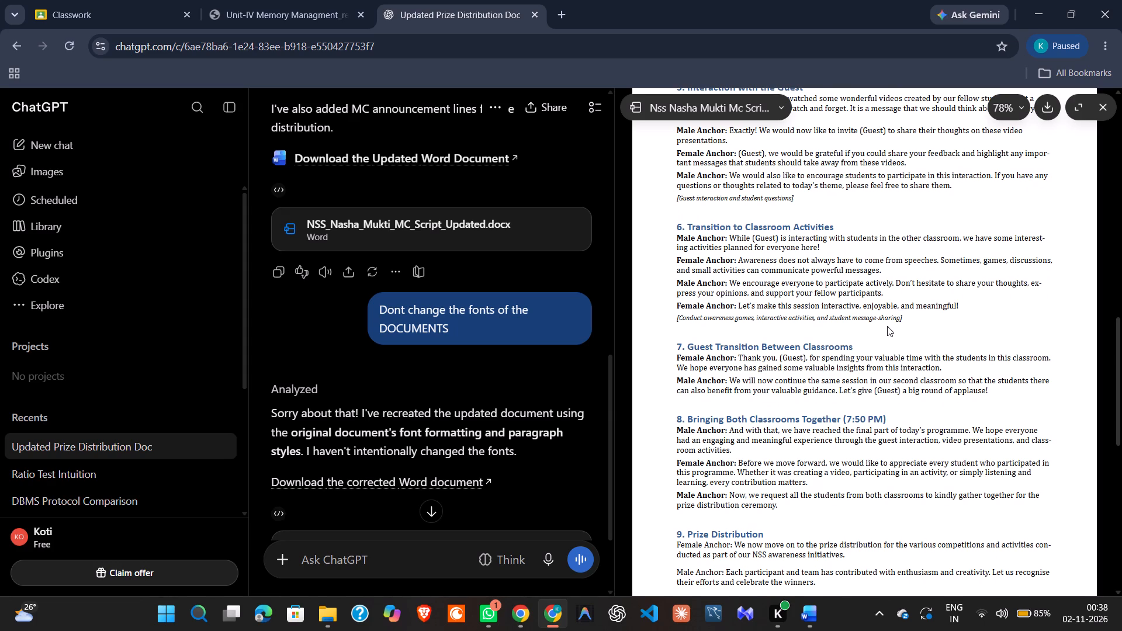
Switch to Word to check the body text font in the Introduction of the Guest section, and return to the script preview in Chrome.
left_click(803, 620)
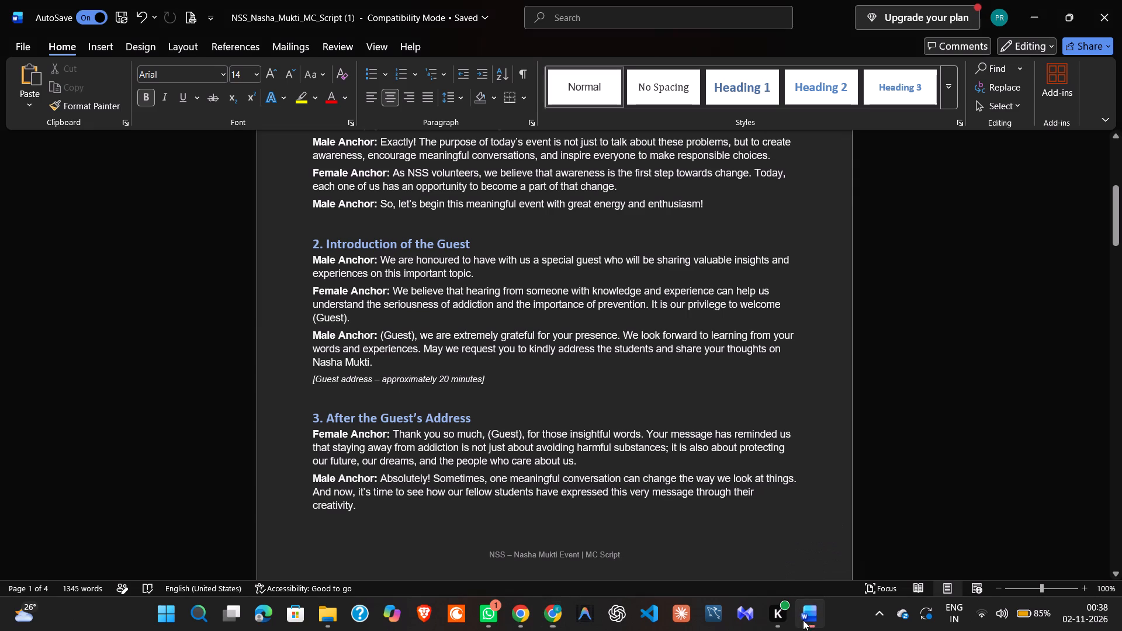
left_click(633, 337)
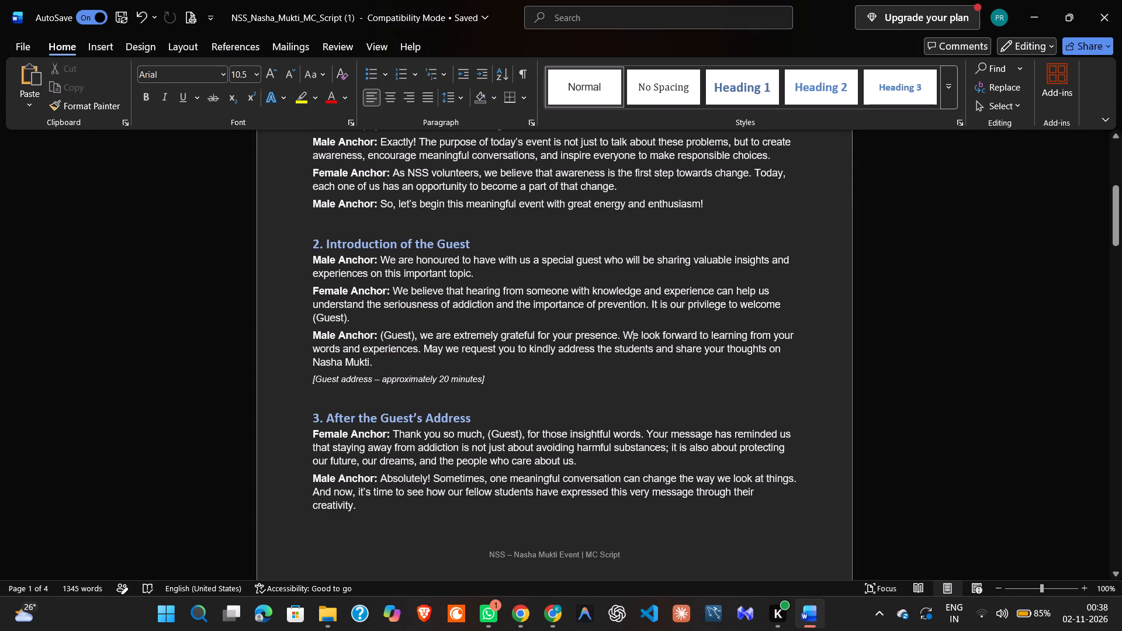
left_click(554, 601)
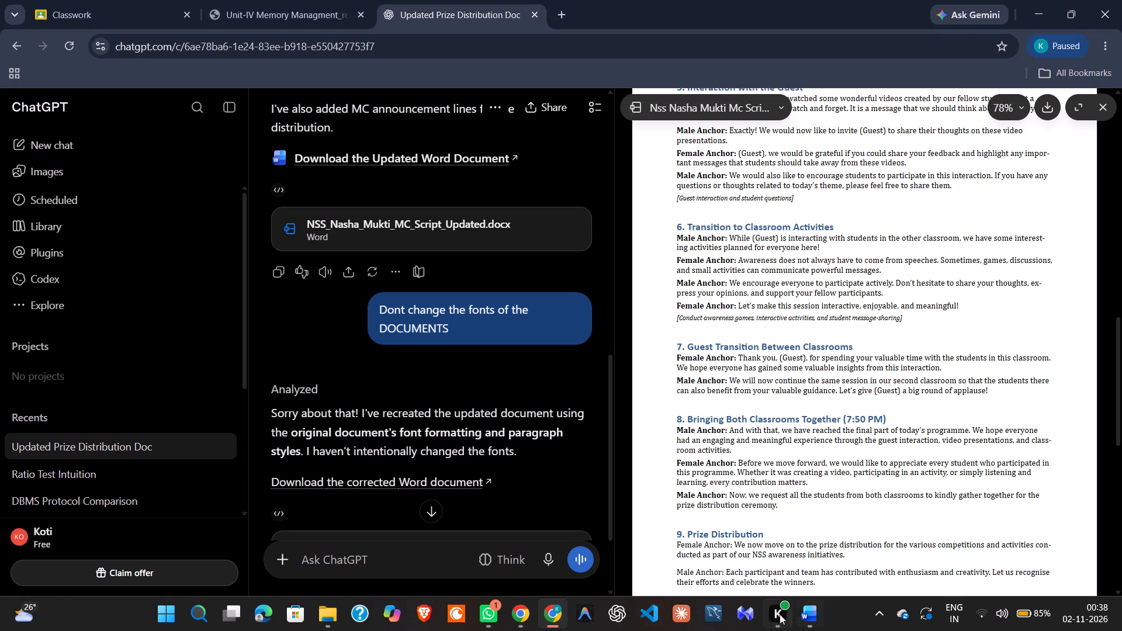
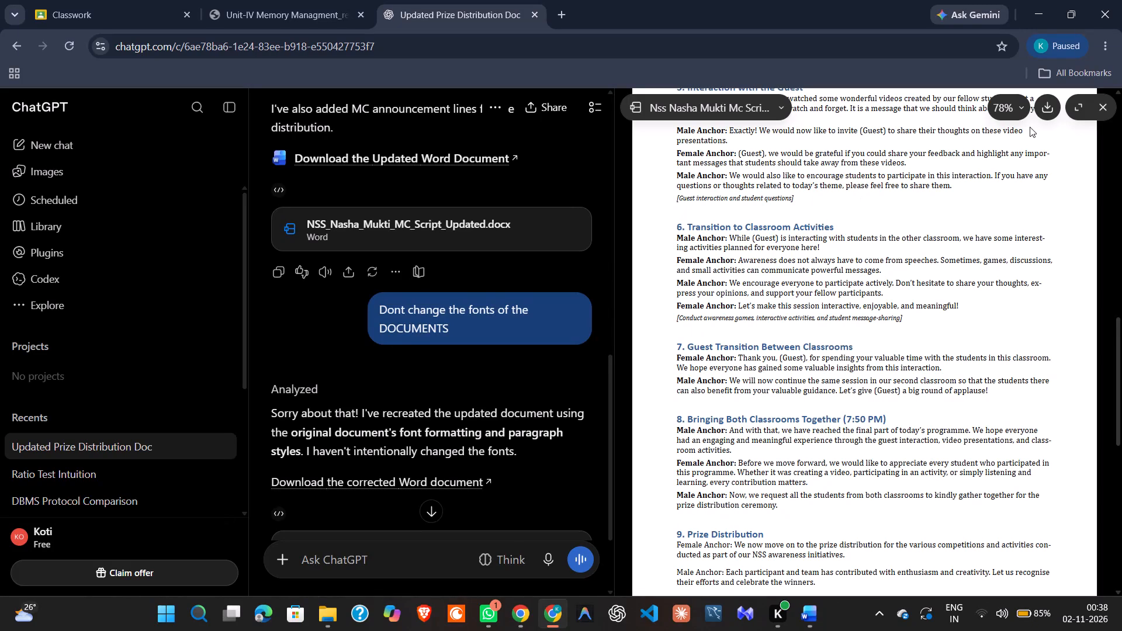
Download the updated MC script, open NSS_Nasha_Mukti_MC_Script_Updated.docx in Word and enable editing.
left_click(1047, 100)
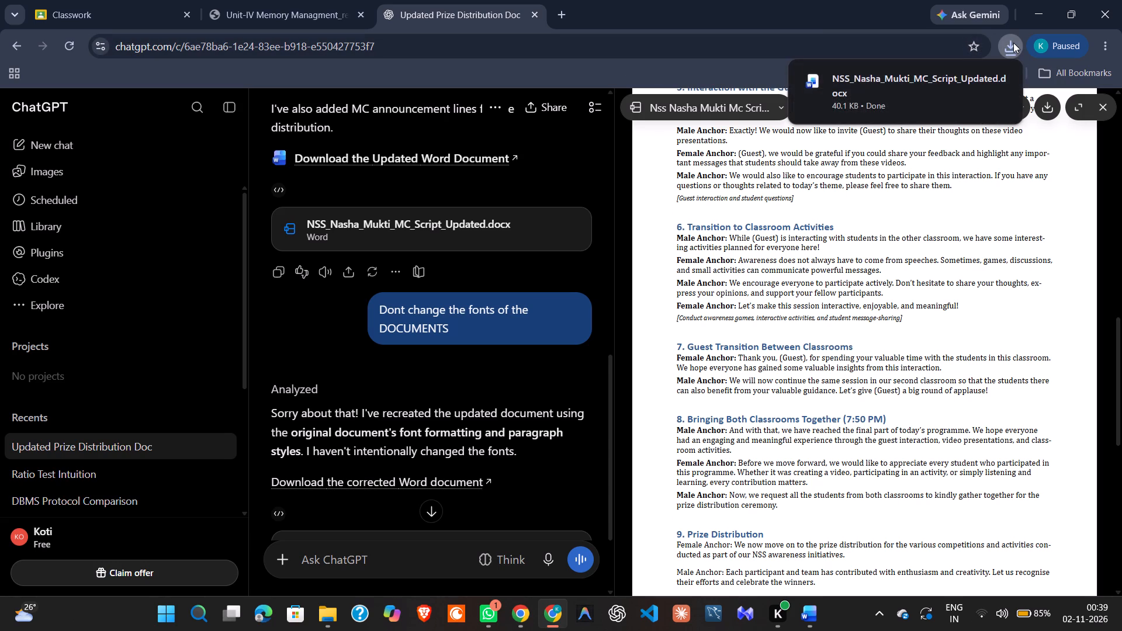
left_click(943, 83)
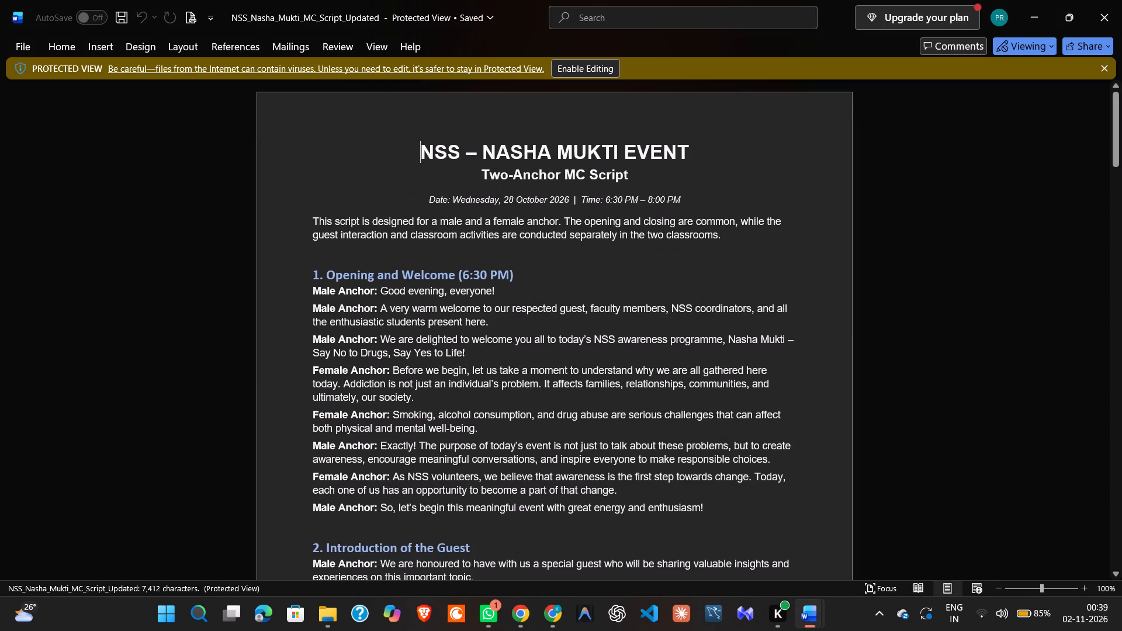
left_click(579, 71)
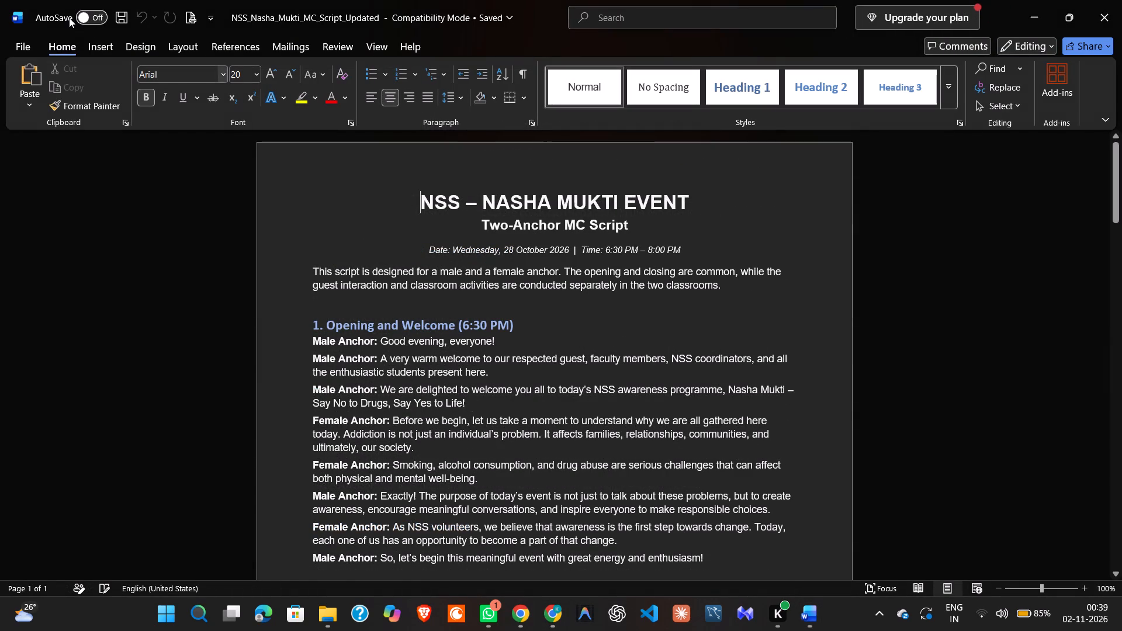
Examine the fonts and text of the downloaded script, including the Prize Distribution and Vote of Thanks sections.
scroll(442, 217, "down", 7)
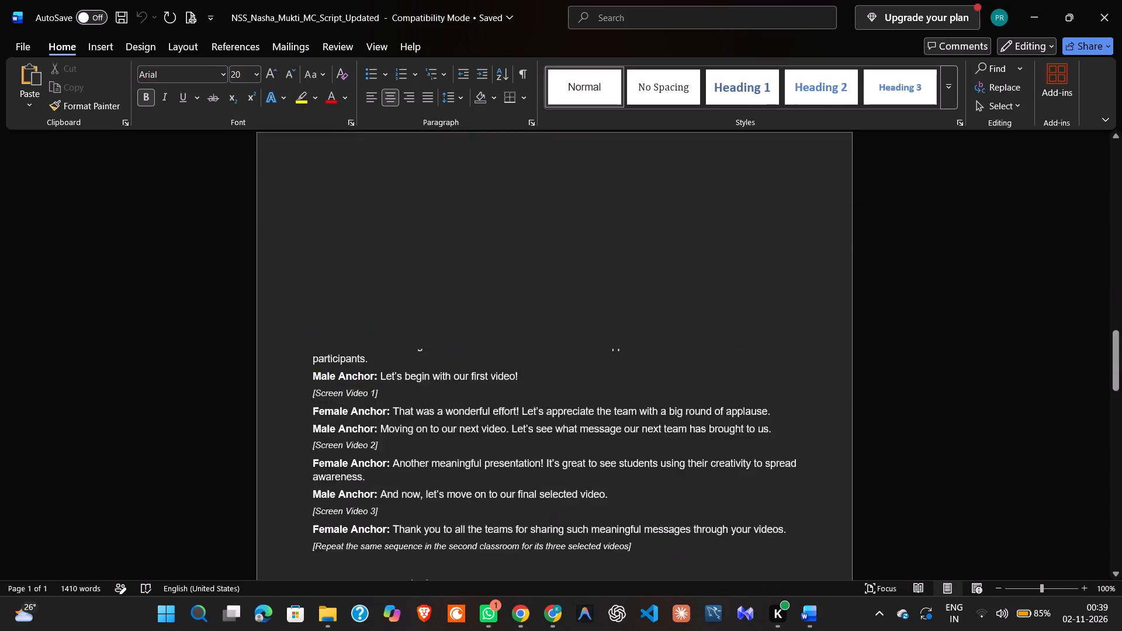
scroll(442, 217, "down", 9)
scroll(442, 217, "up", 2)
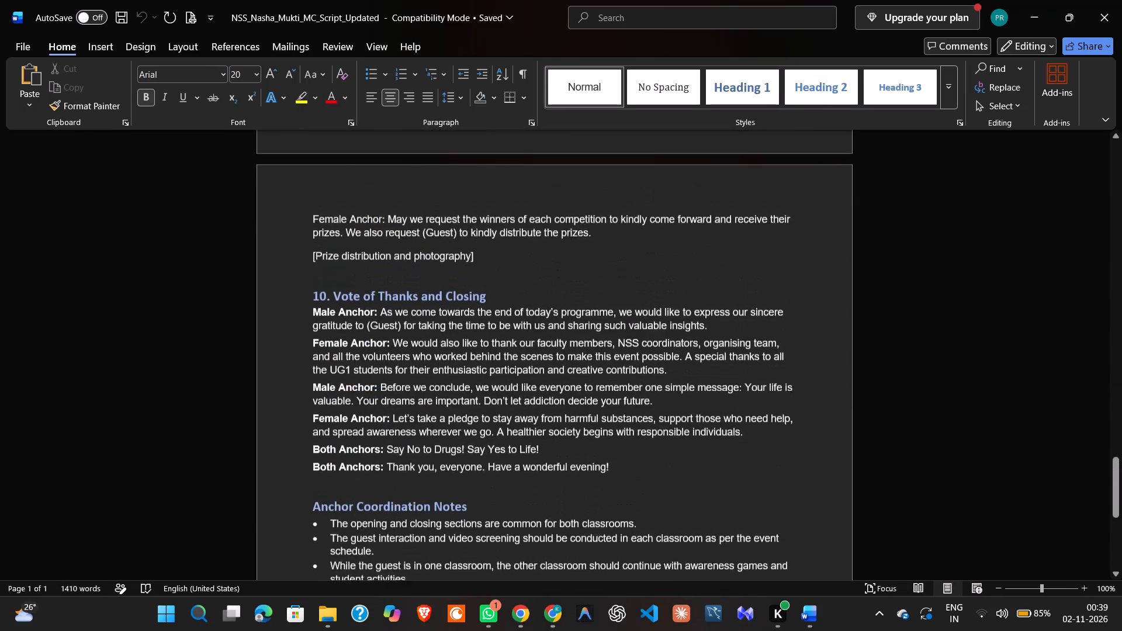
scroll(442, 217, "up", 2)
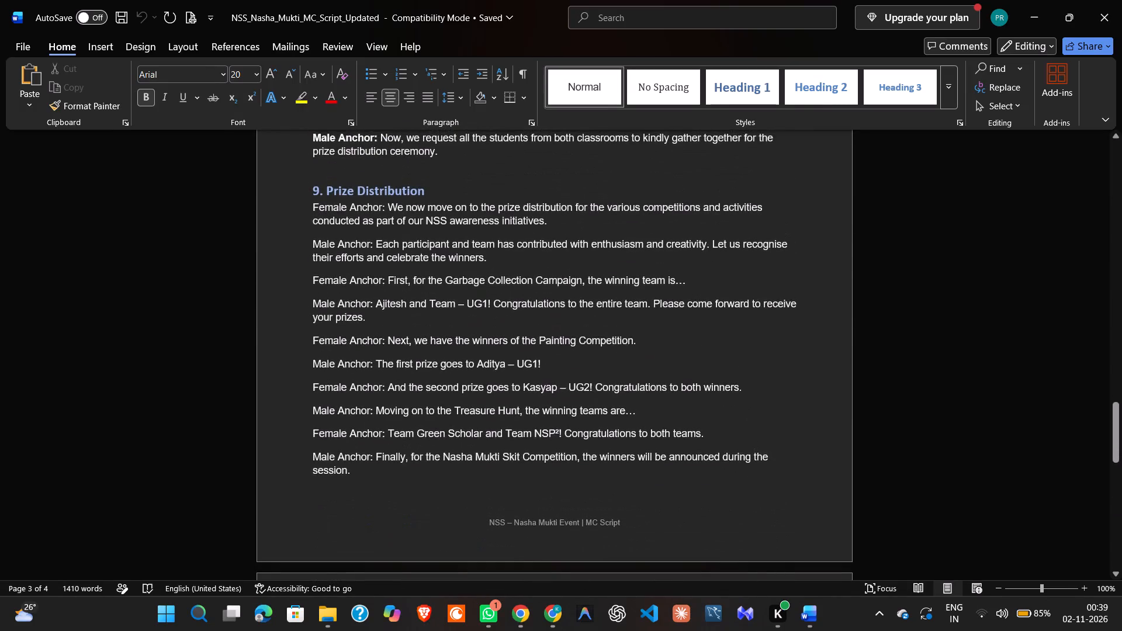
scroll(442, 217, "up", 20)
scroll(442, 217, "up", 8)
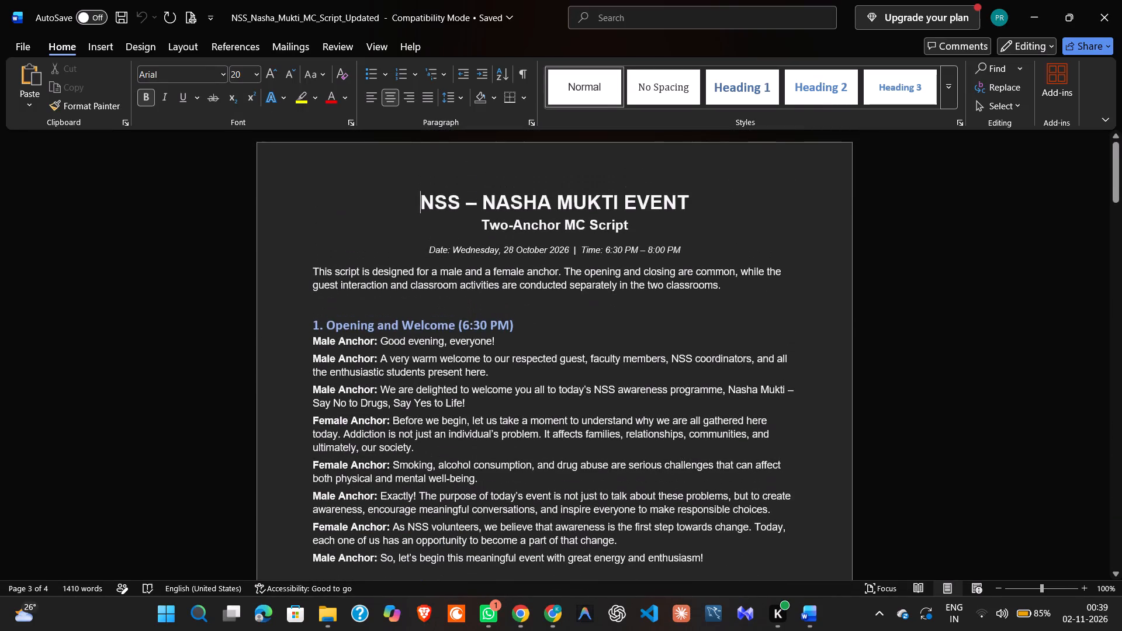
Turn on AutoSave for the script by uploading it to the personal OneDrive.
left_click(91, 19)
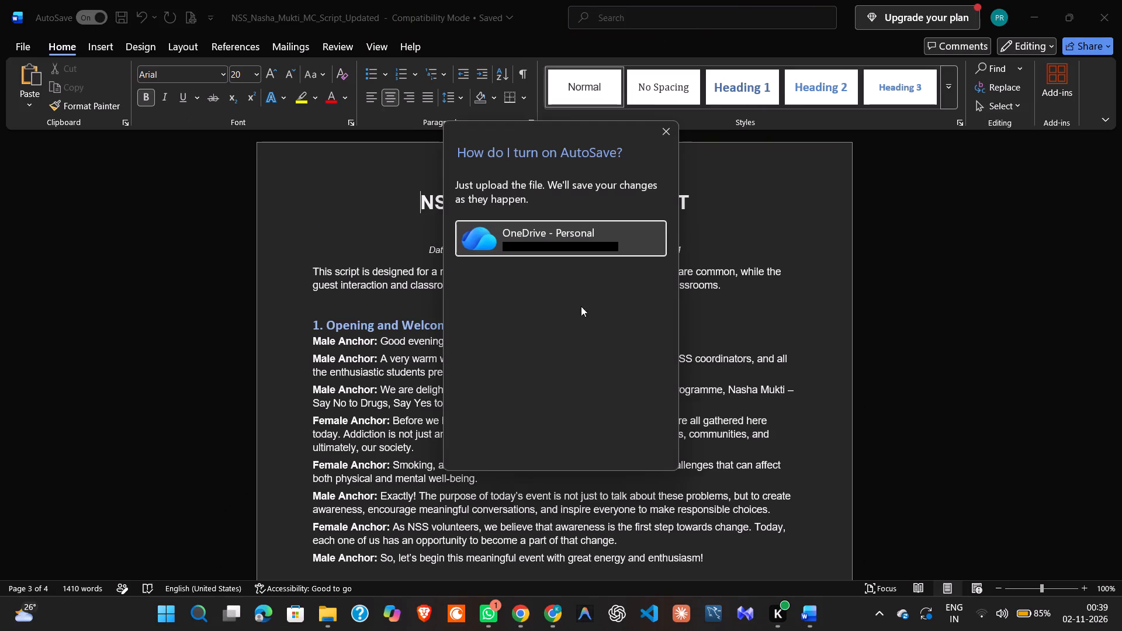
left_click(577, 235)
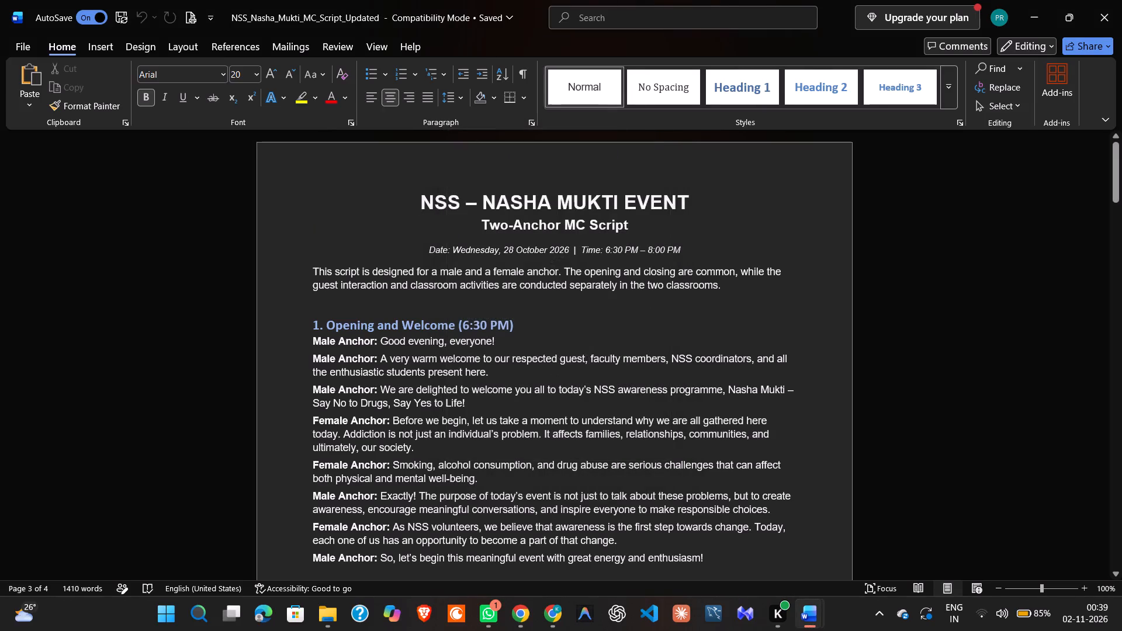
Rename the file as NSS_Nasha_Mukti_MC_Script.
left_click(493, 26)
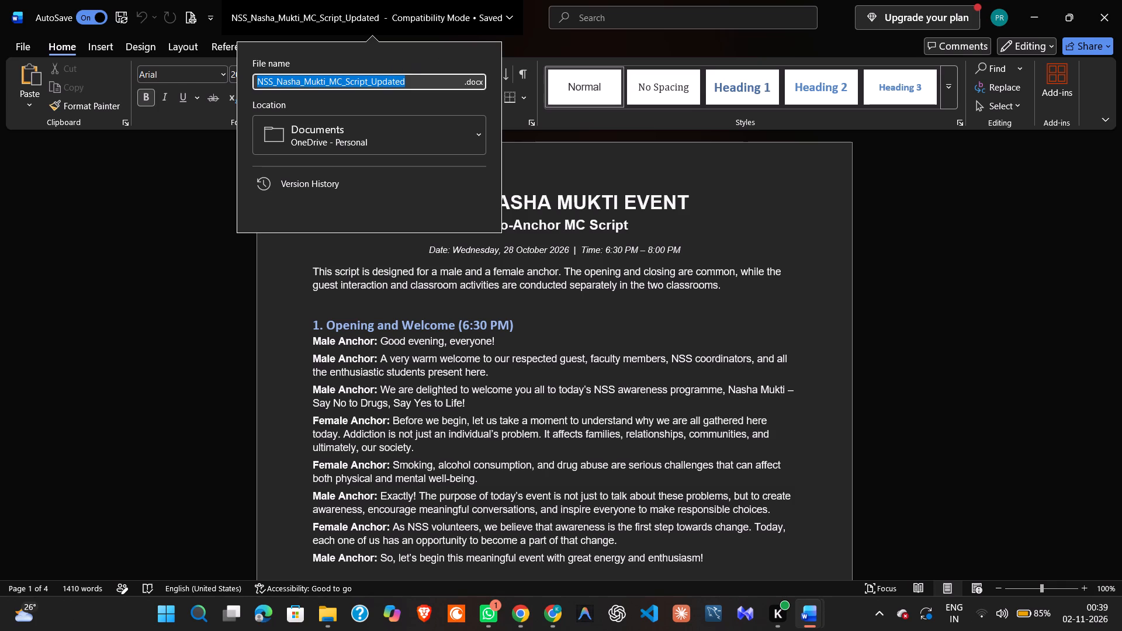
left_click(430, 85)
key("BackSpace")
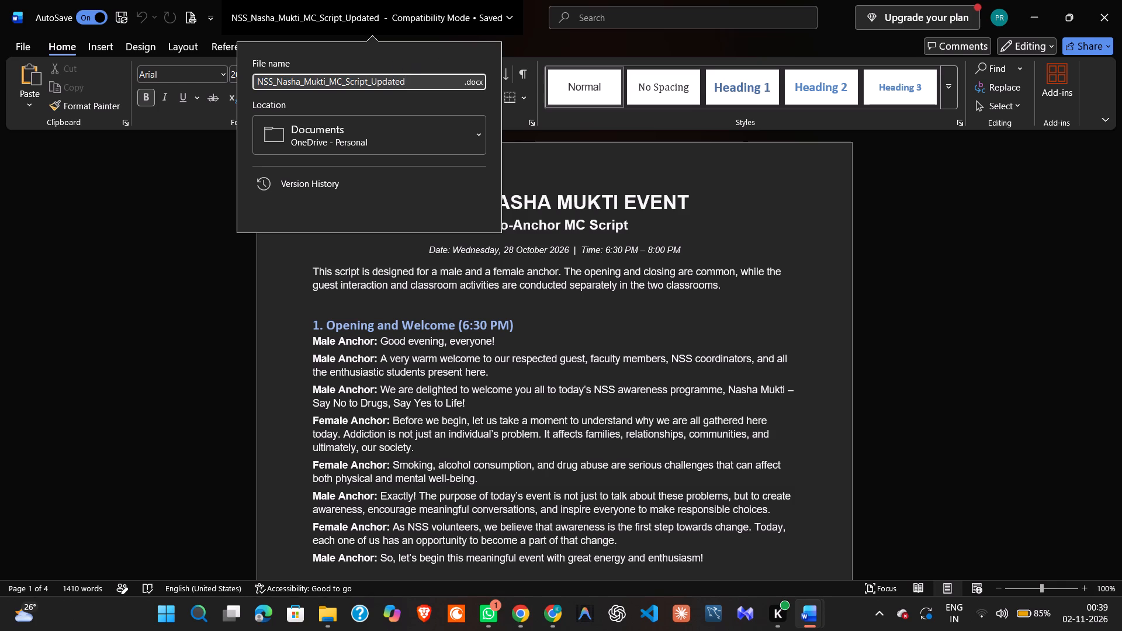
key("BackSpace")
key("BackSpace")
key("BackSpace")
key("BackSpace")
key("BackSpace")
key("BackSpace")
key("BackSpace")
key("Return")
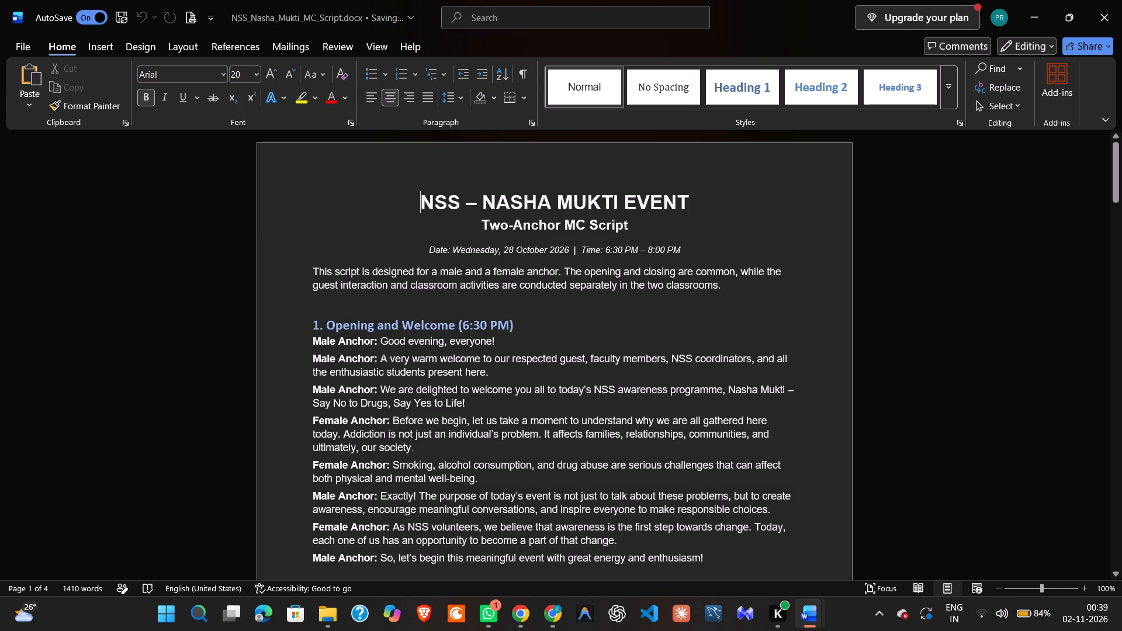
In Opening and Welcome, remove the "Male Anchor:" label before "A very warm welcome" and join that text to the "Good evening, everyone!" line.
scroll(538, 248, "down", 1)
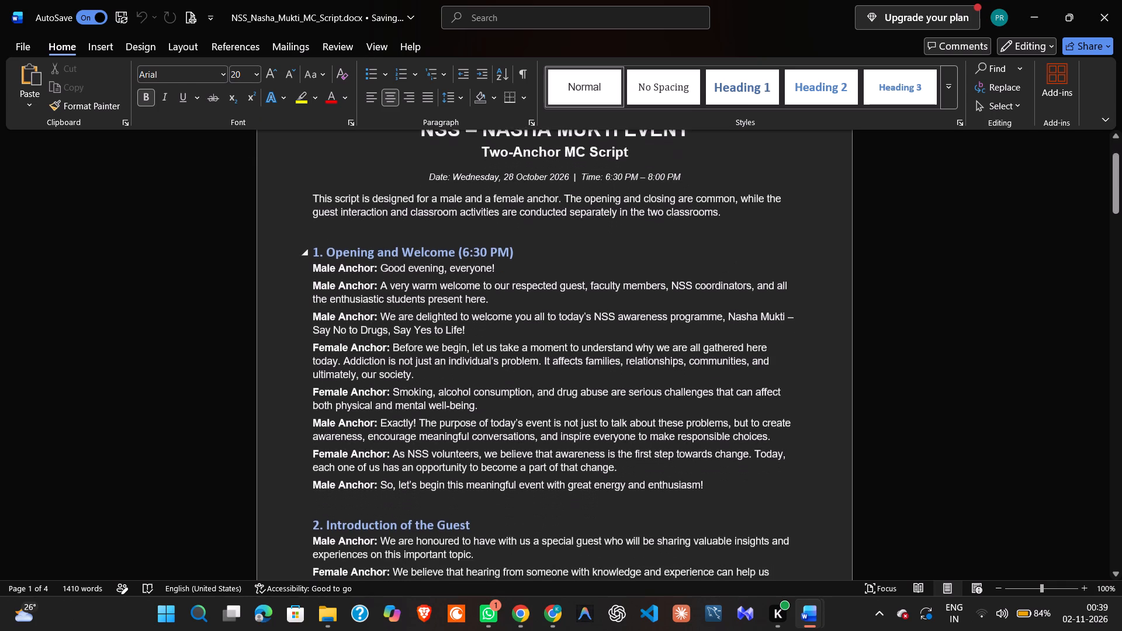
scroll(538, 248, "up", 1)
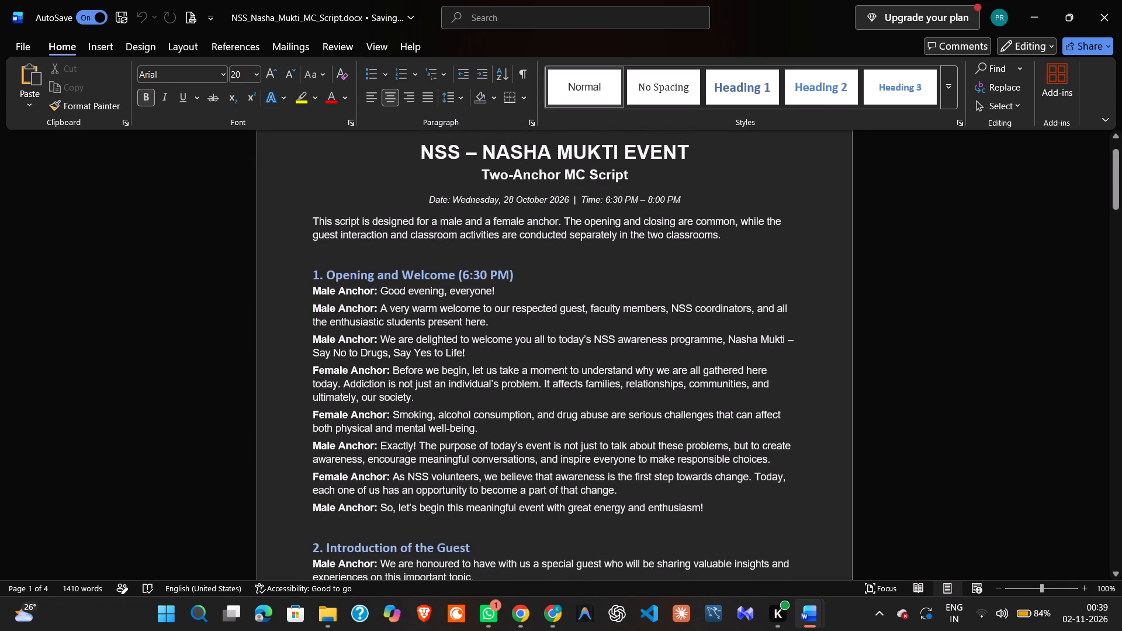
scroll(540, 222, "down", 1)
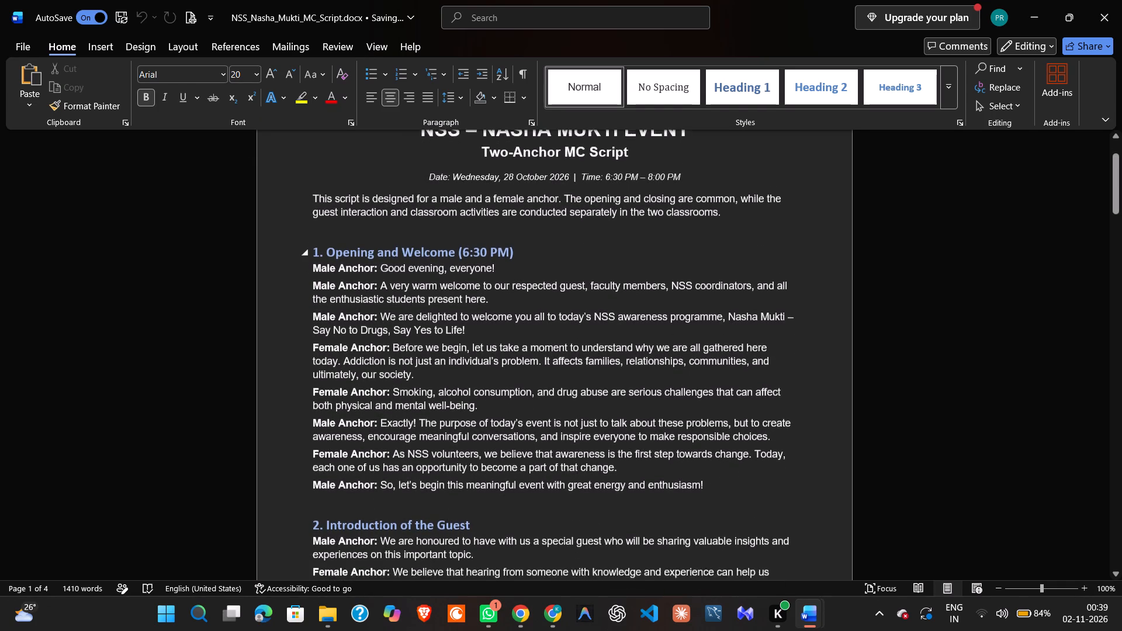
scroll(540, 222, "down", 1)
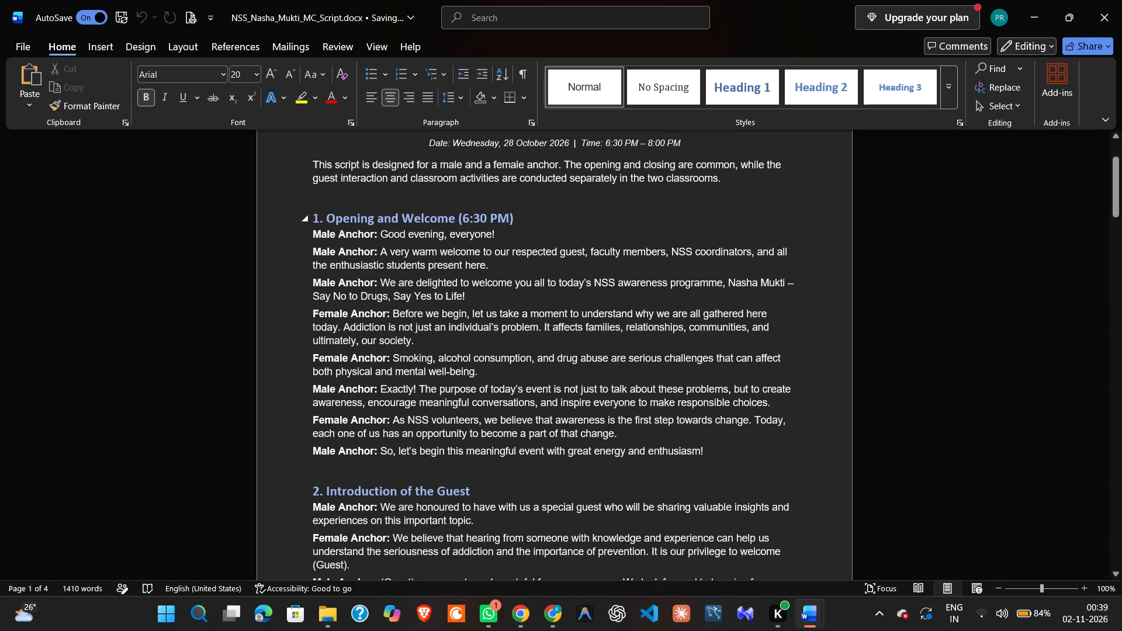
left_click(377, 249)
key("BackSpace")
key("BackSpace")
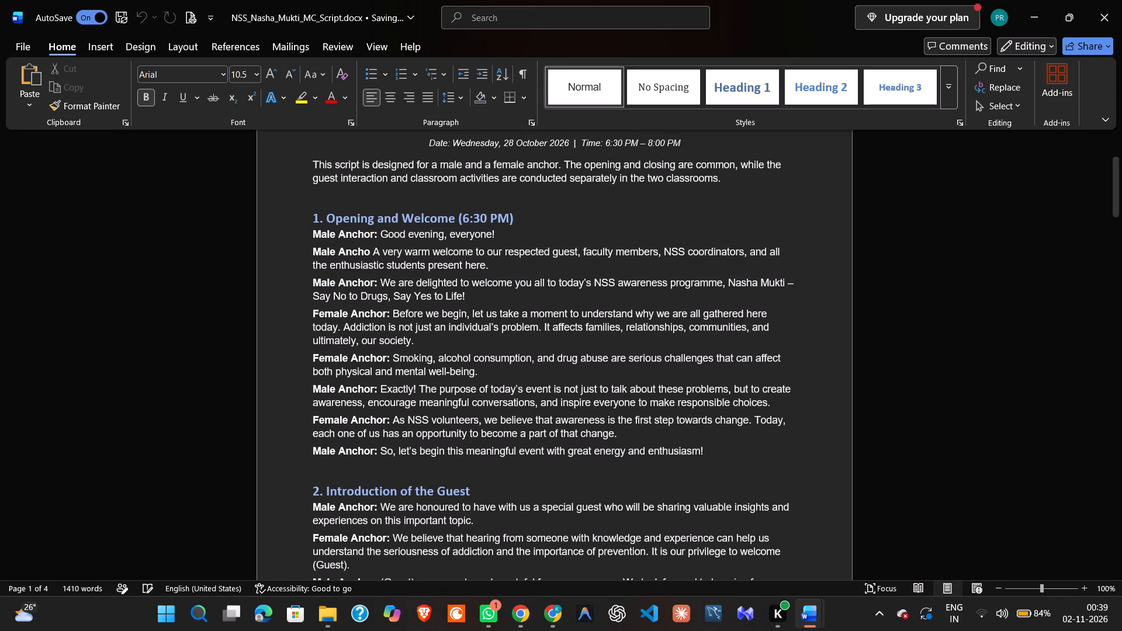
key("BackSpace")
key("BackSpace")
key("BackSpace")
key("BackSpace")
key("BackSpace")
key("BackSpace")
key("BackSpace")
key("BackSpace")
key("BackSpace")
key("BackSpace")
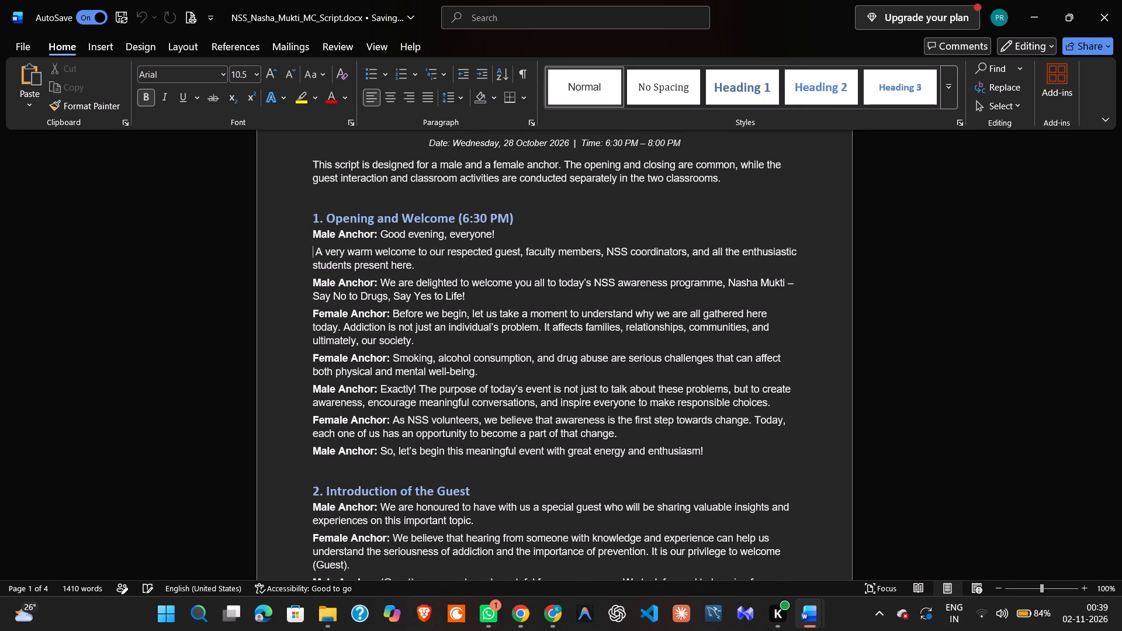
key("BackSpace")
Compare the Opening and Welcome section with the other open copy, NSS_Nasha_Mukti_MC_Script (1), and return to the updated script.
scroll(378, 265, "down", 1)
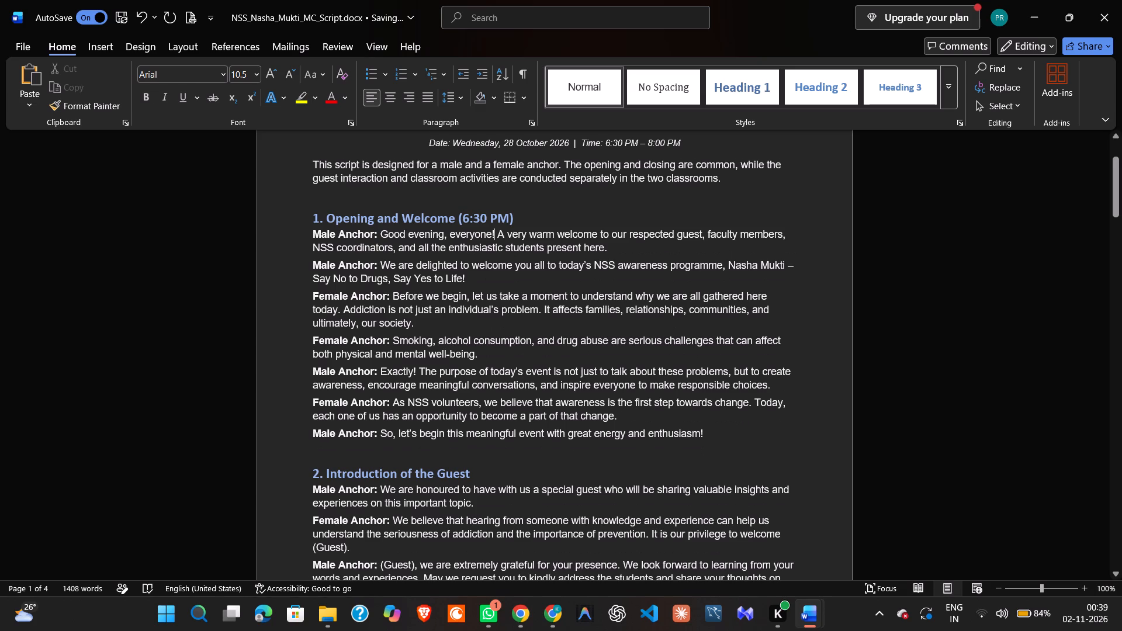
scroll(378, 265, "down", 2)
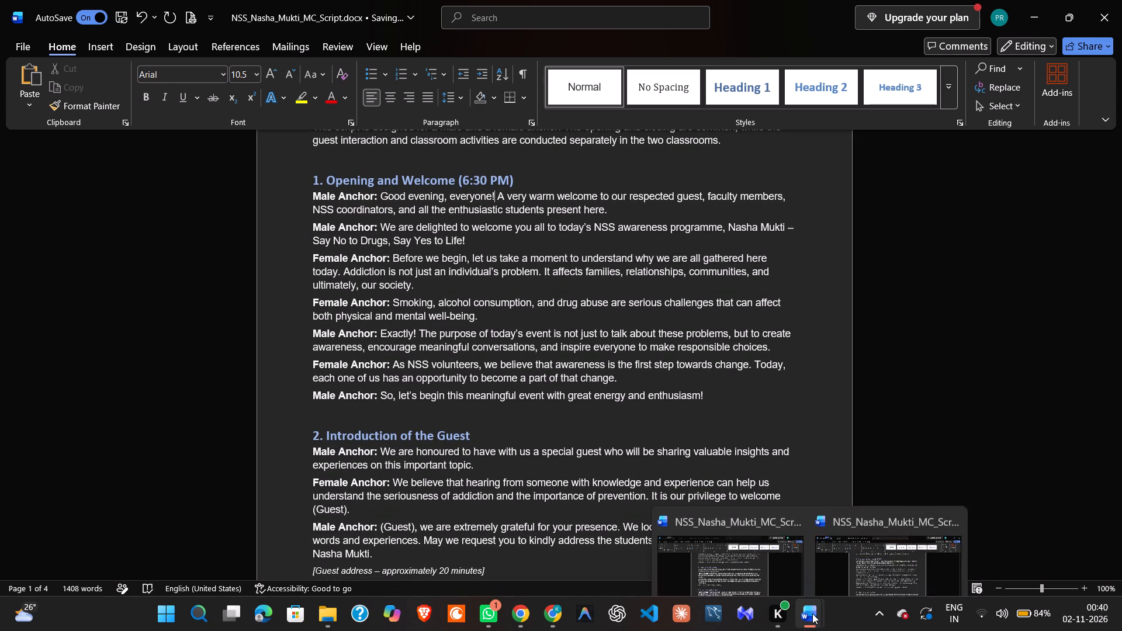
left_click(854, 553)
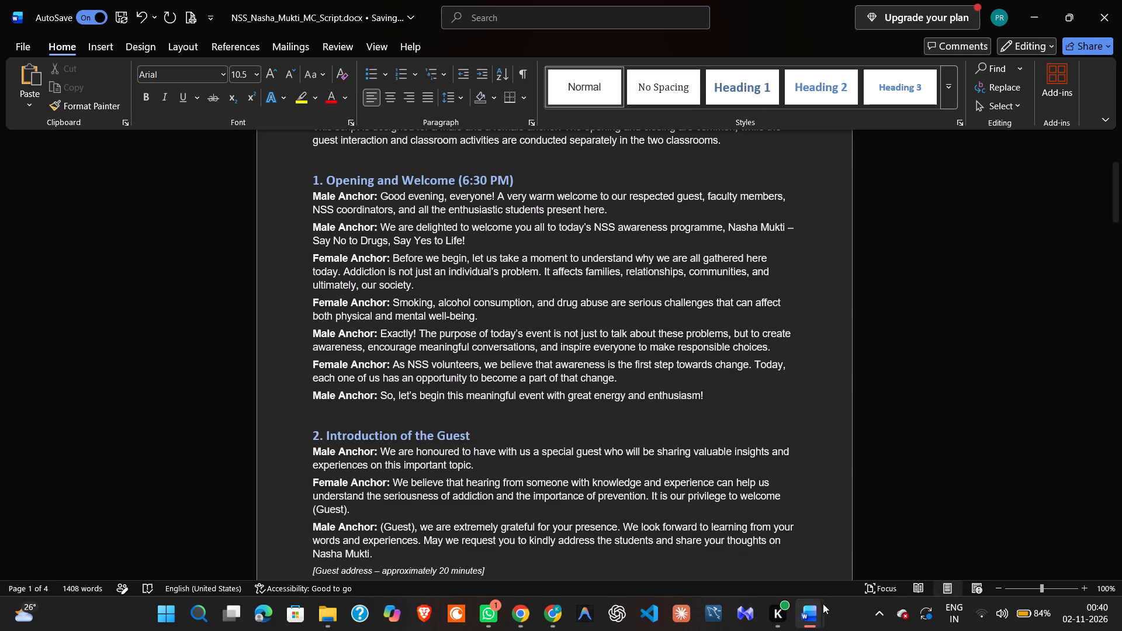
left_click(749, 529)
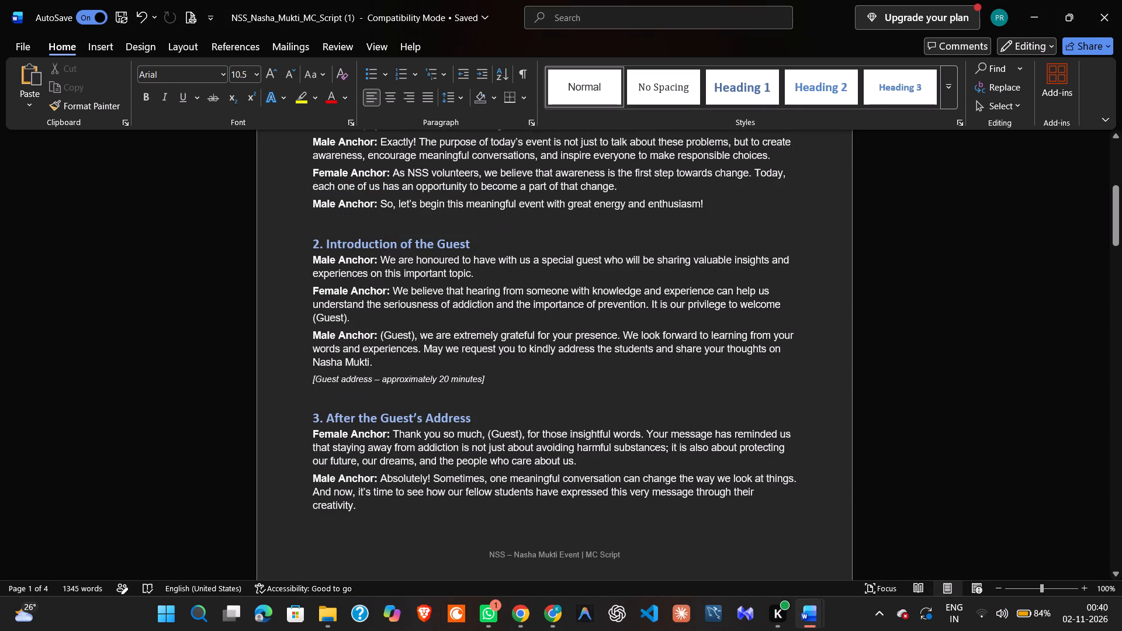
scroll(643, 353, "up", 4)
scroll(643, 353, "down", 1)
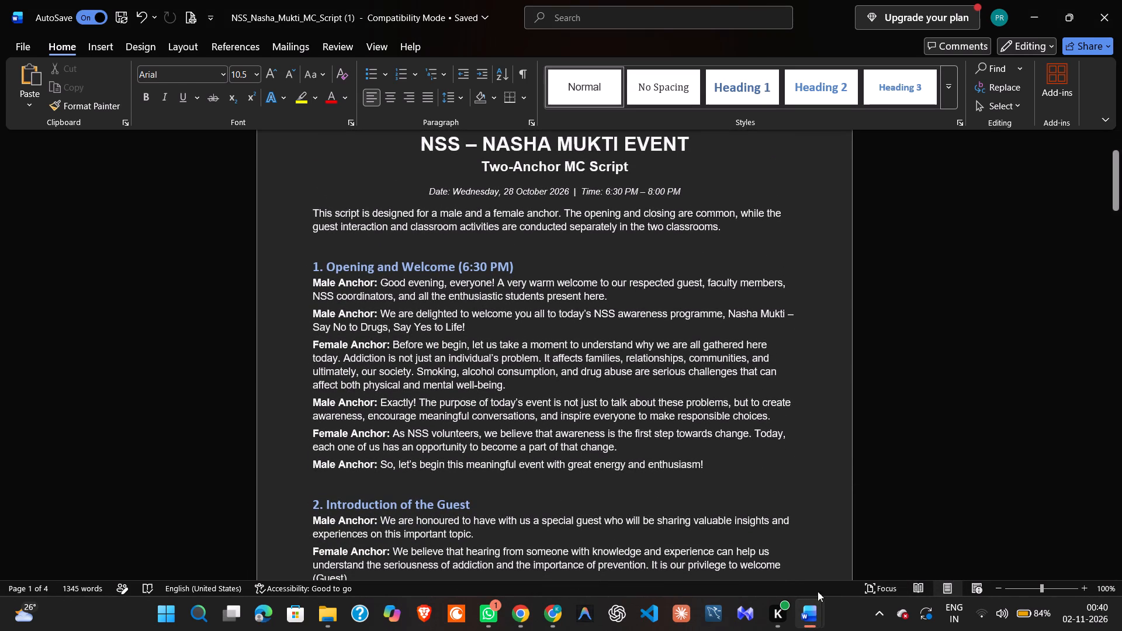
left_click(889, 532)
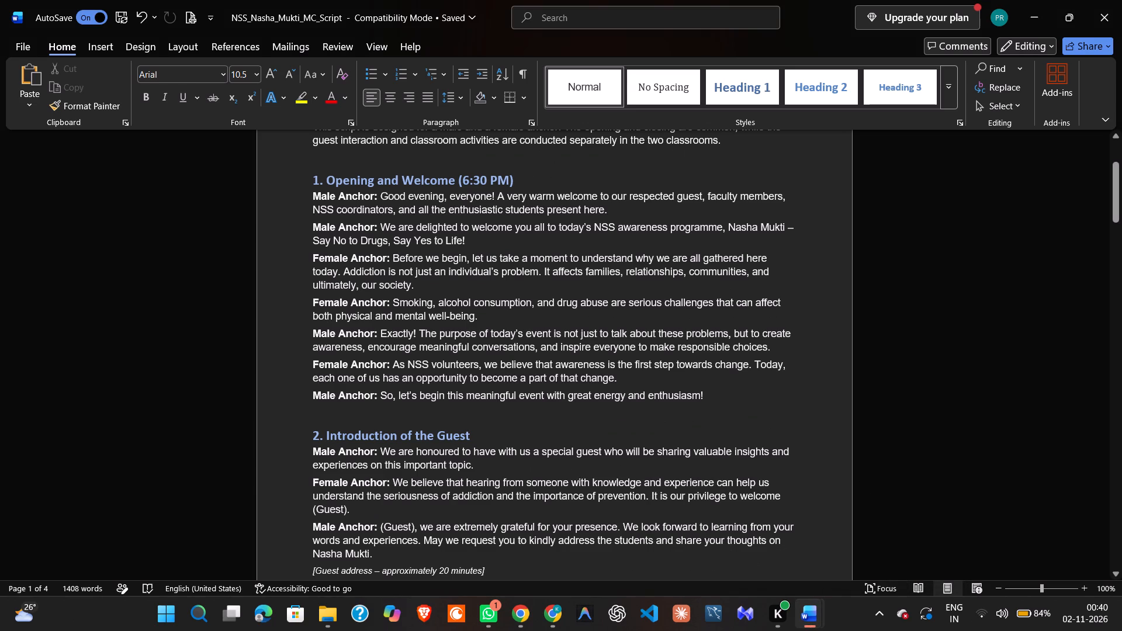
Remove the "Male Anchor:" label before "We are delighted to welcome you" and join that text to the preceding paragraph, adding a space between them.
left_click(379, 223)
key("BackSpace")
key("BackSpace")
key("BackSpace")
key("BackSpace")
key("BackSpace")
key("BackSpace")
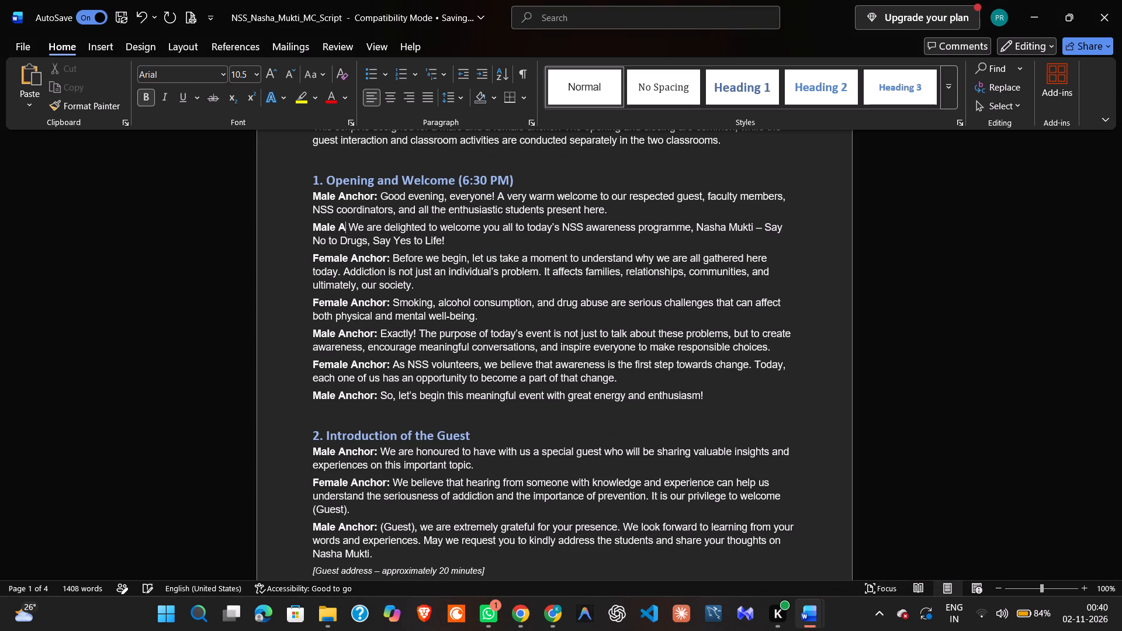
key("BackSpace")
key("BackSpace")
key("BackSpace")
key("BackSpace")
key("BackSpace")
key("BackSpace")
key("BackSpace")
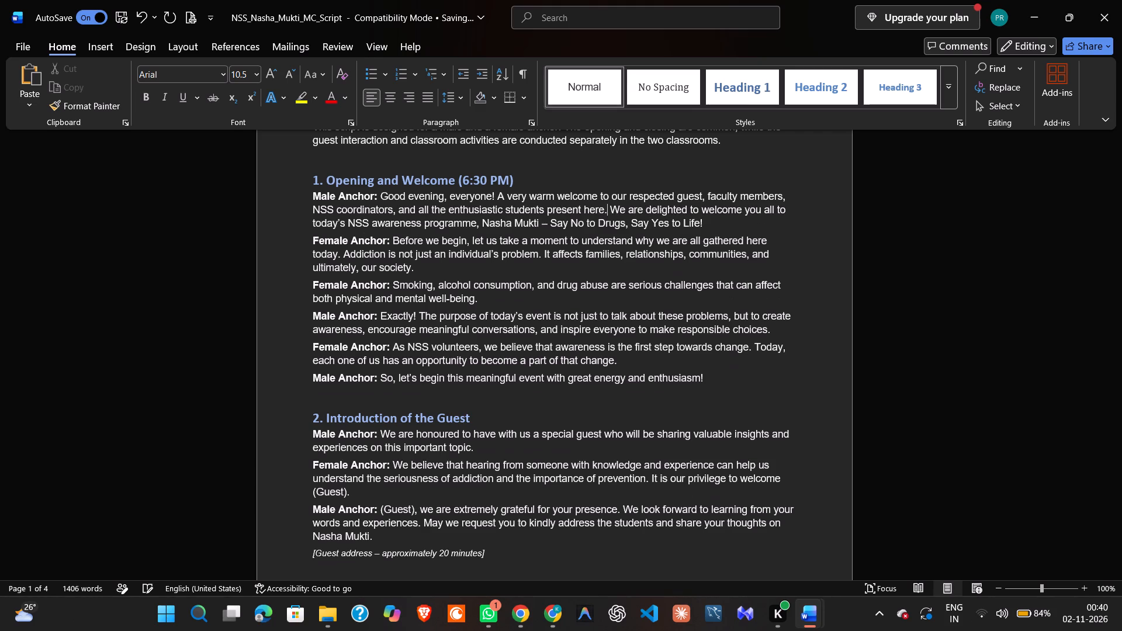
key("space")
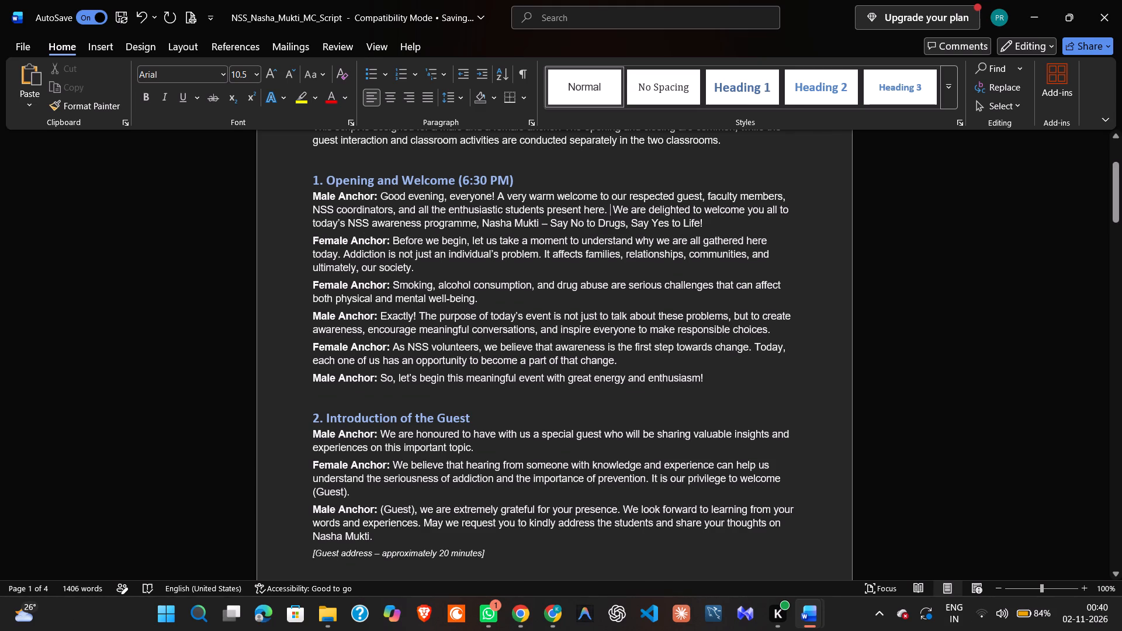
Remove the "Female Anchor:" label before "Smoking, alcohol consumption" and join that text to the preceding Female Anchor paragraph, separated by a space.
scroll(528, 266, "down", 1)
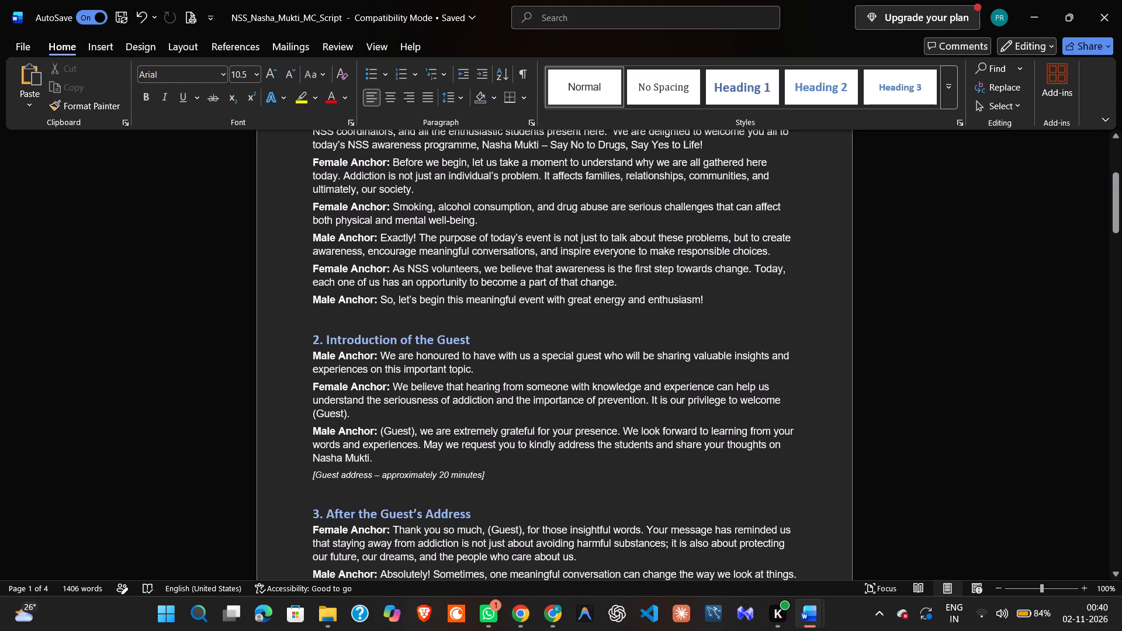
left_click(389, 206)
key("ctrl+BackSpace")
key("ctrl+BackSpace")
key("ctrl+BackSpace")
key("ctrl+BackSpace")
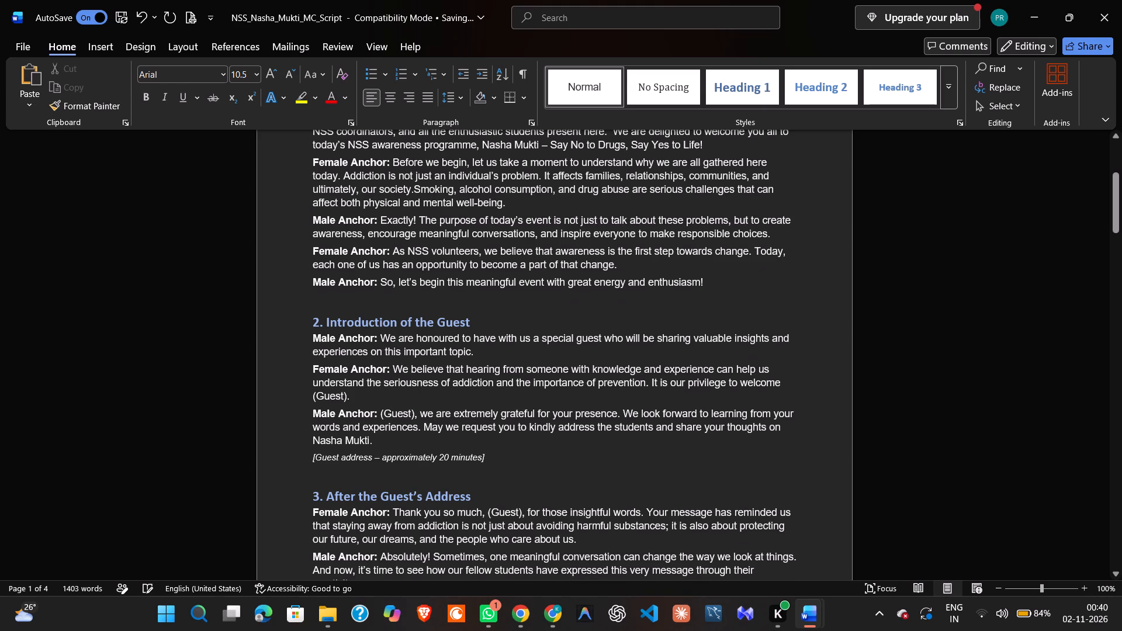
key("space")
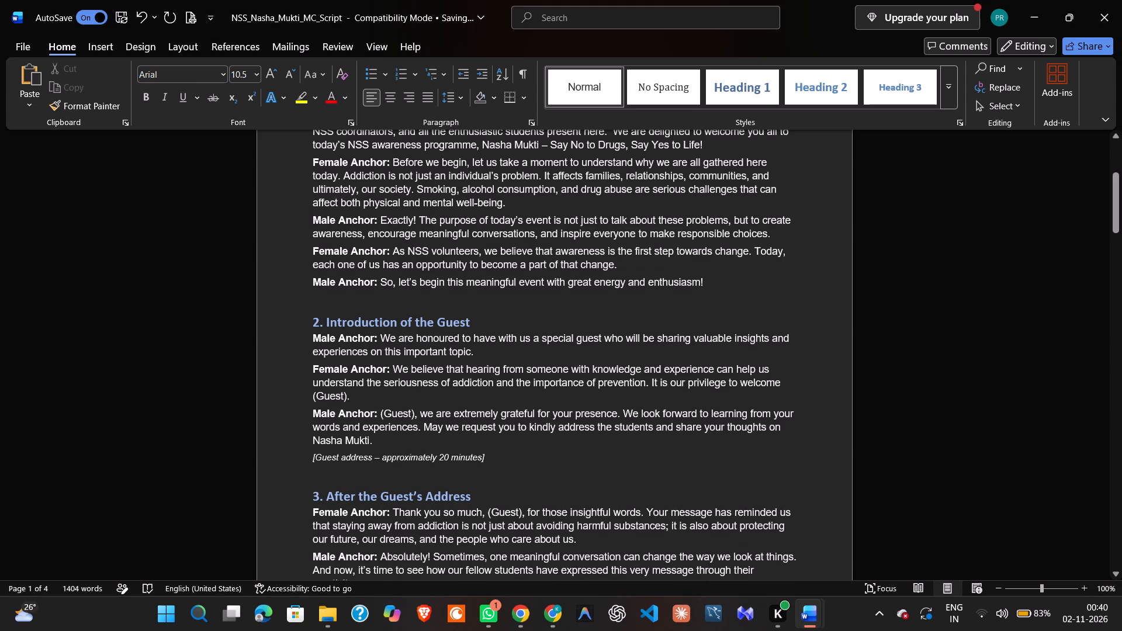
Below the "2. Introduction of the Guest" heading, add the line "(If the Guest is [guest's name] Sir Then The Context will be changed).".
scroll(379, 220, "down", 1)
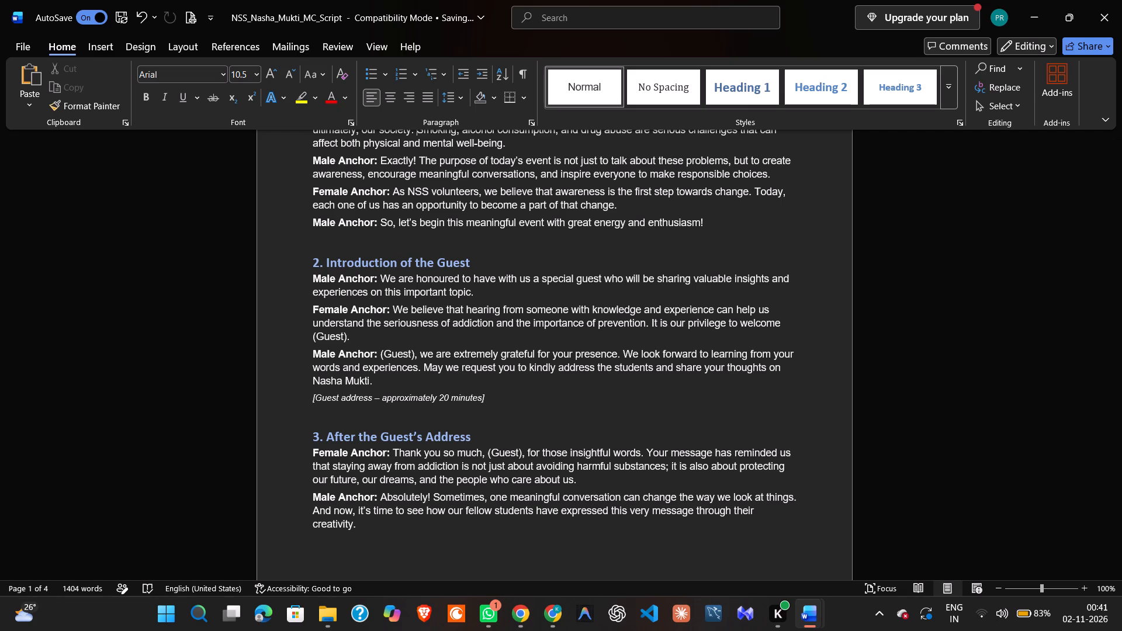
scroll(569, 189, "down", 1)
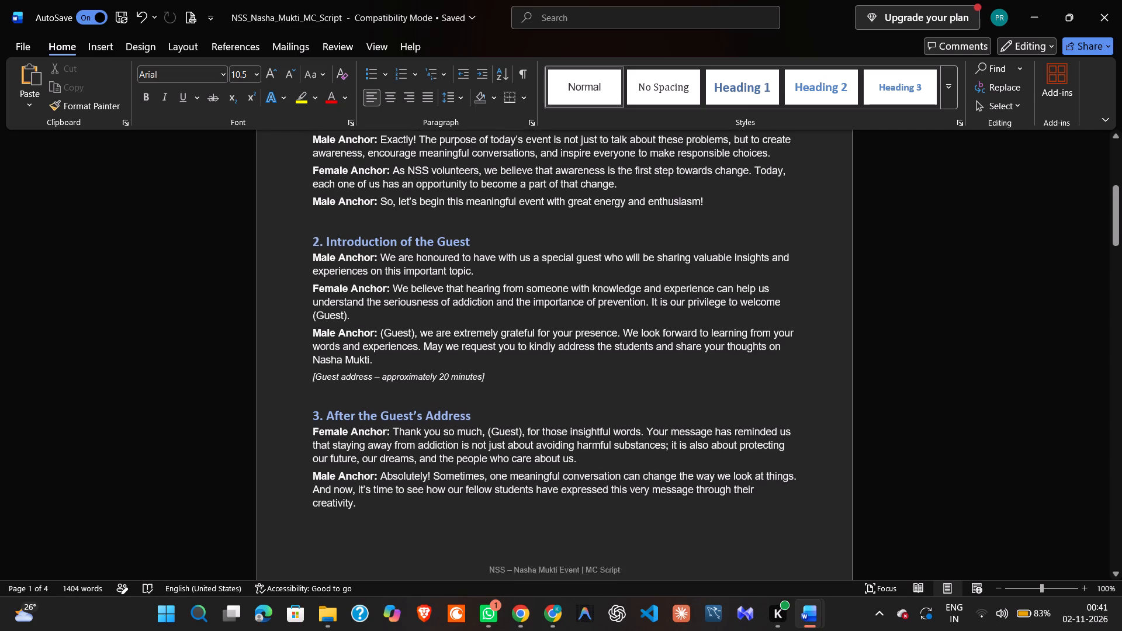
scroll(569, 189, "down", 3)
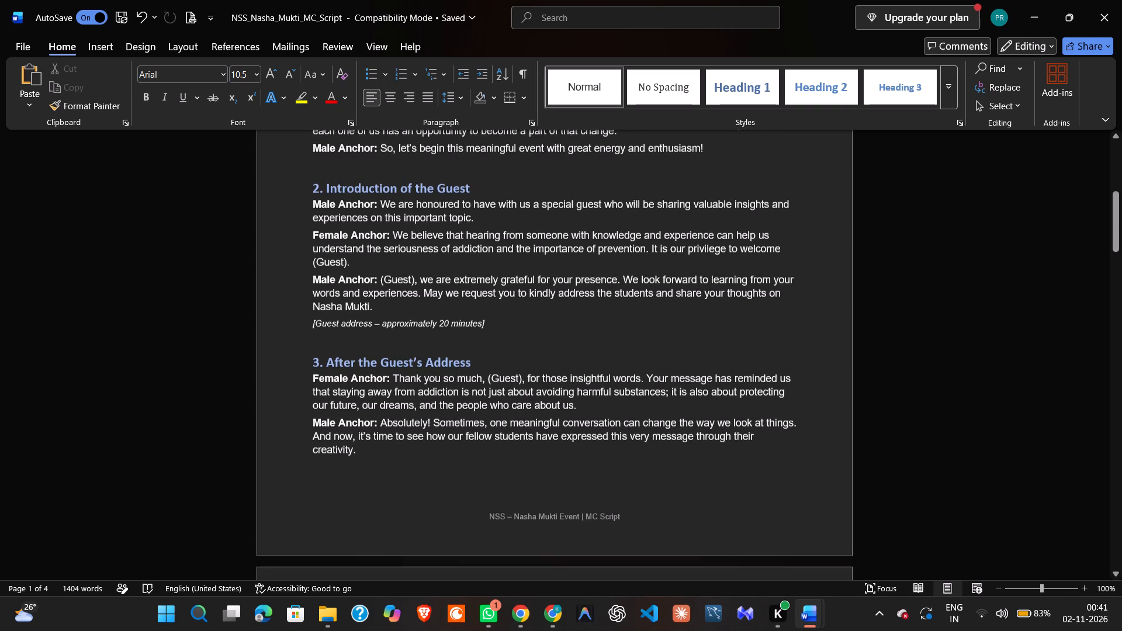
scroll(584, 226, "down", 1)
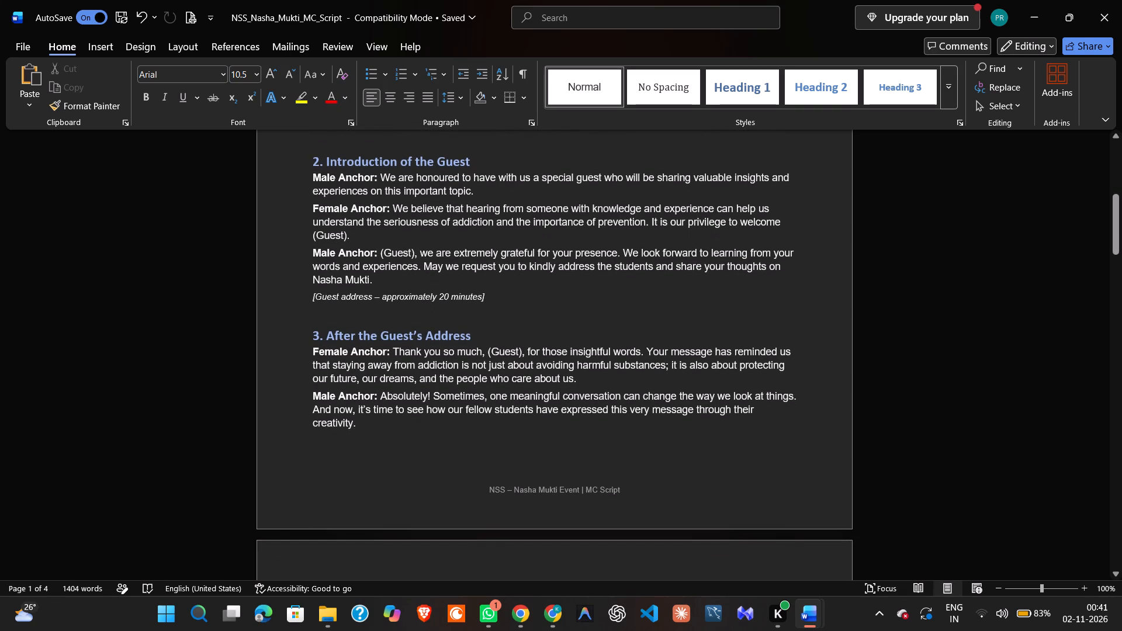
left_click(577, 178)
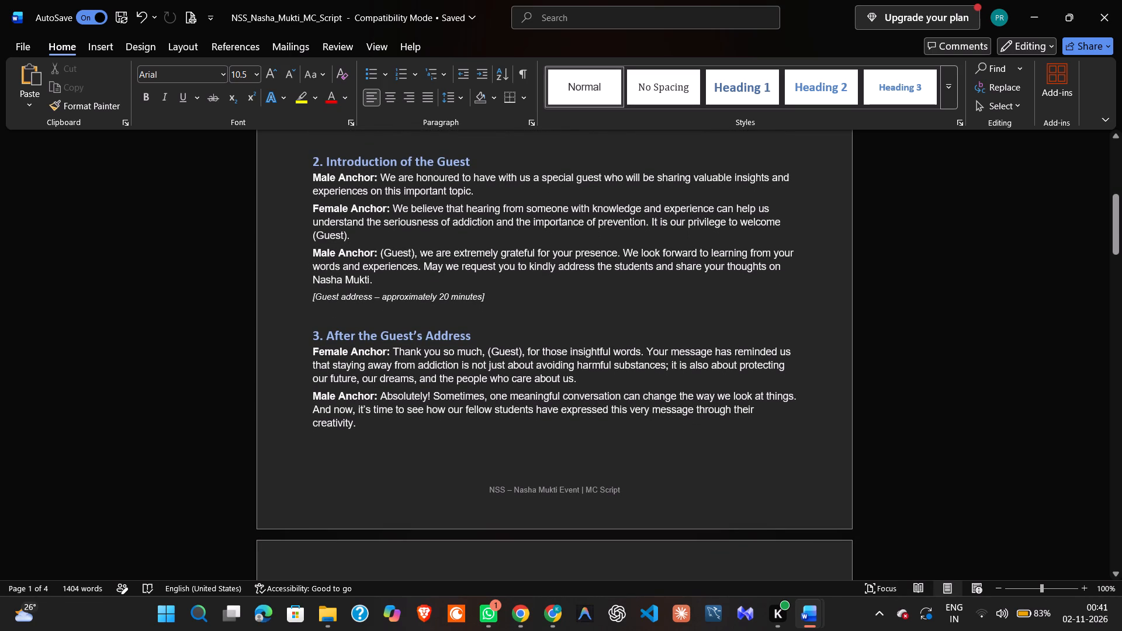
left_click(570, 177)
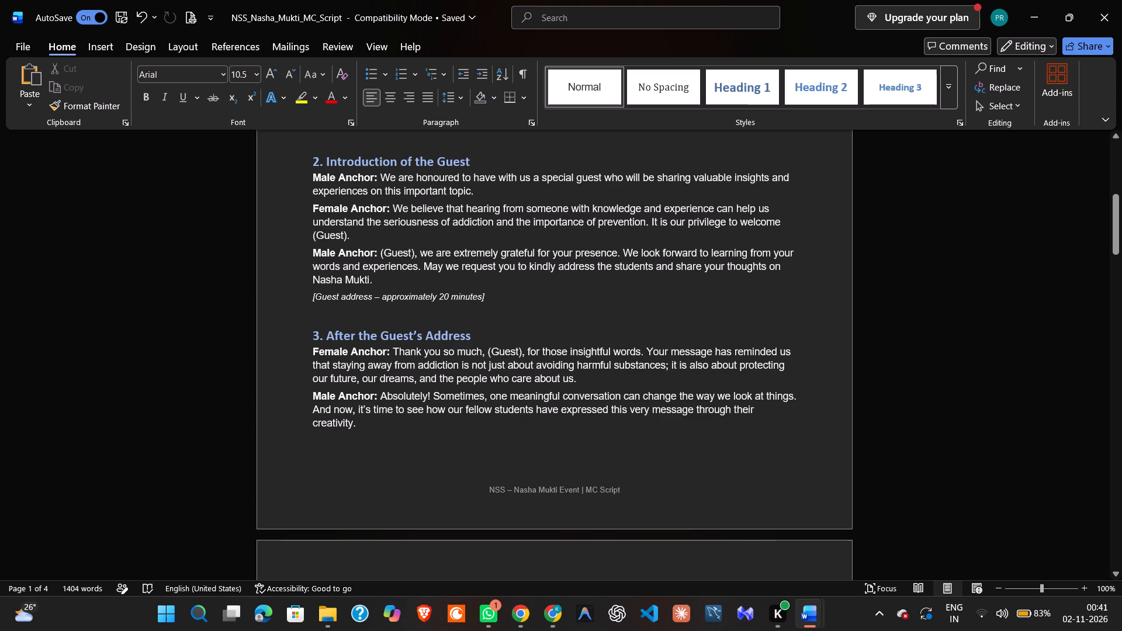
left_click(573, 176)
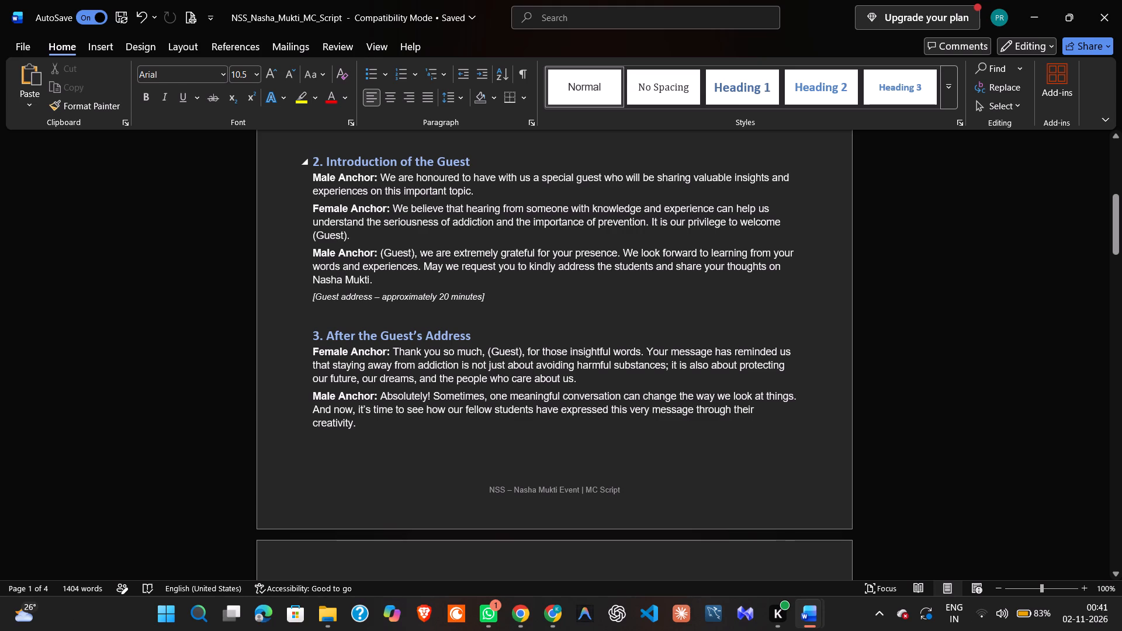
left_click(476, 160)
key("Return")
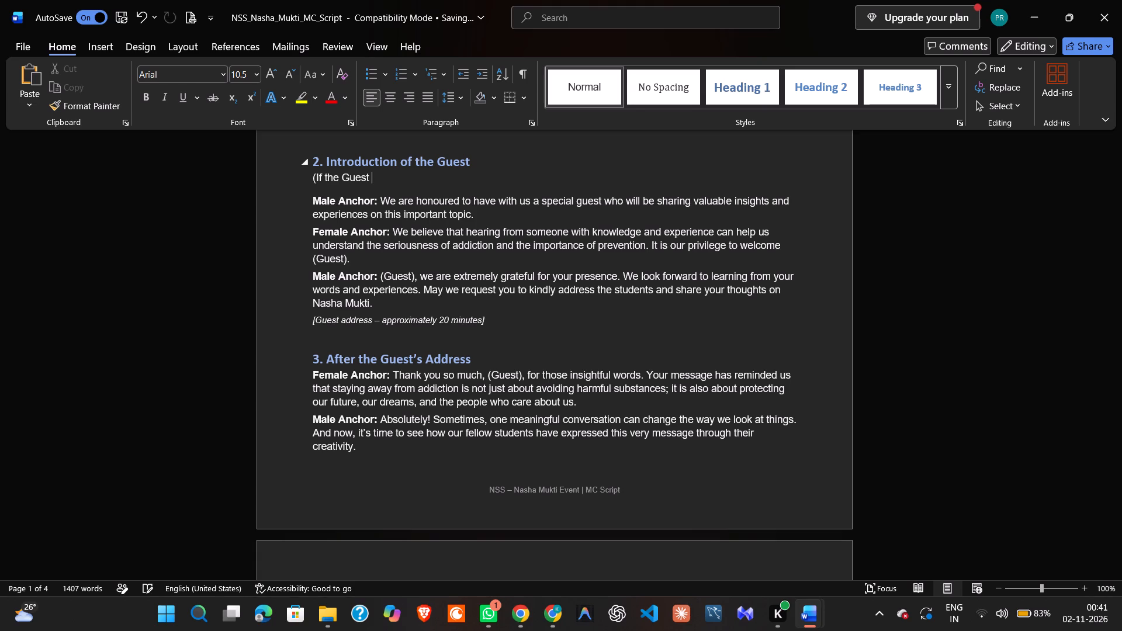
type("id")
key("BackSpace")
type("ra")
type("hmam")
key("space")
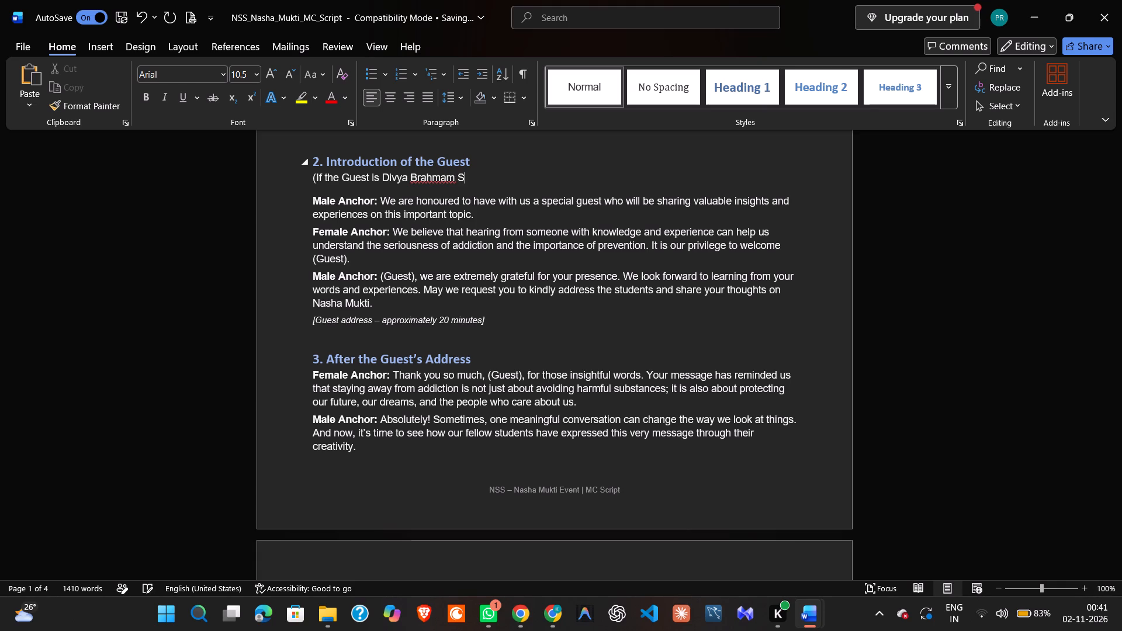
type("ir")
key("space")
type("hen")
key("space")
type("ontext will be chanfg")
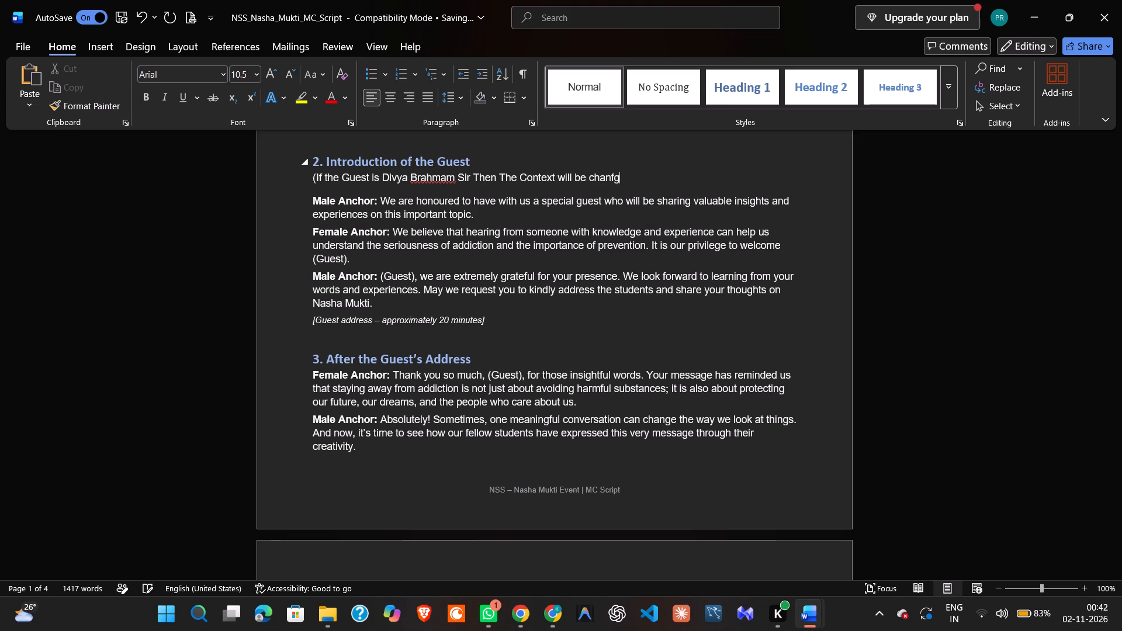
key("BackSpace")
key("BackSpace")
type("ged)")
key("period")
Change "(Guest)" to "(Guest name)" in the Female Anchor line "It is our privilege to welcome" in Introduction of the Guest.
scroll(476, 160, "up", 2)
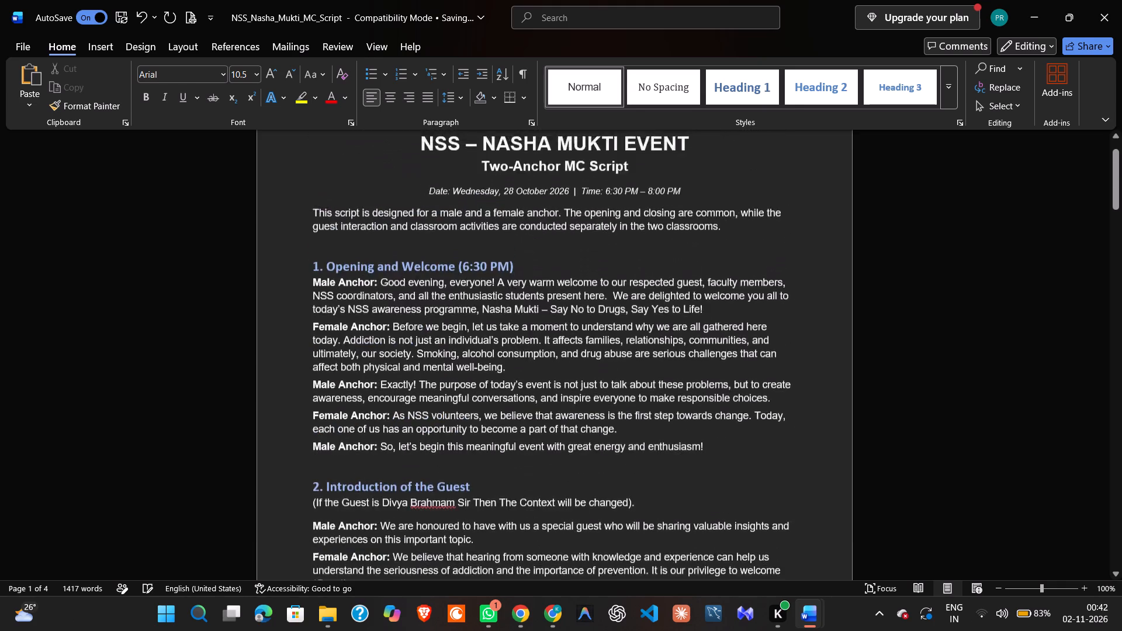
scroll(476, 160, "up", 1)
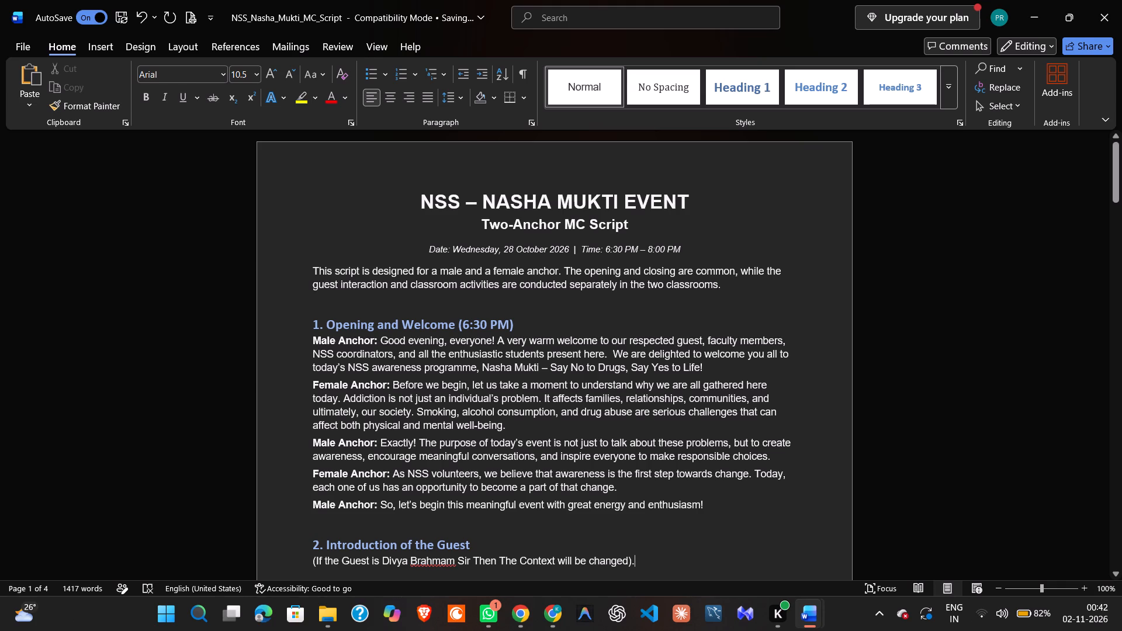
scroll(409, 379, "down", 1)
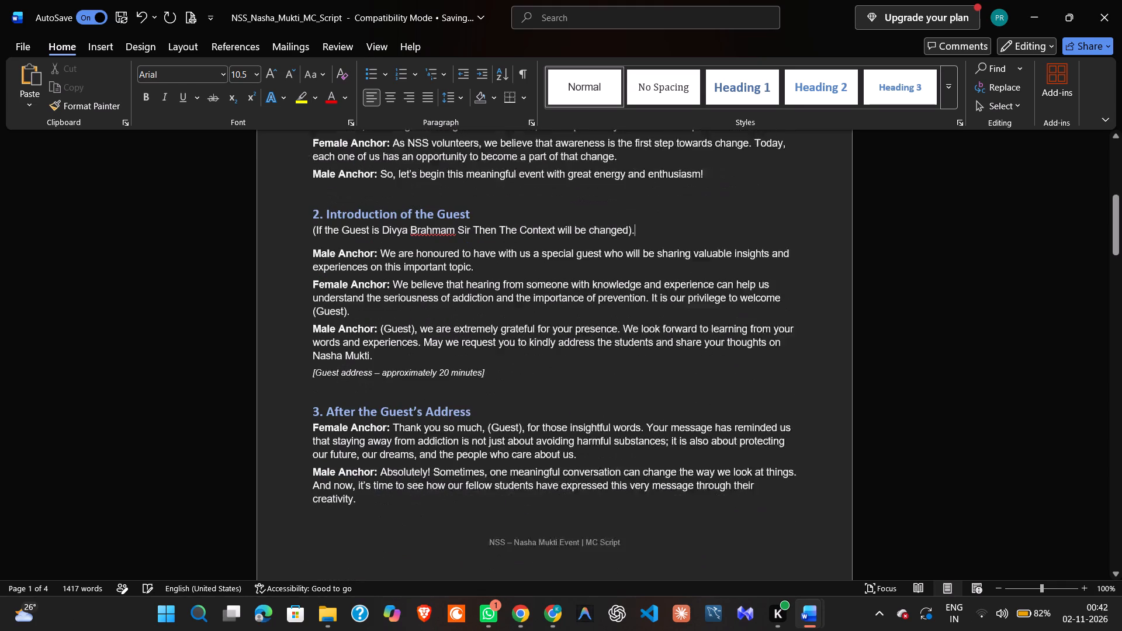
scroll(409, 379, "down", 1)
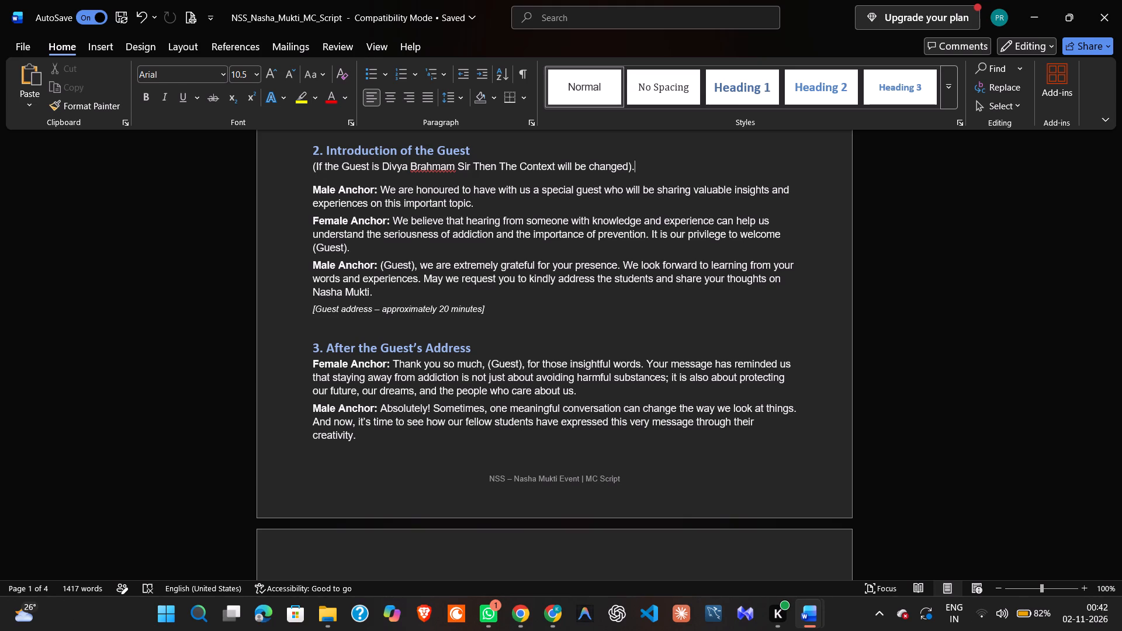
left_click(572, 190)
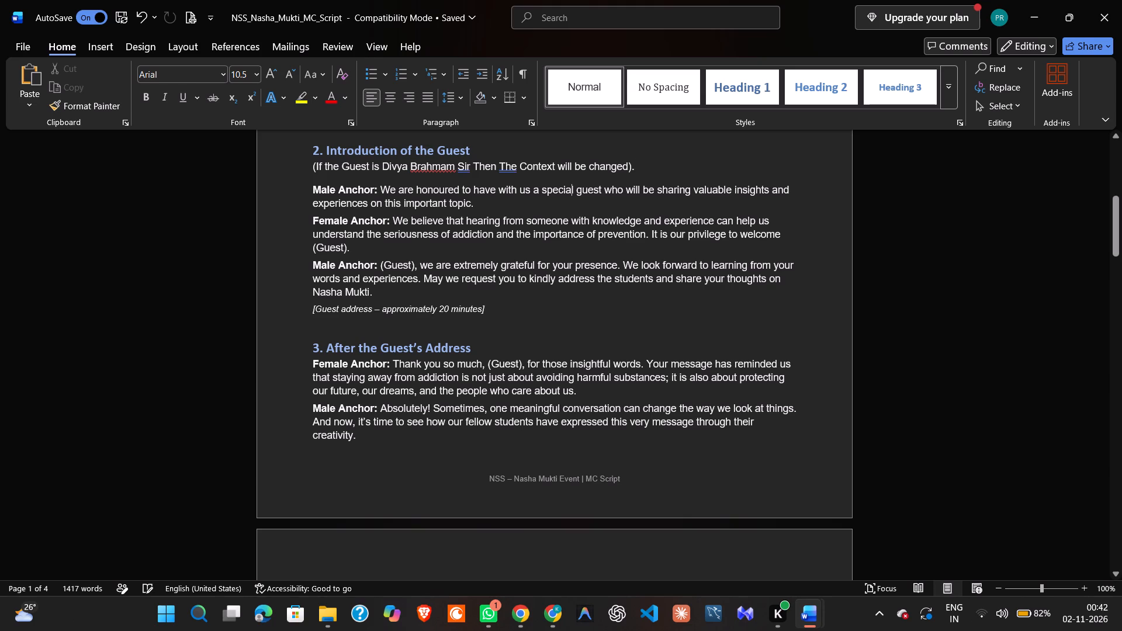
left_click(574, 190)
left_click(343, 248)
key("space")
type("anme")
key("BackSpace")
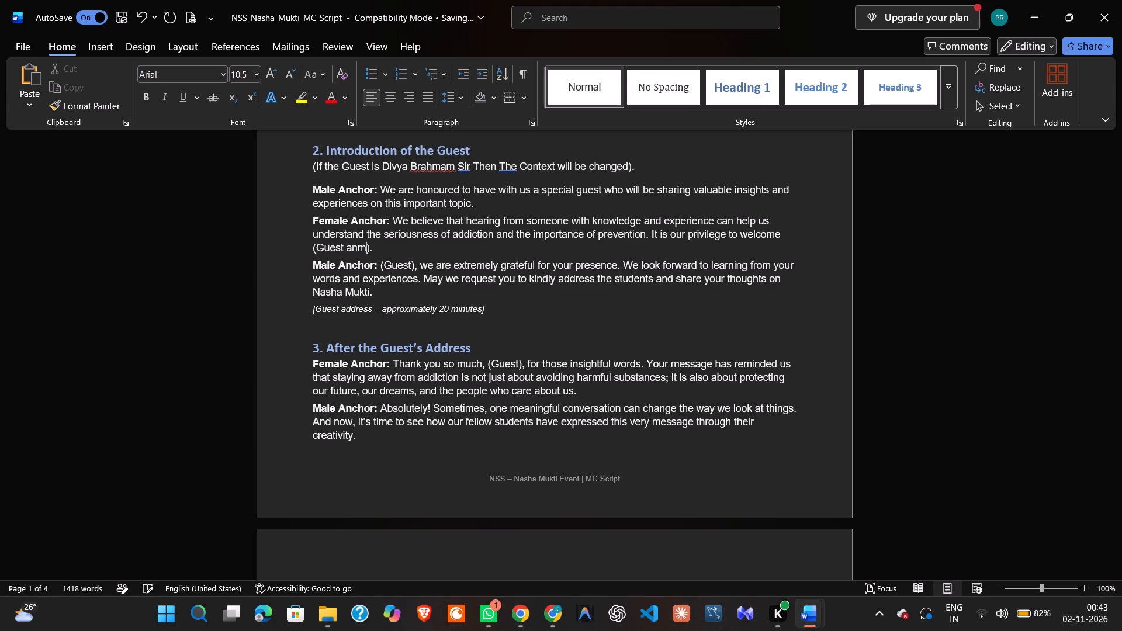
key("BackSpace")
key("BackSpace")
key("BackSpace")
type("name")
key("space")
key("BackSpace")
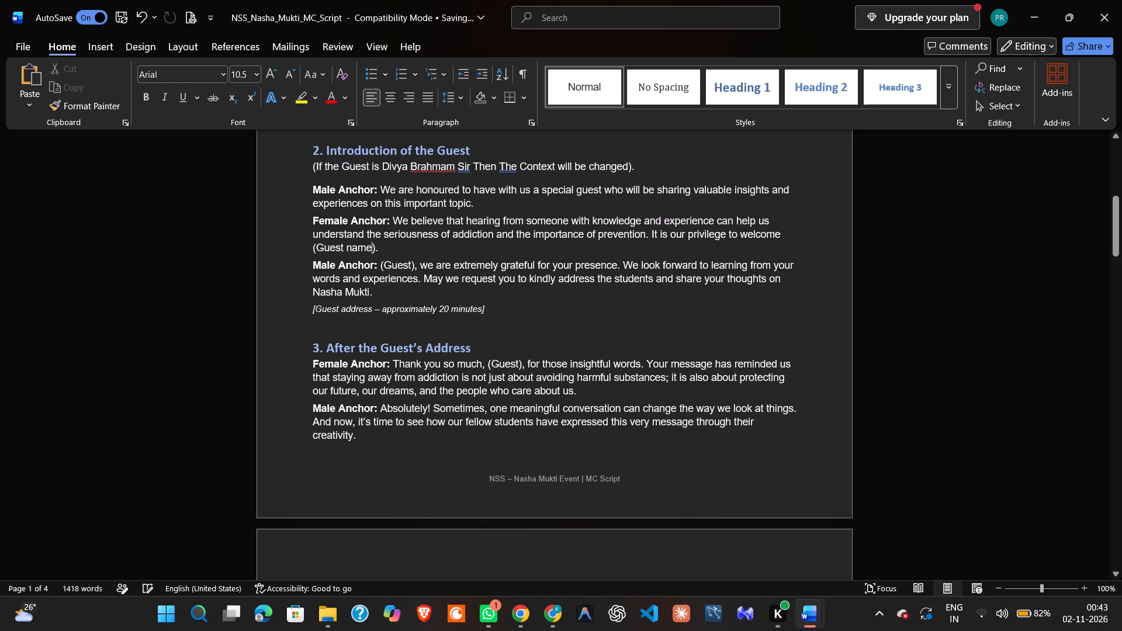
Extend the parenthetical note under Introduction of the Guest with "and guest name should be changed to [guest's name] Sir".
left_click(626, 167)
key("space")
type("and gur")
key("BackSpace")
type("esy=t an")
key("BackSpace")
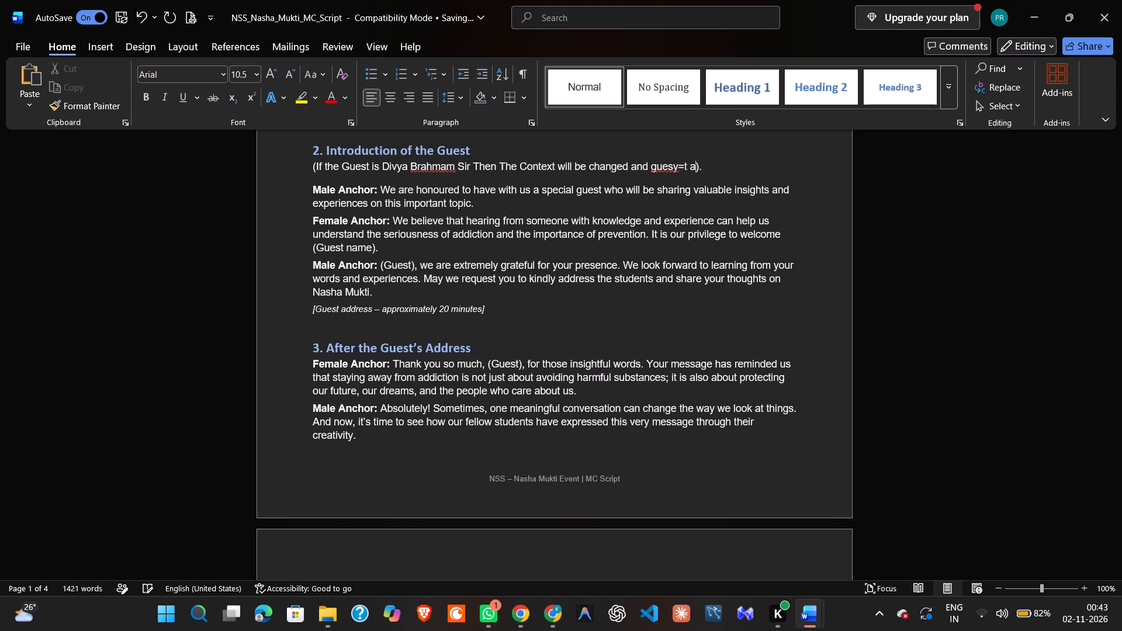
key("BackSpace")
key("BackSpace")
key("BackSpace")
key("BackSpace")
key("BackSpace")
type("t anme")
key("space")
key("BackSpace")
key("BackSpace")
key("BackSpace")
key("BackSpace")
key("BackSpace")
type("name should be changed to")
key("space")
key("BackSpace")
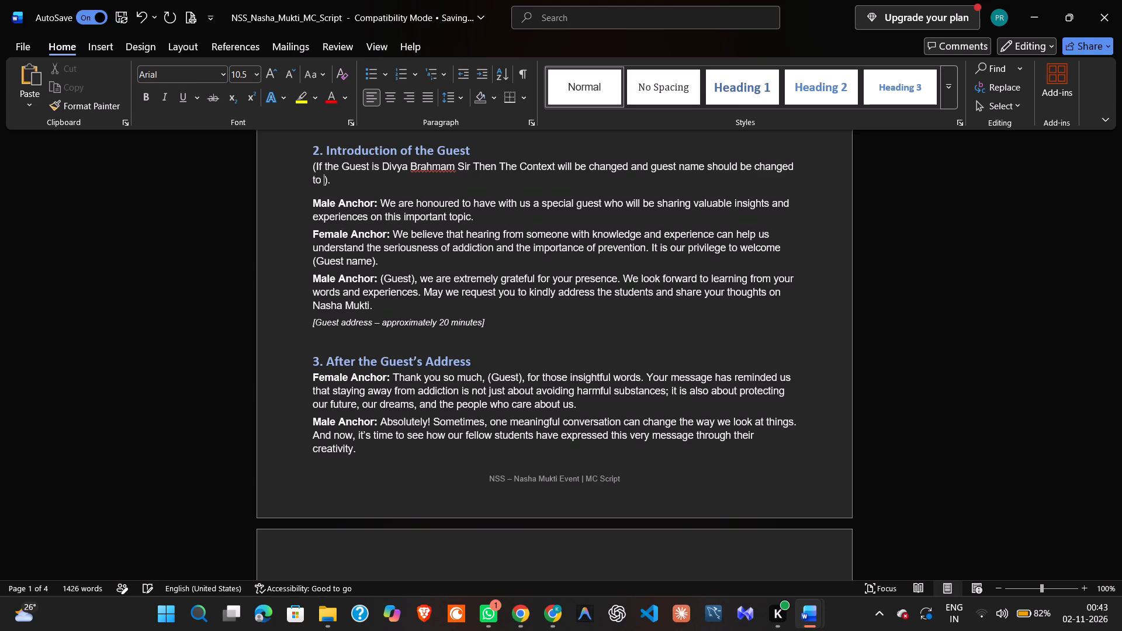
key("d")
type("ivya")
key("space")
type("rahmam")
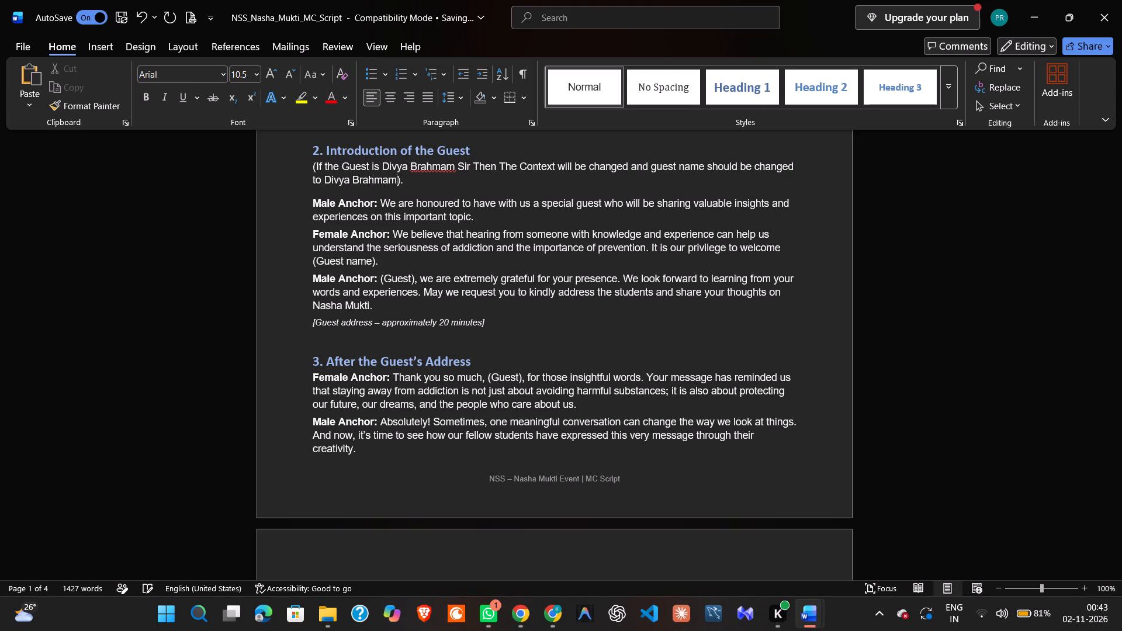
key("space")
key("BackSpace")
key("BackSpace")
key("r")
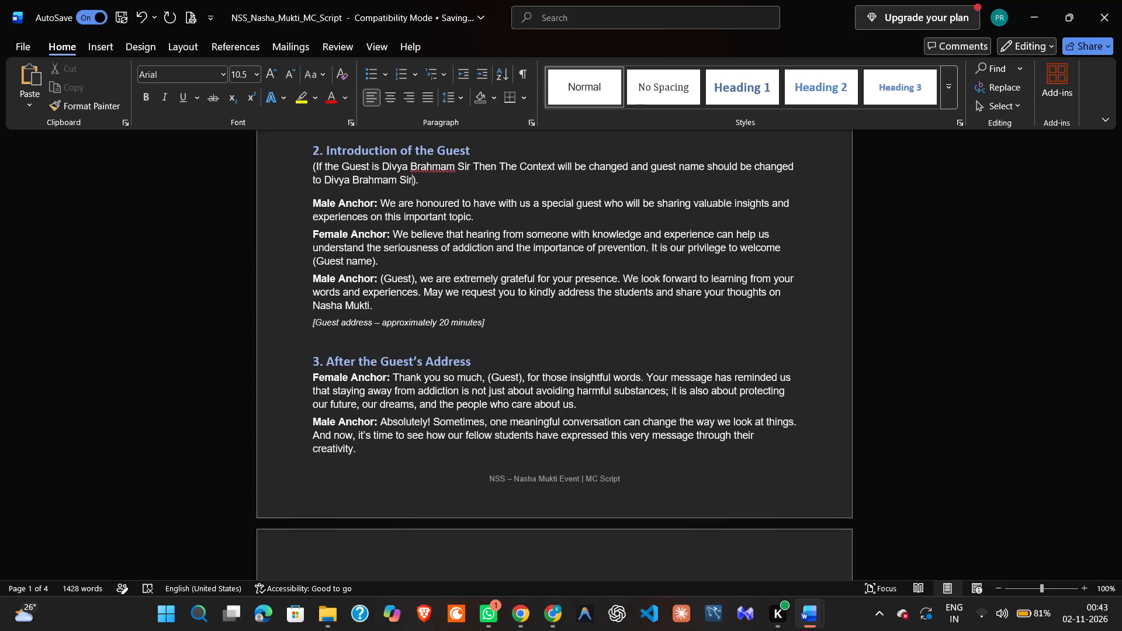
Change "(Guest)" to "(Guest name)" before "we are extremely grateful for your presence" in the Male Anchor paragraph.
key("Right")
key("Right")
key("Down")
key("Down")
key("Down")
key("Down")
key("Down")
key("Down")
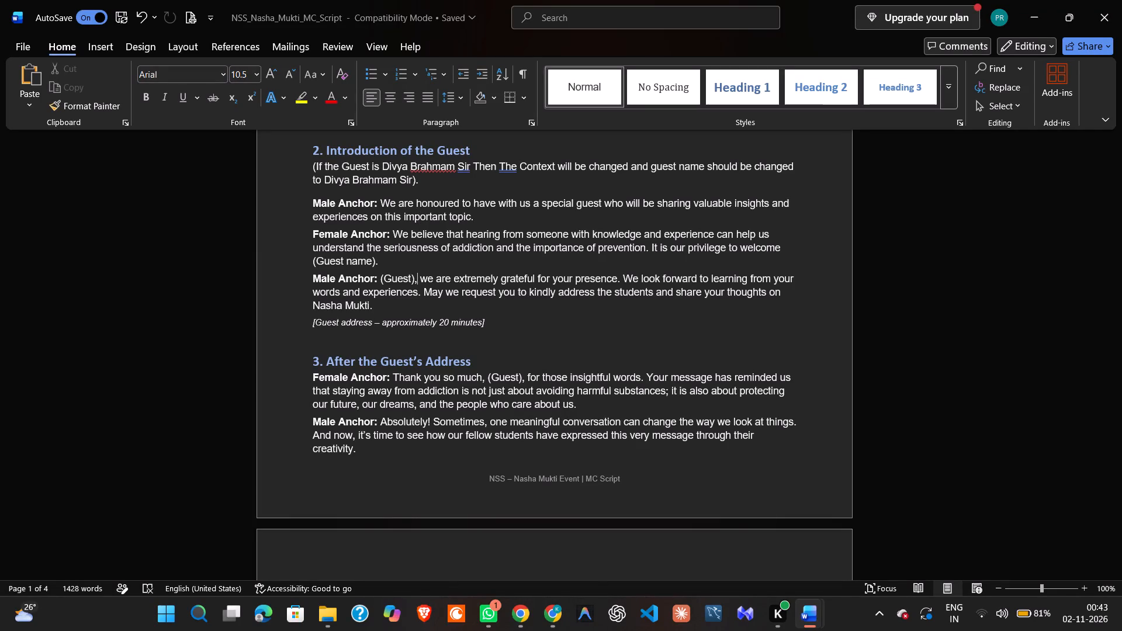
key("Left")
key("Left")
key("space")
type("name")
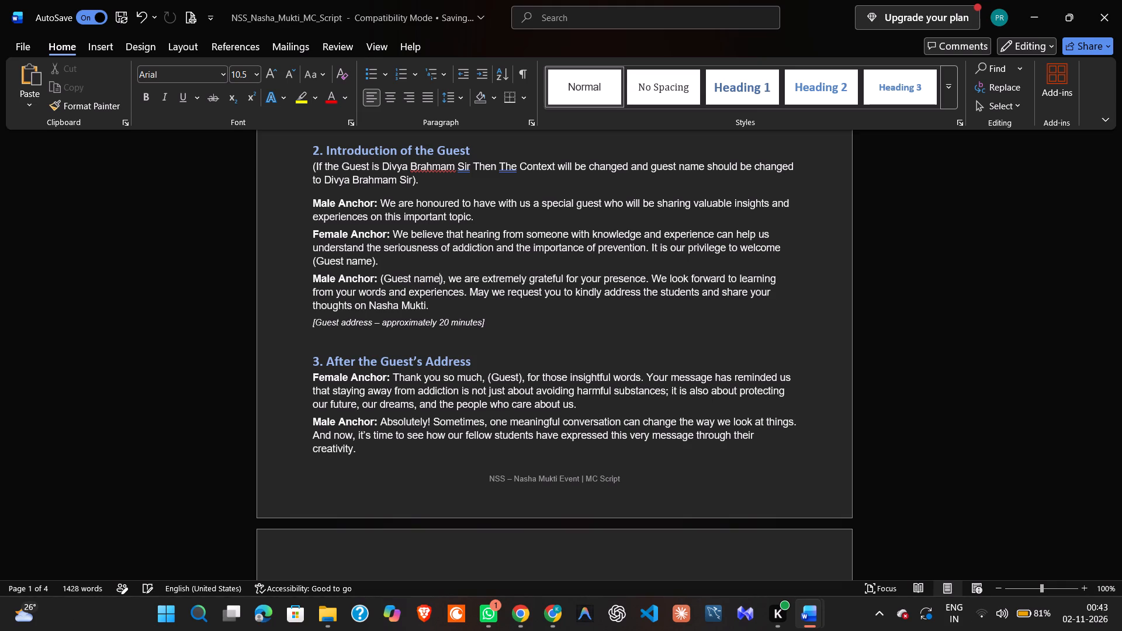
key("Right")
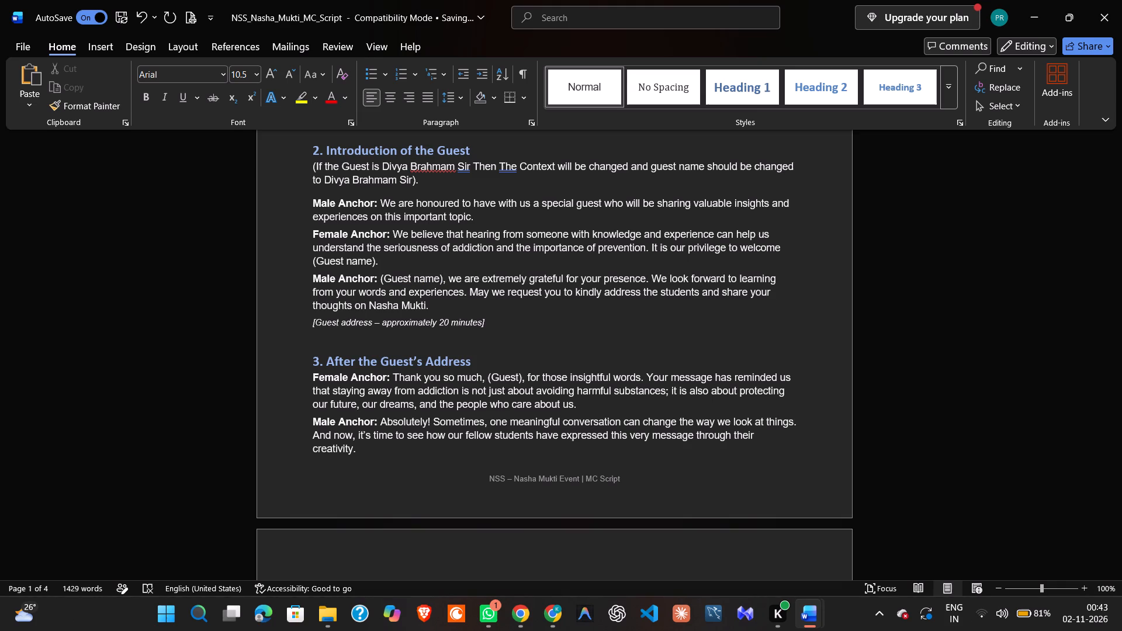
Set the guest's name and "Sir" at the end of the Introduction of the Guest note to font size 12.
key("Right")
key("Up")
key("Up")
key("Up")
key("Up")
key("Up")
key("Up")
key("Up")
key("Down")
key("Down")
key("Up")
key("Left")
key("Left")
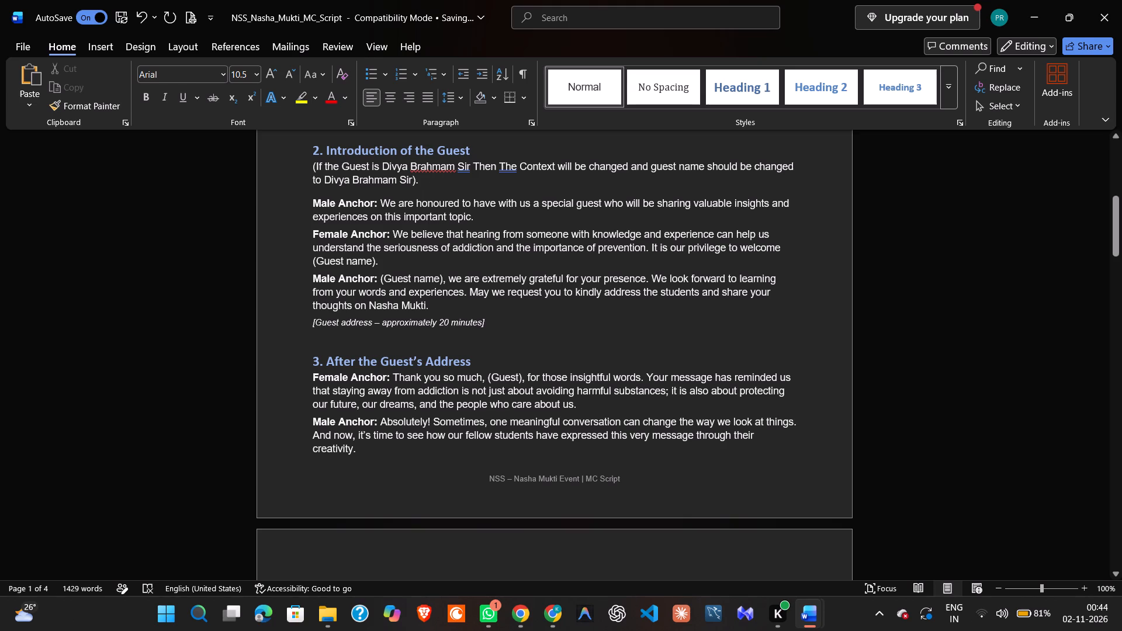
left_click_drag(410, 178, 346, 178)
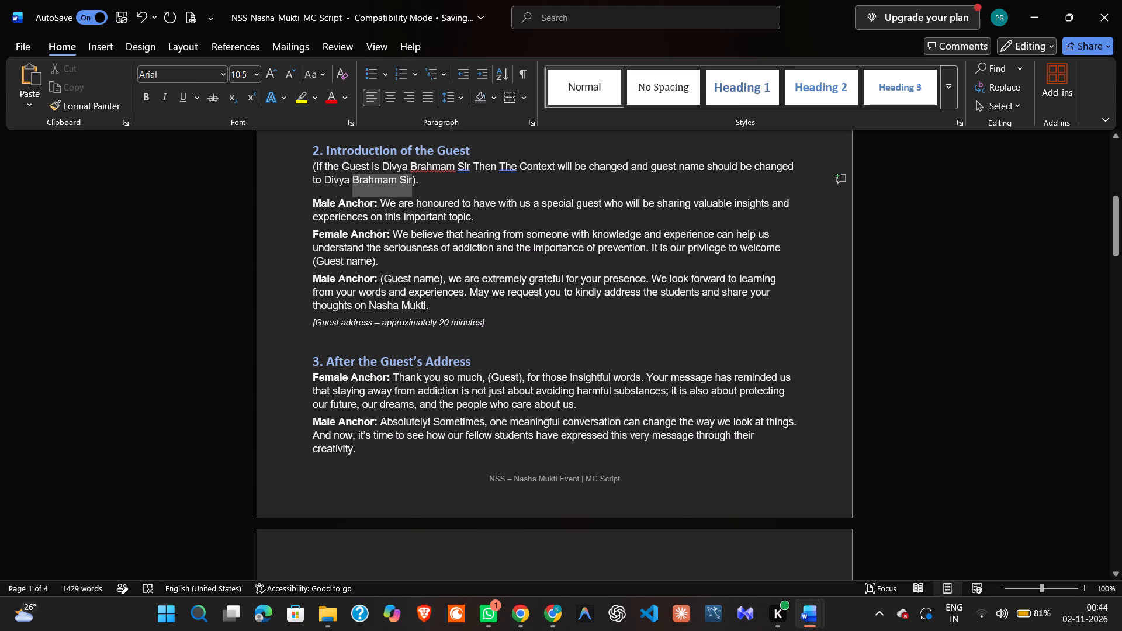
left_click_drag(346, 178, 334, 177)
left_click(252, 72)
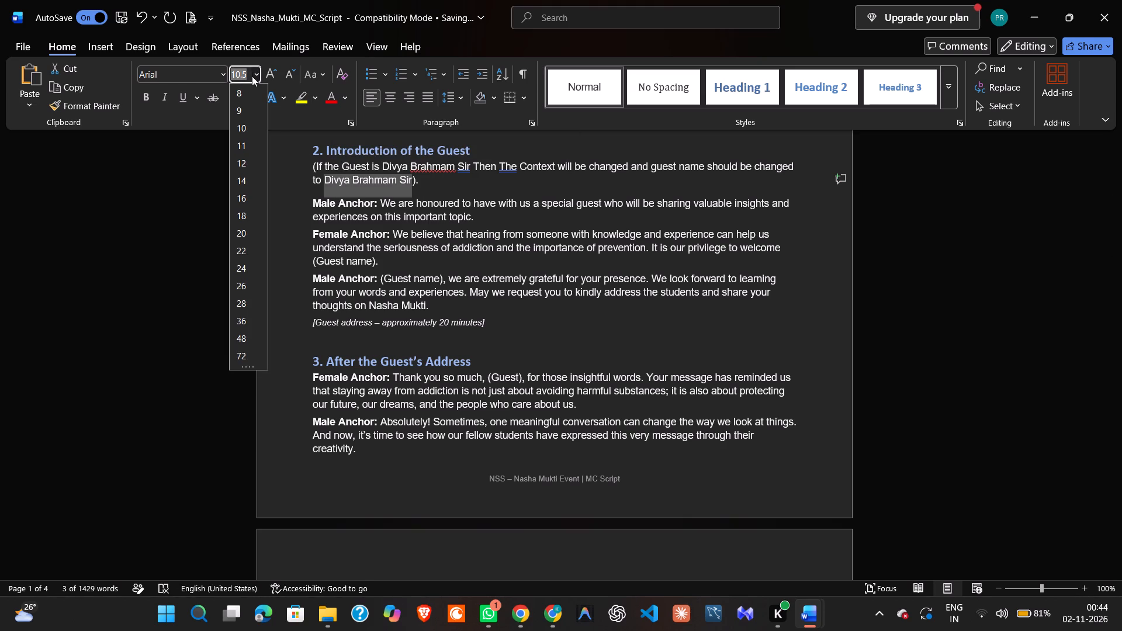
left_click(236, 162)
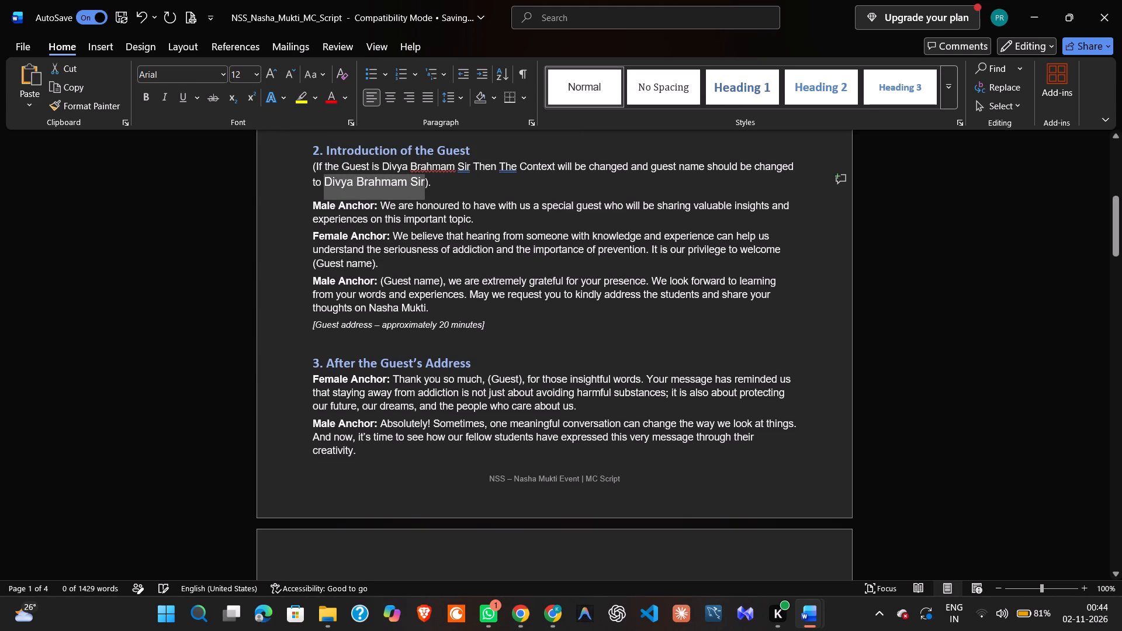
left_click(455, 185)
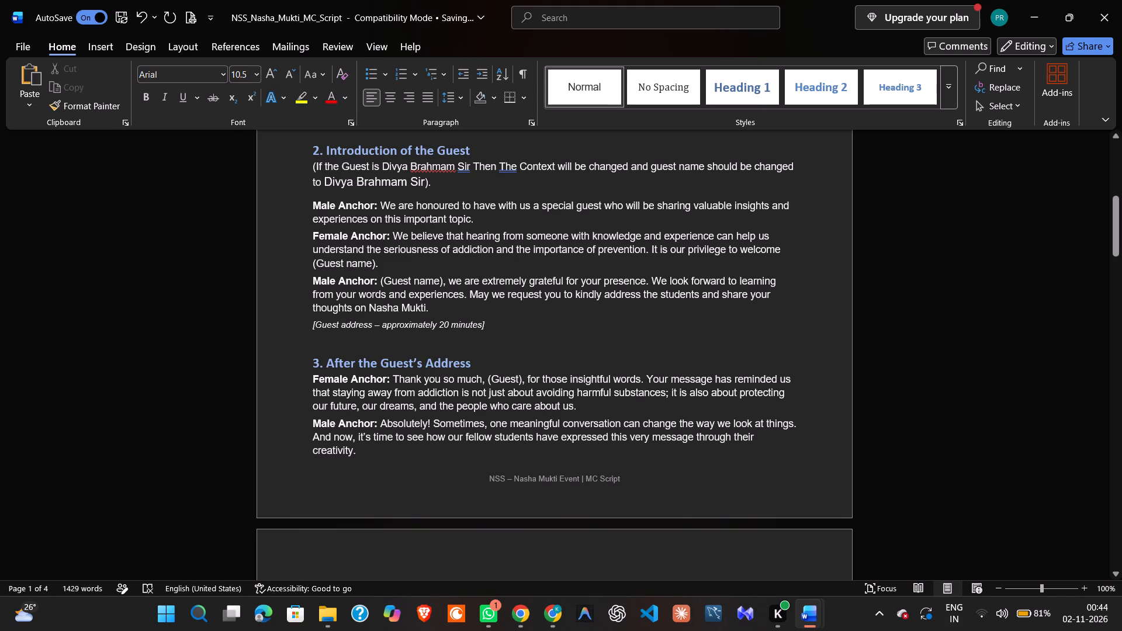
Set the guest's name and "Sir" at the end of the Introduction of the Guest note to font size 14.
left_click_drag(425, 183, 334, 185)
left_click(252, 74)
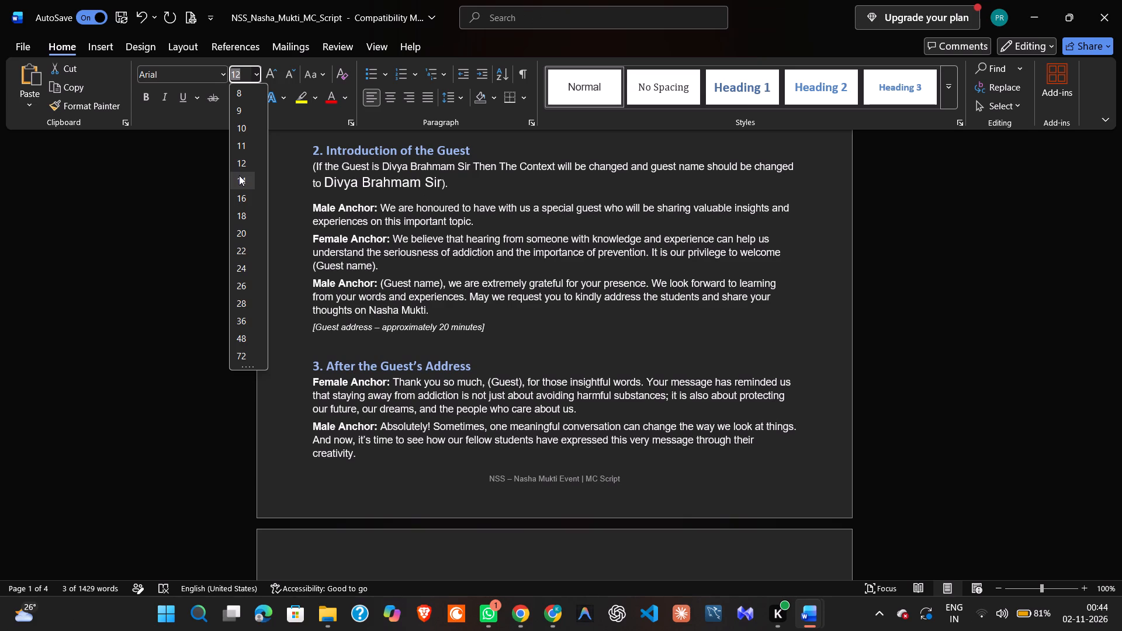
left_click(239, 175)
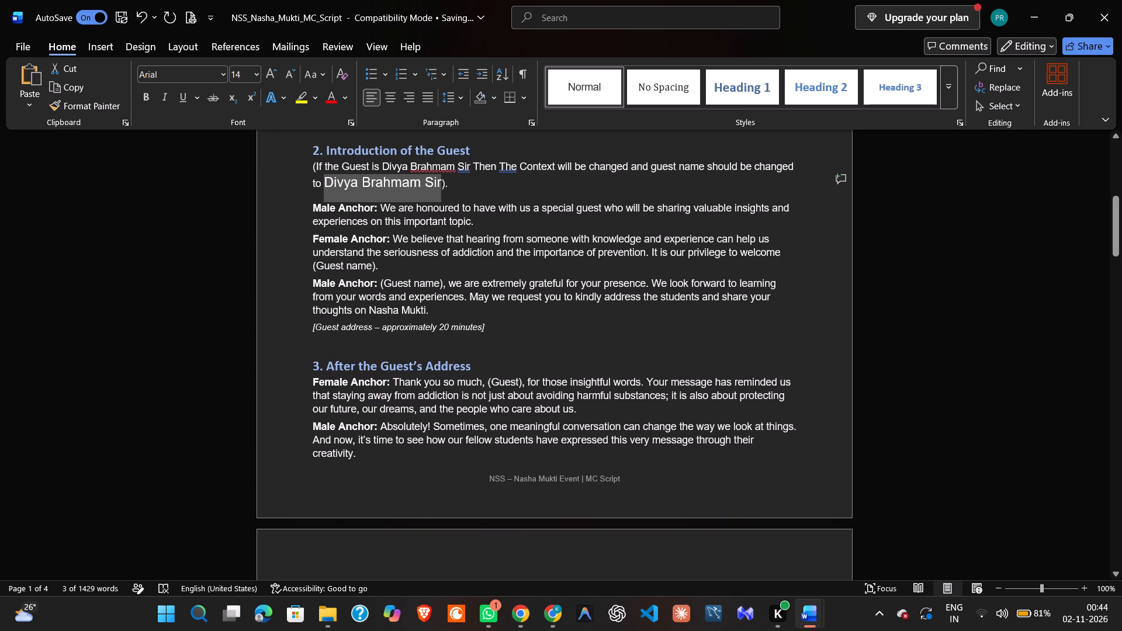
left_click(482, 192)
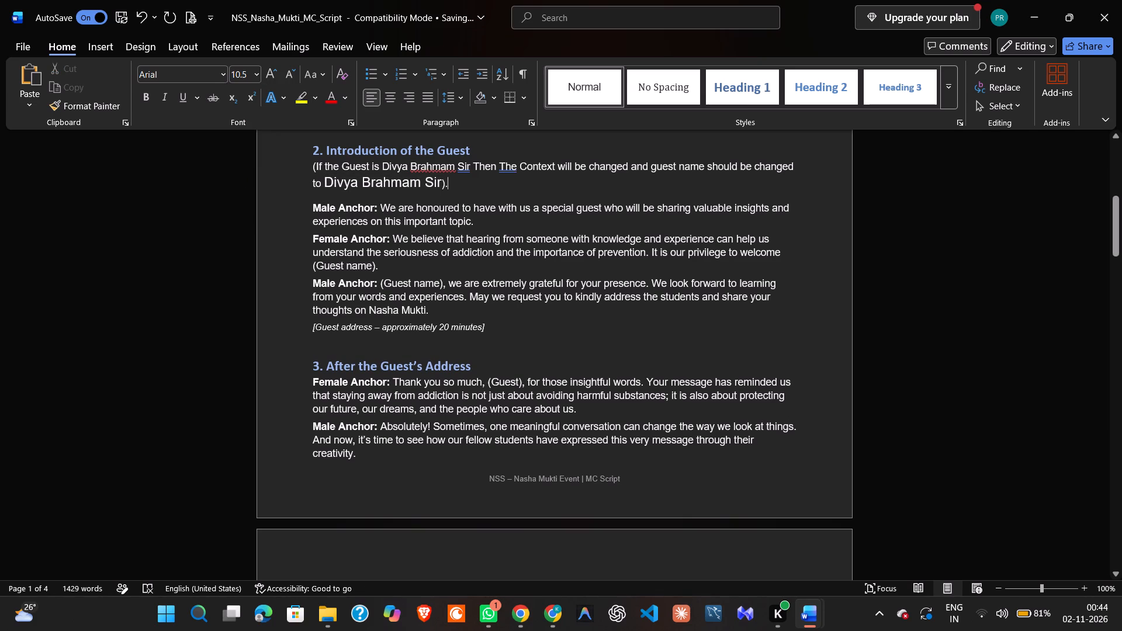
Change "(Guest)" to "(Guest name)" in the Female Anchor line "Thank you so much" under After the Guest's Address.
scroll(504, 311, "down", 2)
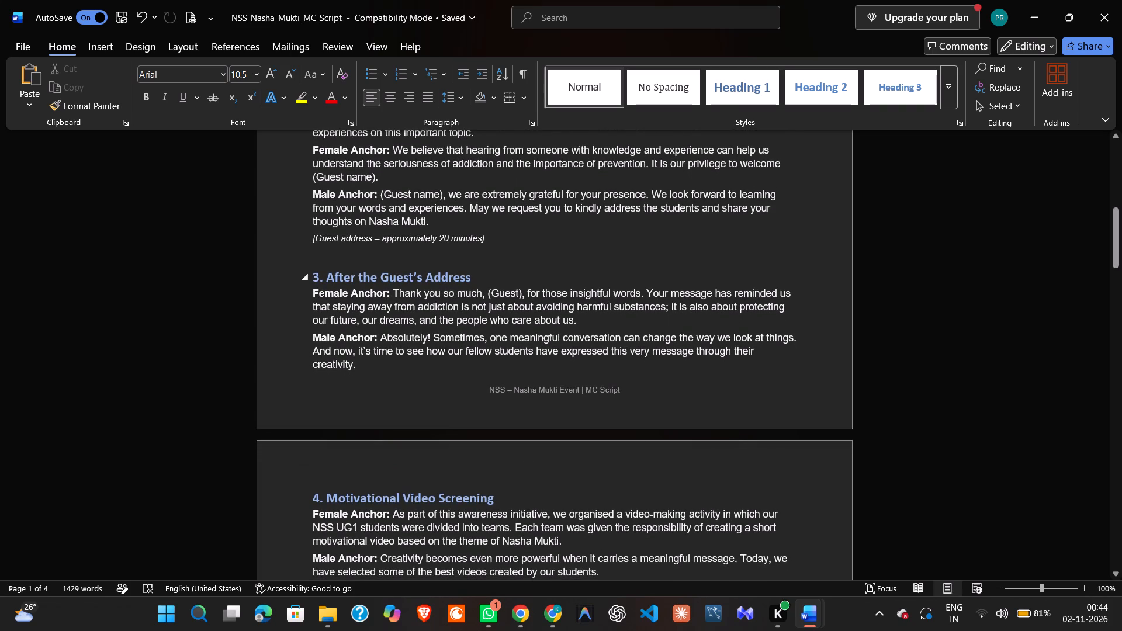
scroll(559, 279, "down", 1)
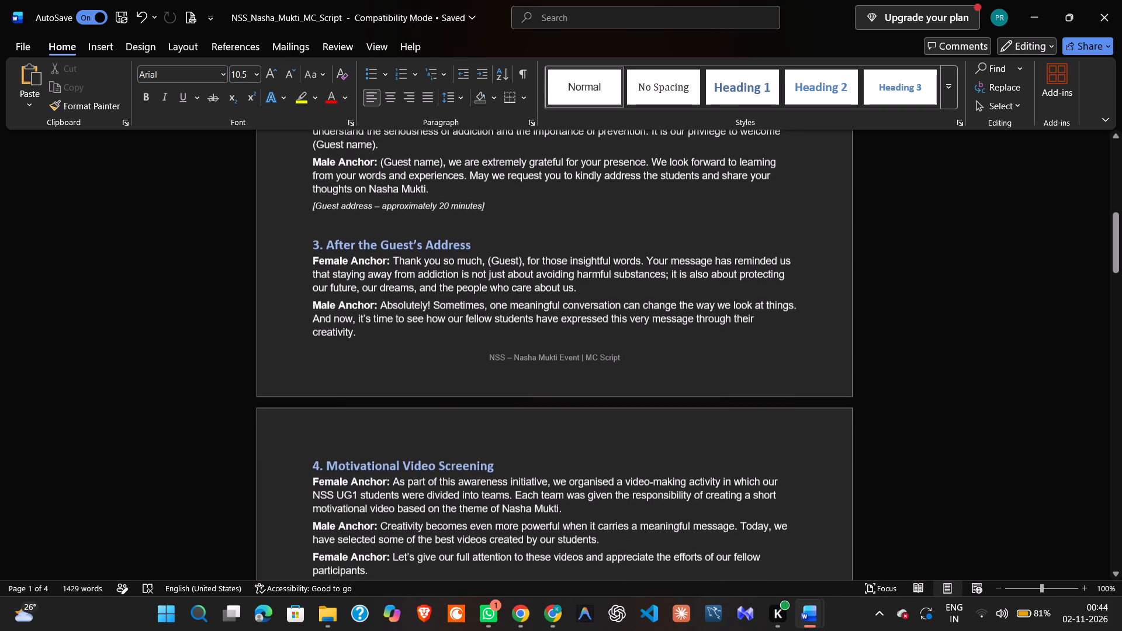
scroll(559, 279, "down", 1)
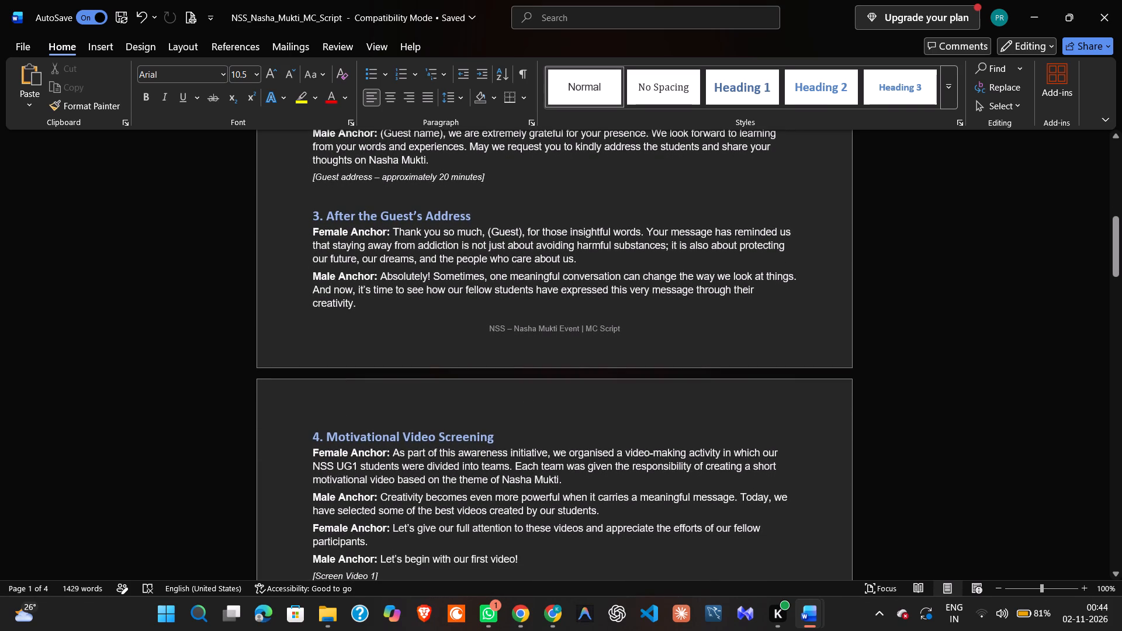
scroll(559, 279, "right", 1)
scroll(559, 279, "down", 1)
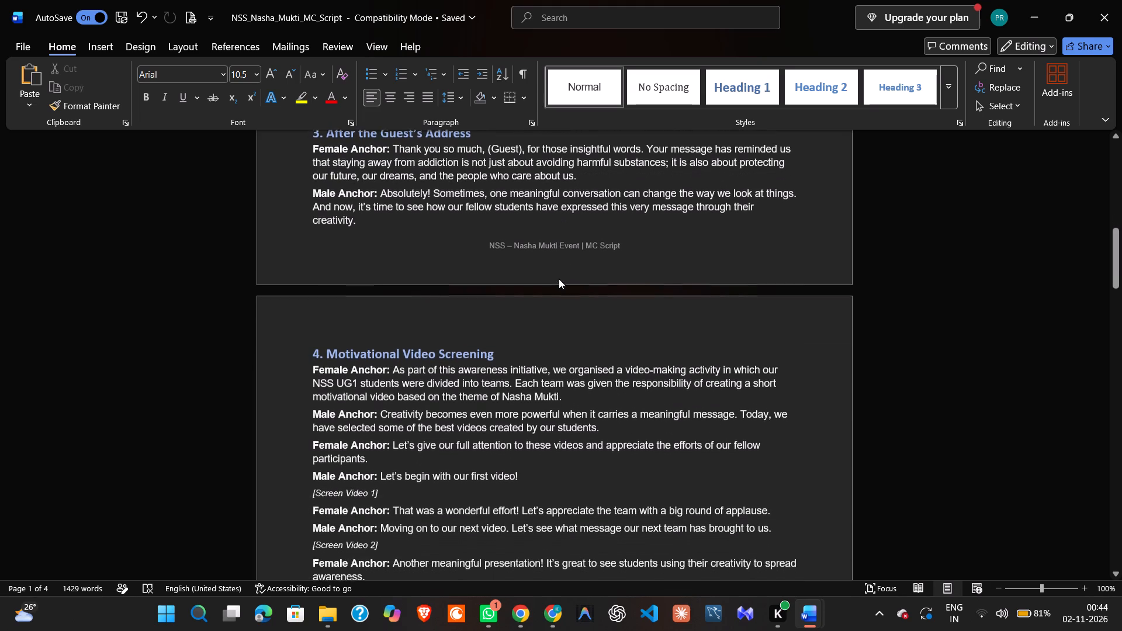
scroll(559, 279, "up", 1)
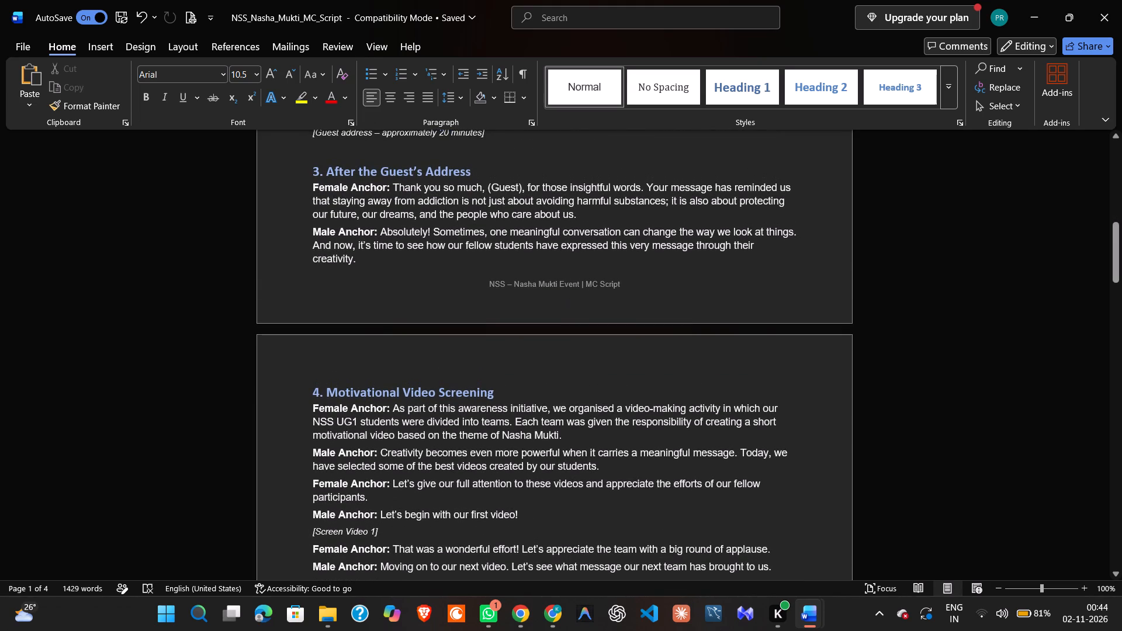
left_click(516, 183)
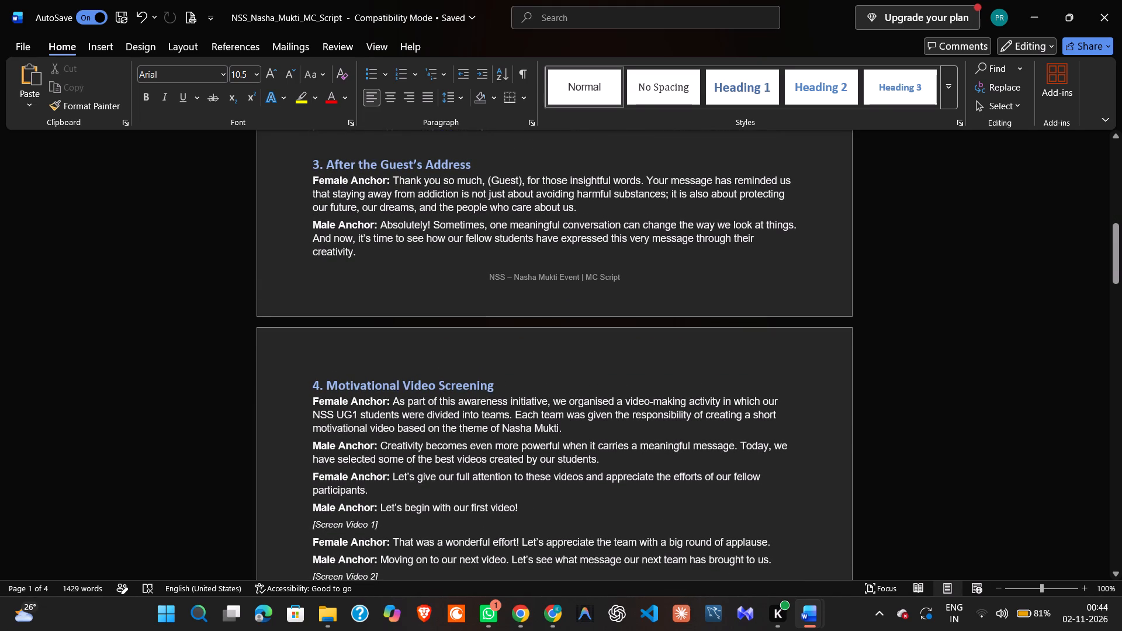
key("Right")
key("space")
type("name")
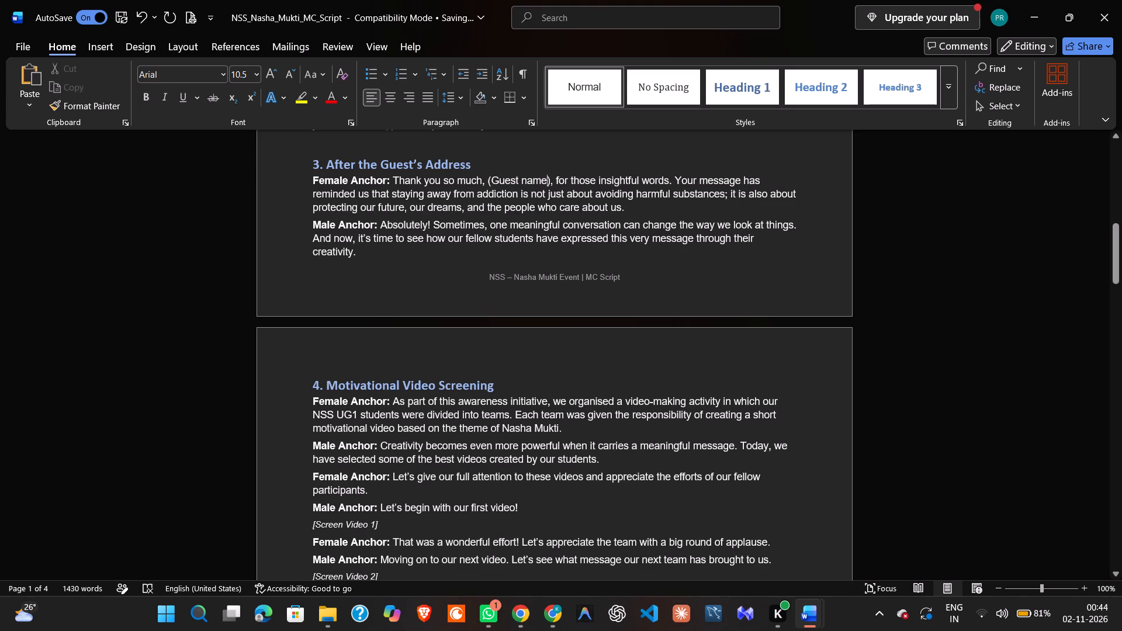
Delete the footer text "NSS – Nasha Mukti Event | MC Script" and return to the document body.
double_click(612, 277)
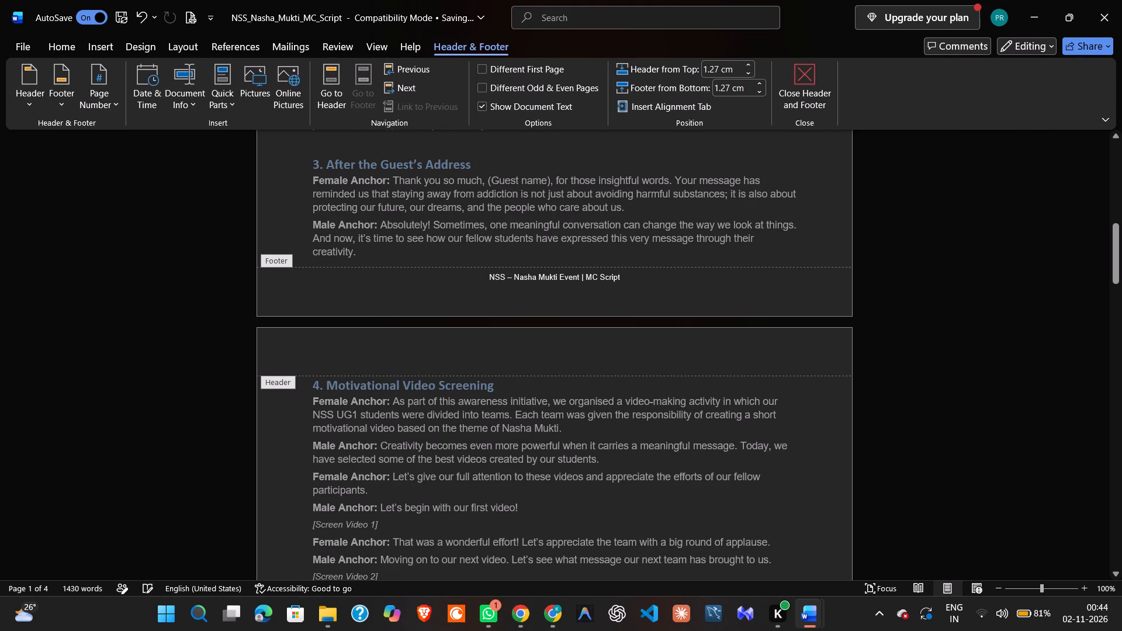
left_click(652, 278)
key("BackSpace")
key("BackSpace")
key("BackSpace")
key("BackSpace")
key("BackSpace")
key("BackSpace")
key("BackSpace")
key("BackSpace")
key("BackSpace")
key("BackSpace")
key("BackSpace")
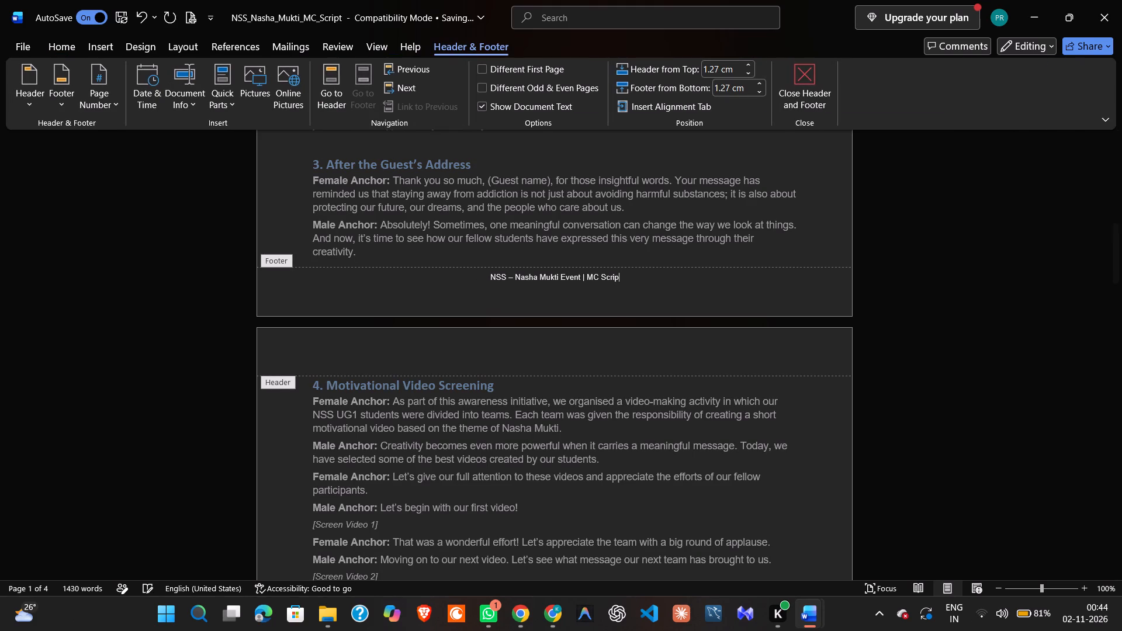
key("BackSpace")
key("BackSpace")
key("BackSpace")
key("BackSpace")
key("BackSpace")
key("BackSpace")
key("BackSpace")
key("BackSpace")
key("BackSpace")
key("BackSpace")
key("BackSpace")
key("BackSpace")
key("BackSpace")
key("BackSpace")
key("BackSpace")
key("BackSpace")
key("BackSpace")
key("BackSpace")
key("BackSpace")
key("BackSpace")
key("BackSpace")
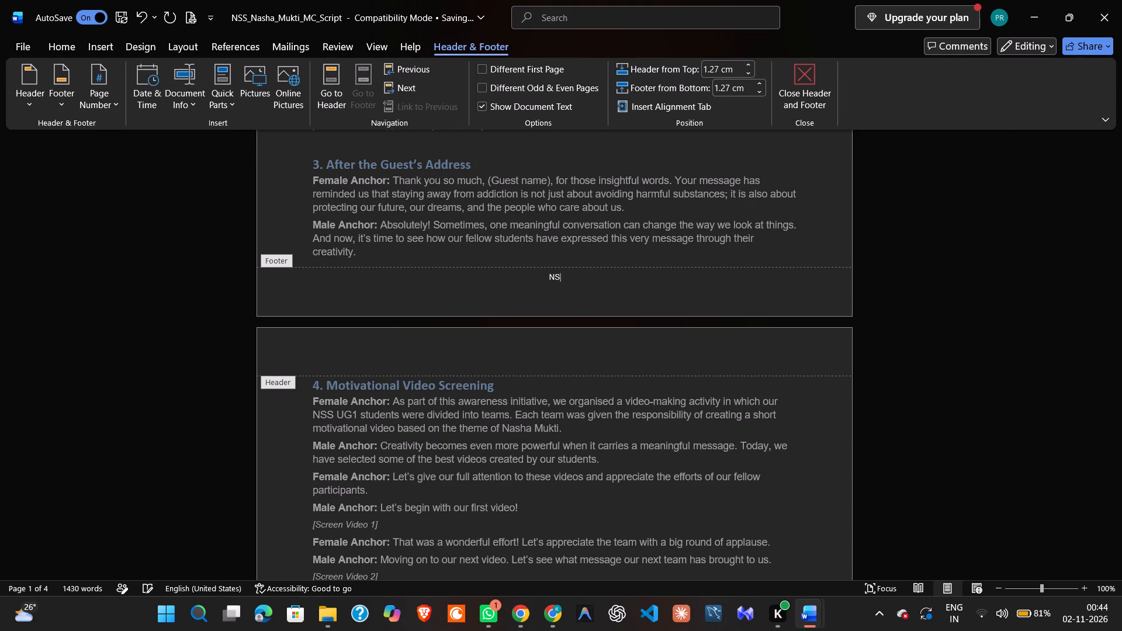
key("BackSpace")
key("BackSpace")
key("BackSpace")
left_click(577, 240)
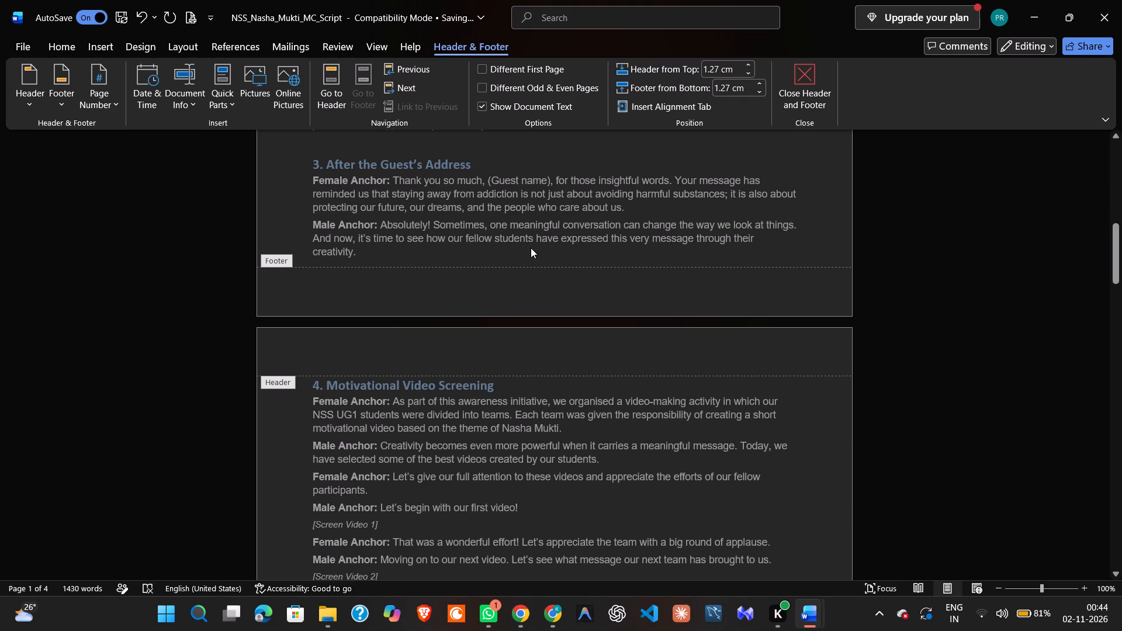
double_click(531, 248)
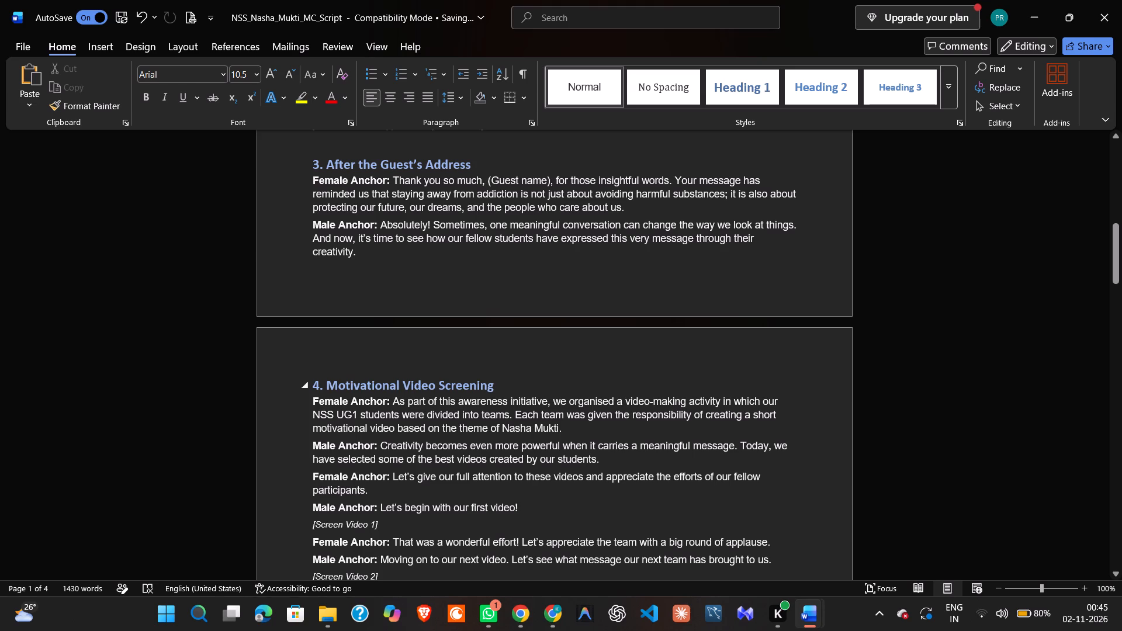
Change "(Guest)" to "(Guest name)" in the Male Anchor line "We would now like to invite" under Interaction with the Guest.
scroll(632, 389, "down", 3)
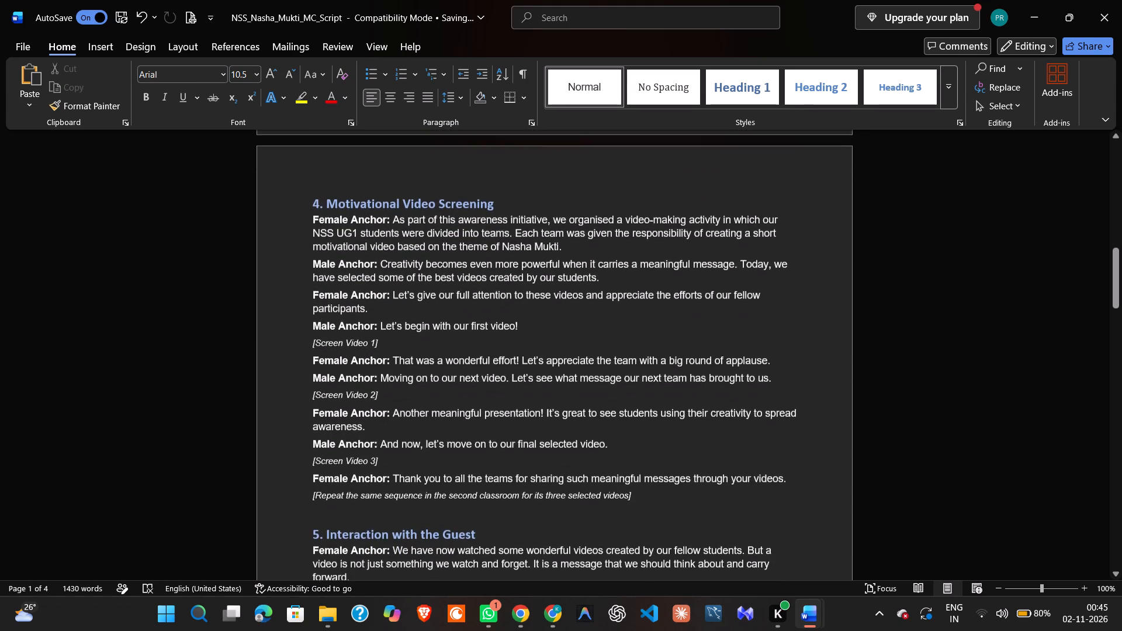
scroll(632, 389, "down", 1)
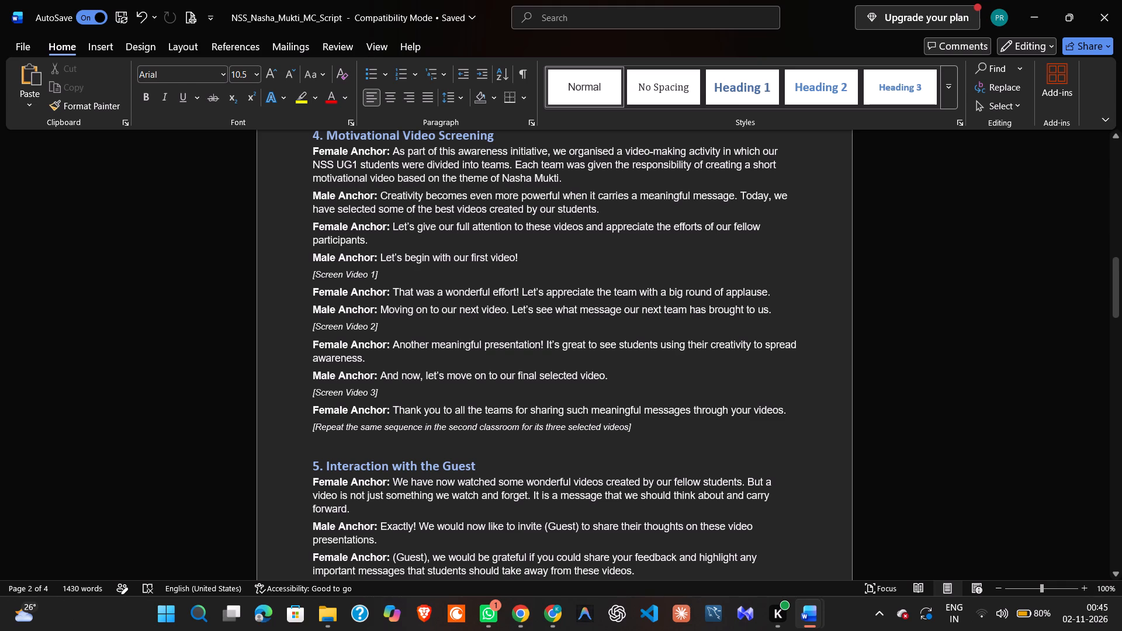
scroll(553, 283, "down", 2)
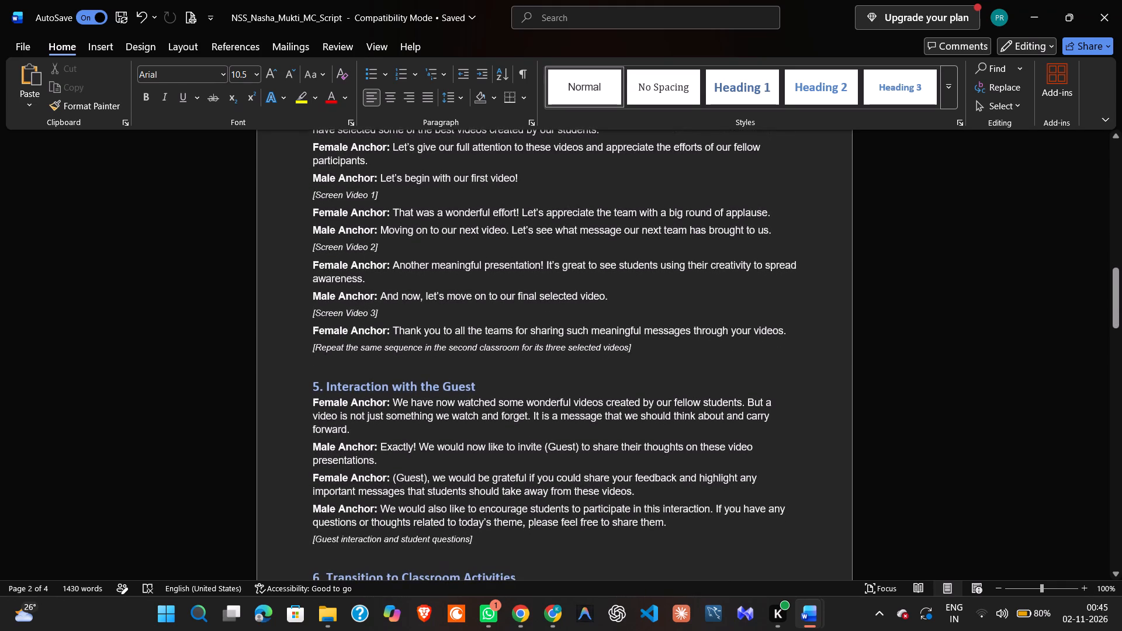
scroll(553, 283, "down", 1)
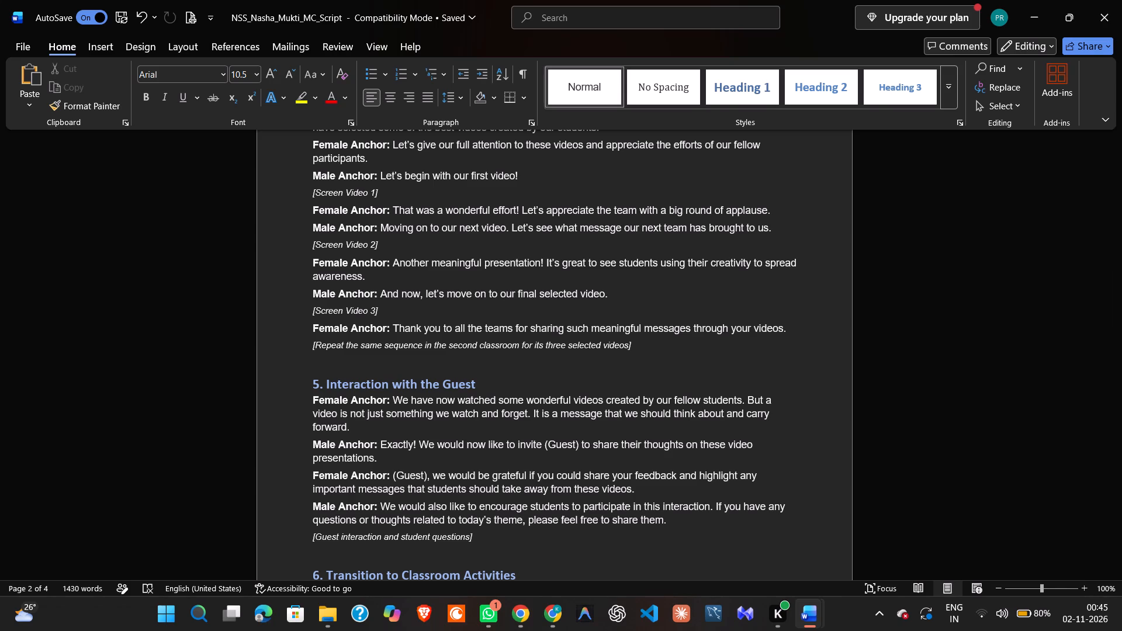
scroll(553, 283, "down", 1)
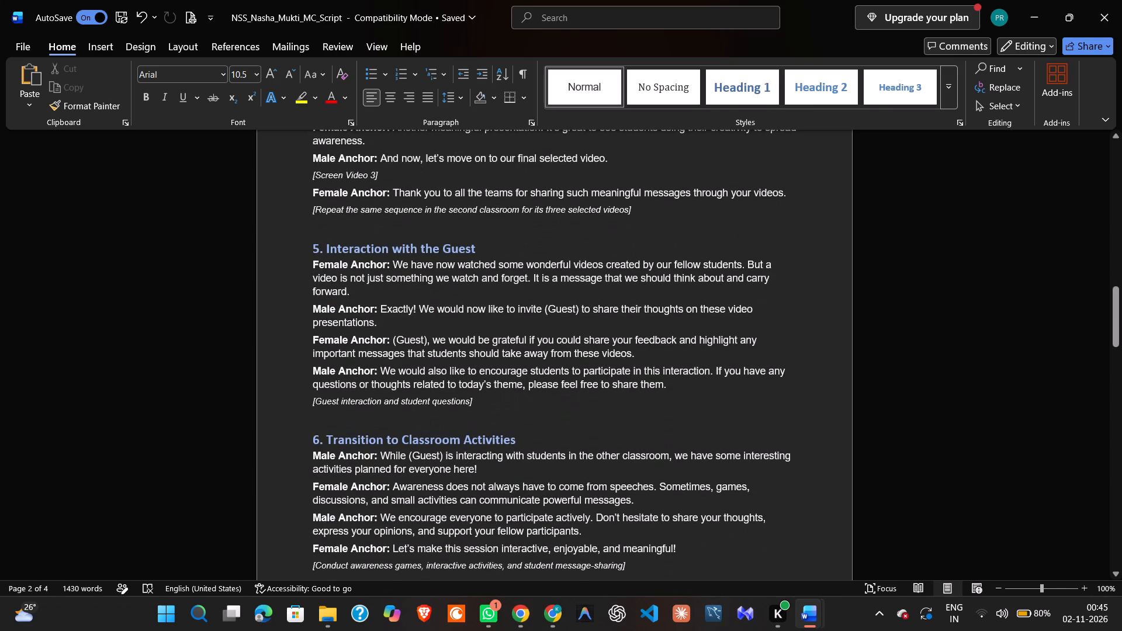
scroll(553, 283, "down", 1)
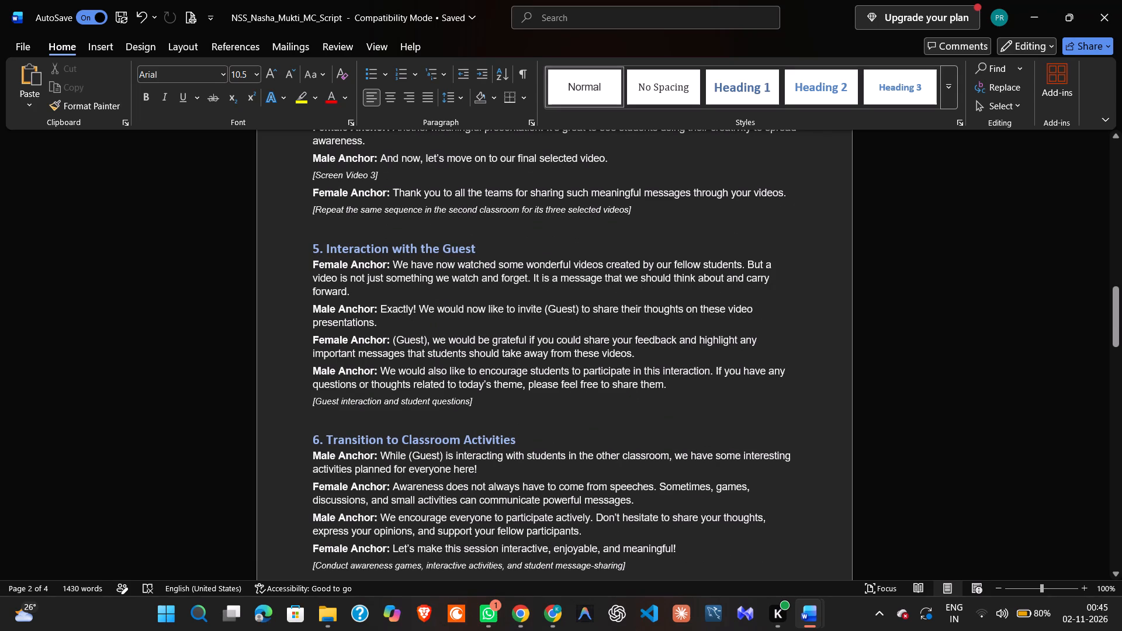
scroll(579, 348, "down", 1)
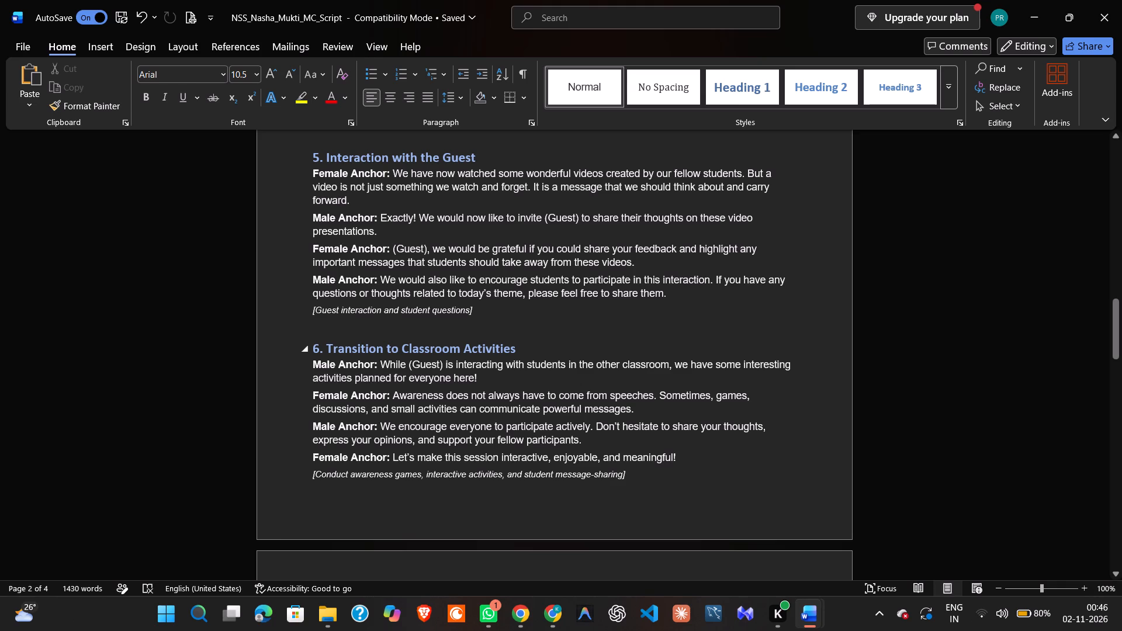
left_click(573, 220)
key("Right")
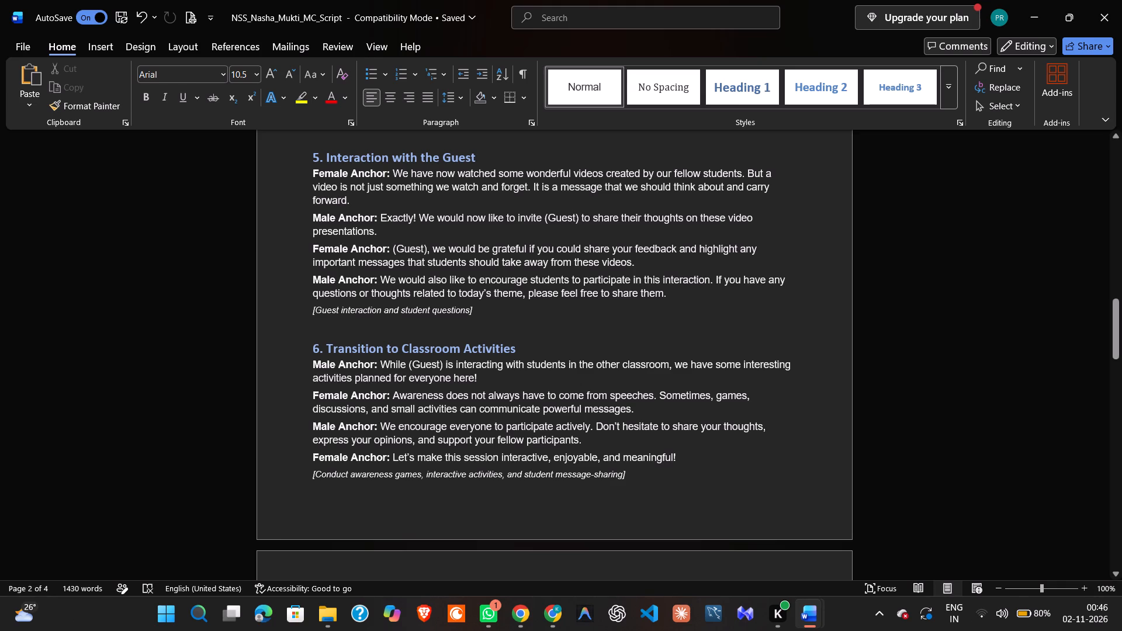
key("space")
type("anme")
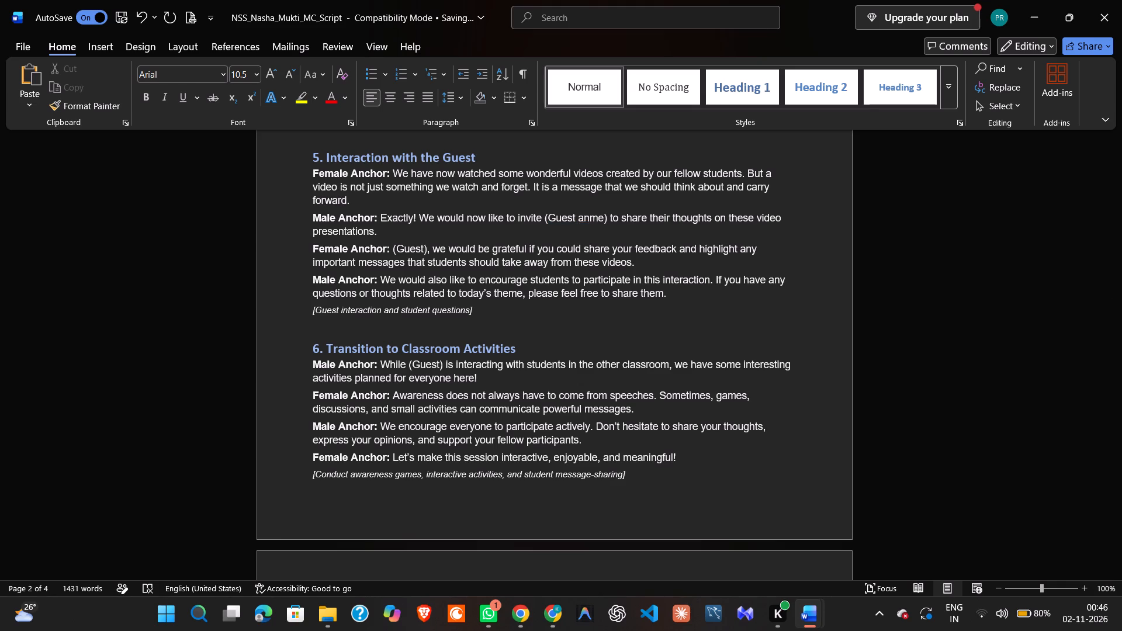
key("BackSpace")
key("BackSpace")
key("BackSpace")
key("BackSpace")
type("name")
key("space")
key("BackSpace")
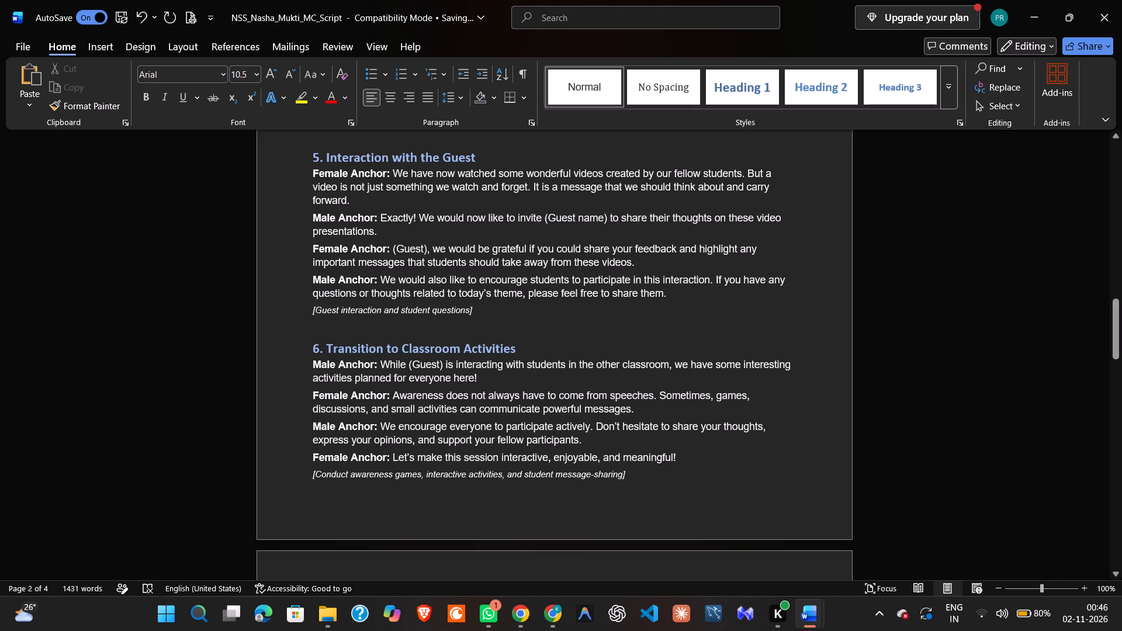
Change "(Guest)" to "(Guest name)" in the Female Anchor line "we would be grateful" under Interaction with the Guest.
scroll(577, 287, "down", 1)
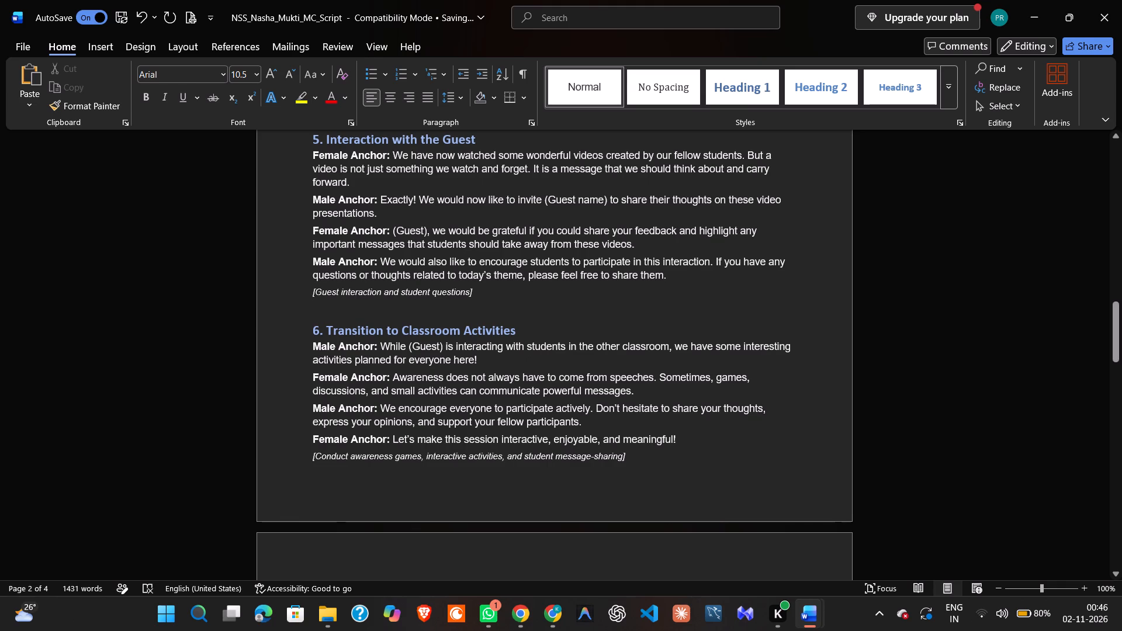
left_click(424, 230)
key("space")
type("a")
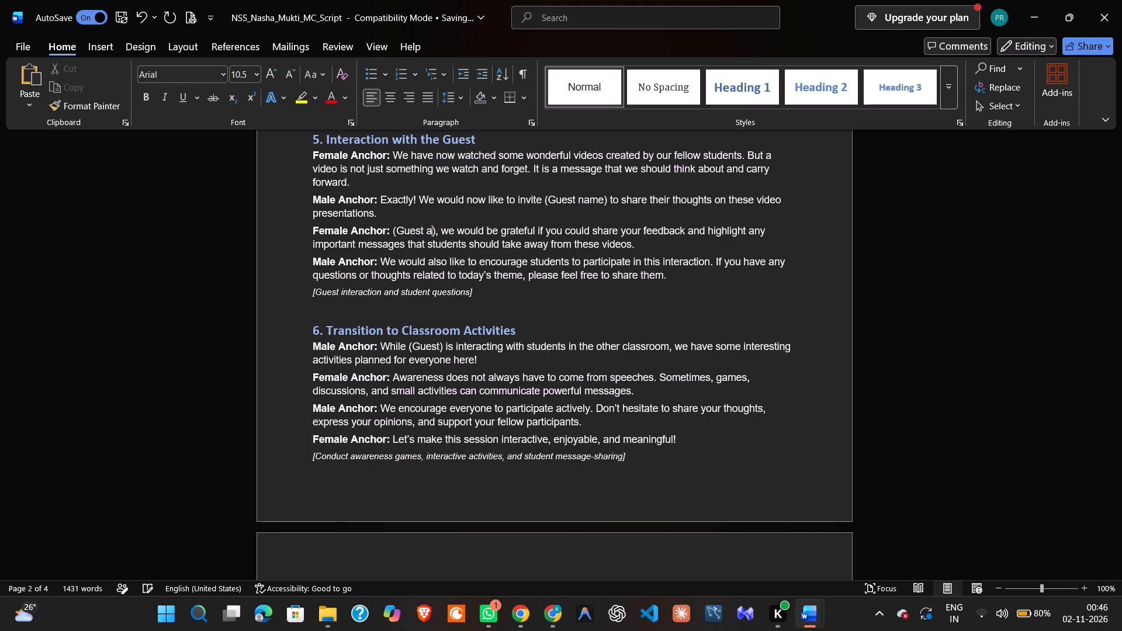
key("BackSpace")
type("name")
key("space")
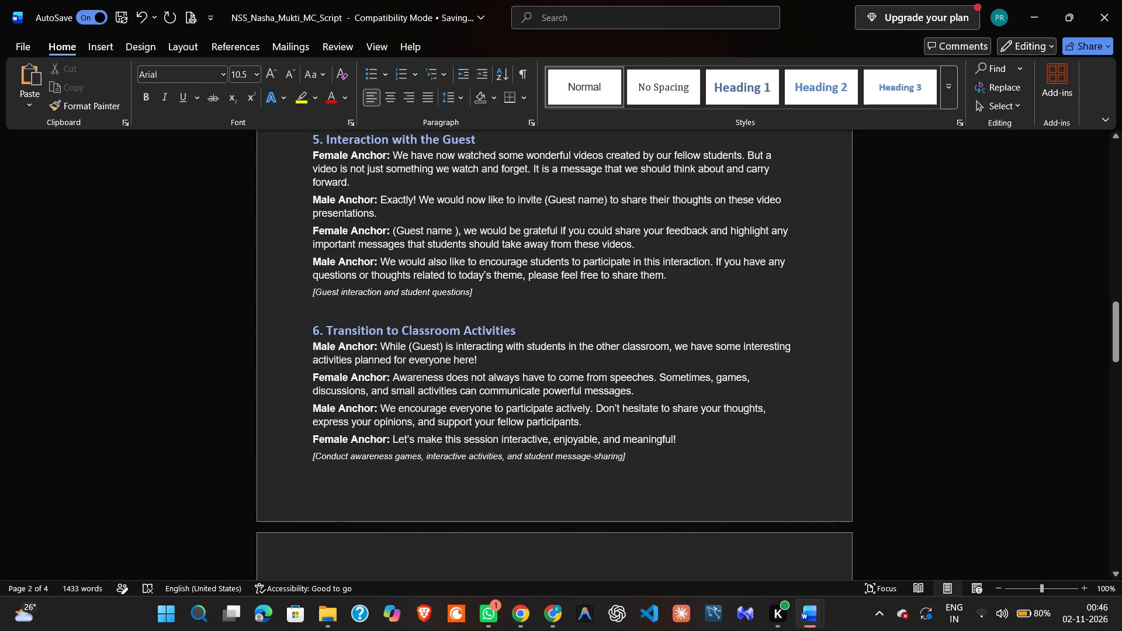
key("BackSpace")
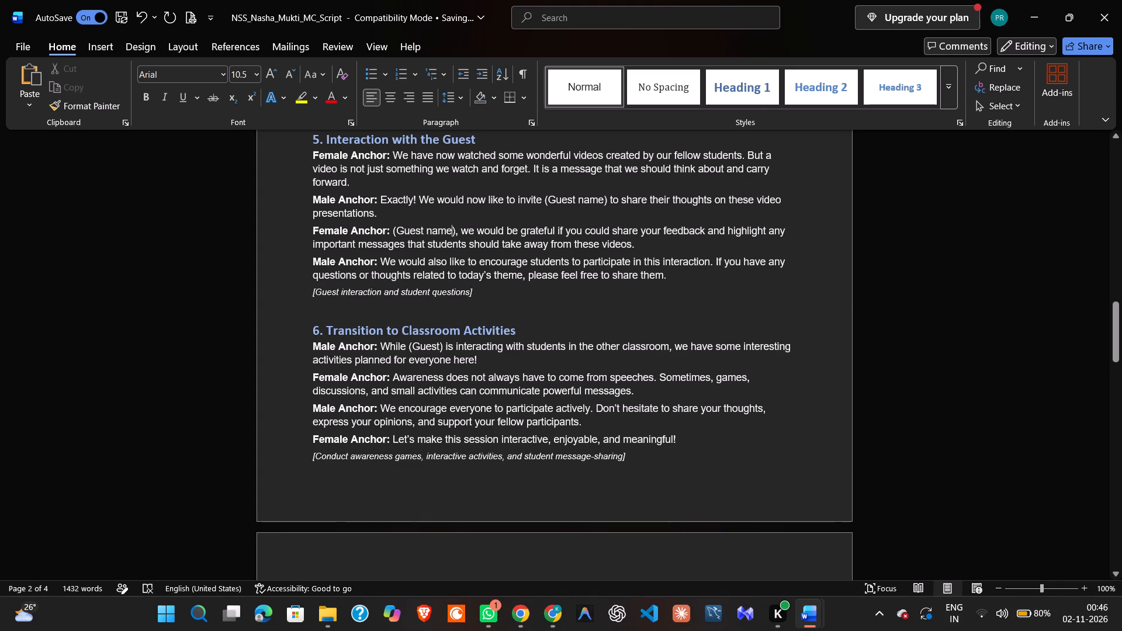
Append "and feed back" to the section 5 heading "Interaction with the Guest".
scroll(491, 275, "down", 1)
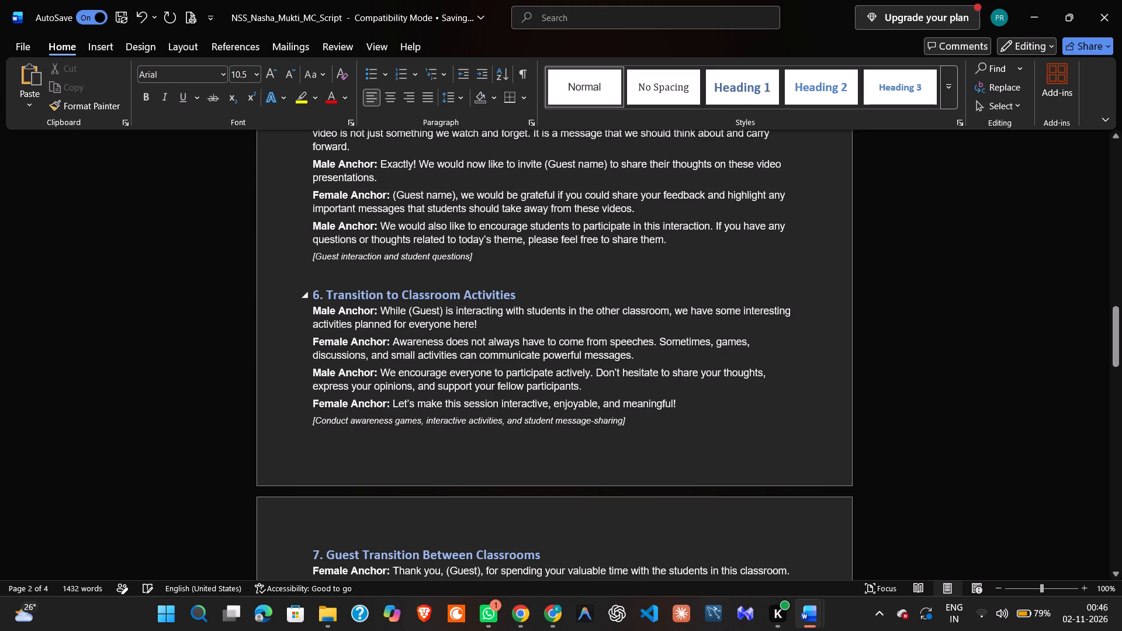
scroll(577, 269, "up", 2)
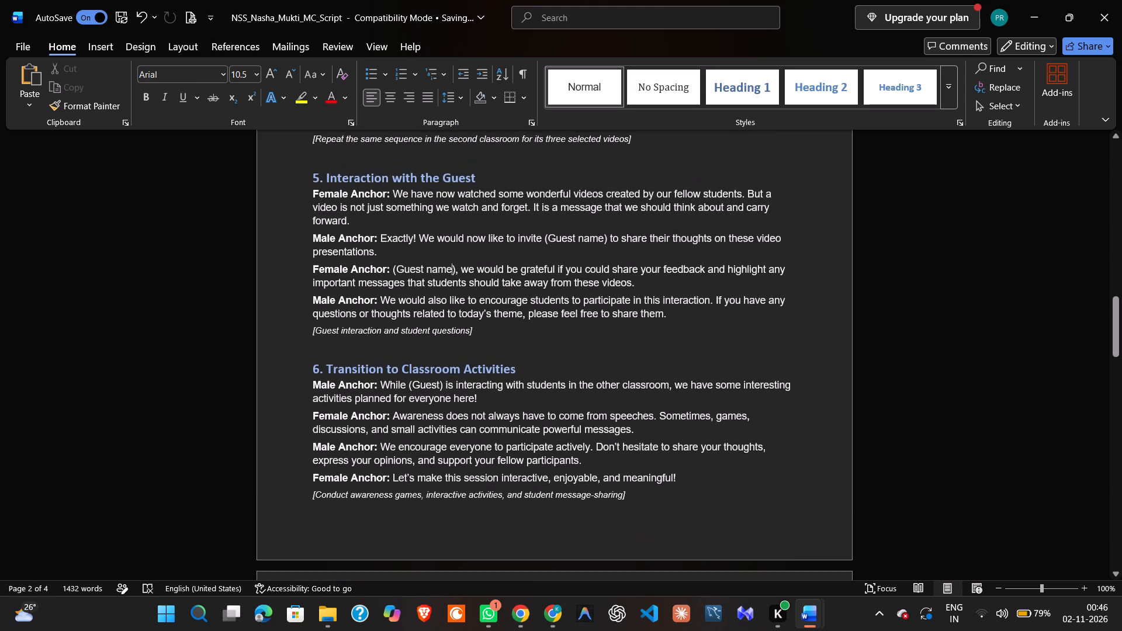
scroll(577, 269, "up", 1)
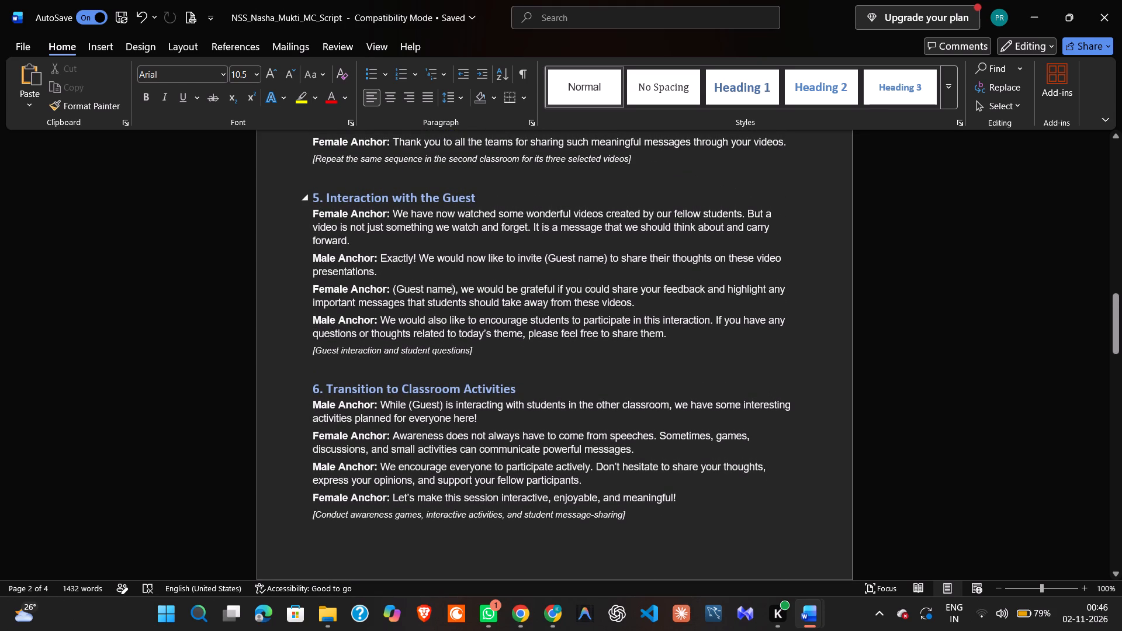
left_click(418, 198)
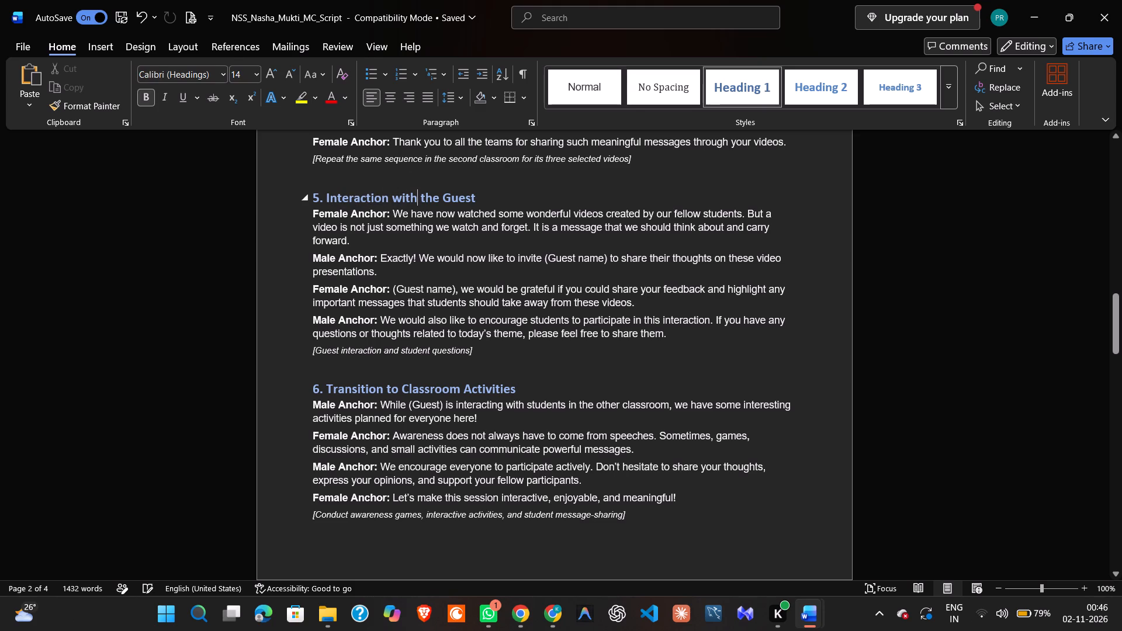
left_click(484, 200)
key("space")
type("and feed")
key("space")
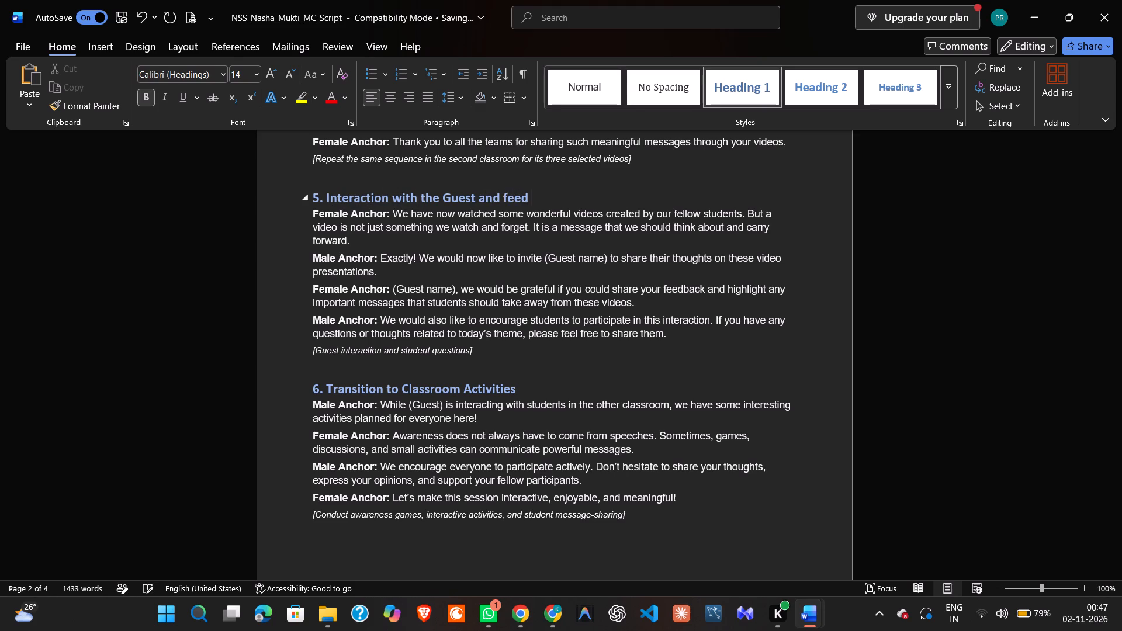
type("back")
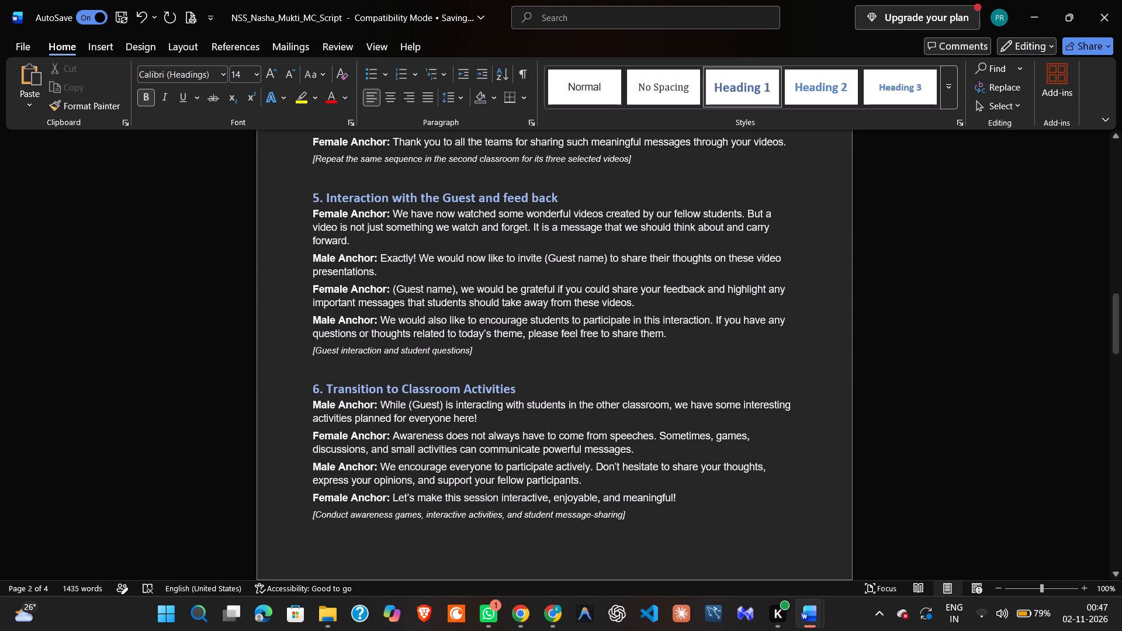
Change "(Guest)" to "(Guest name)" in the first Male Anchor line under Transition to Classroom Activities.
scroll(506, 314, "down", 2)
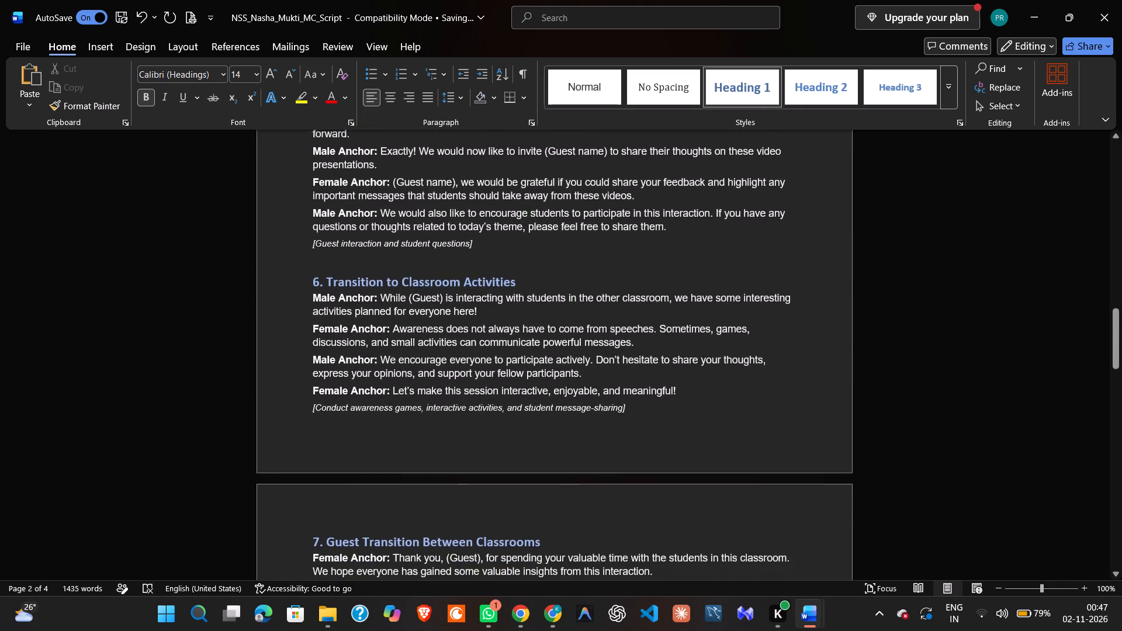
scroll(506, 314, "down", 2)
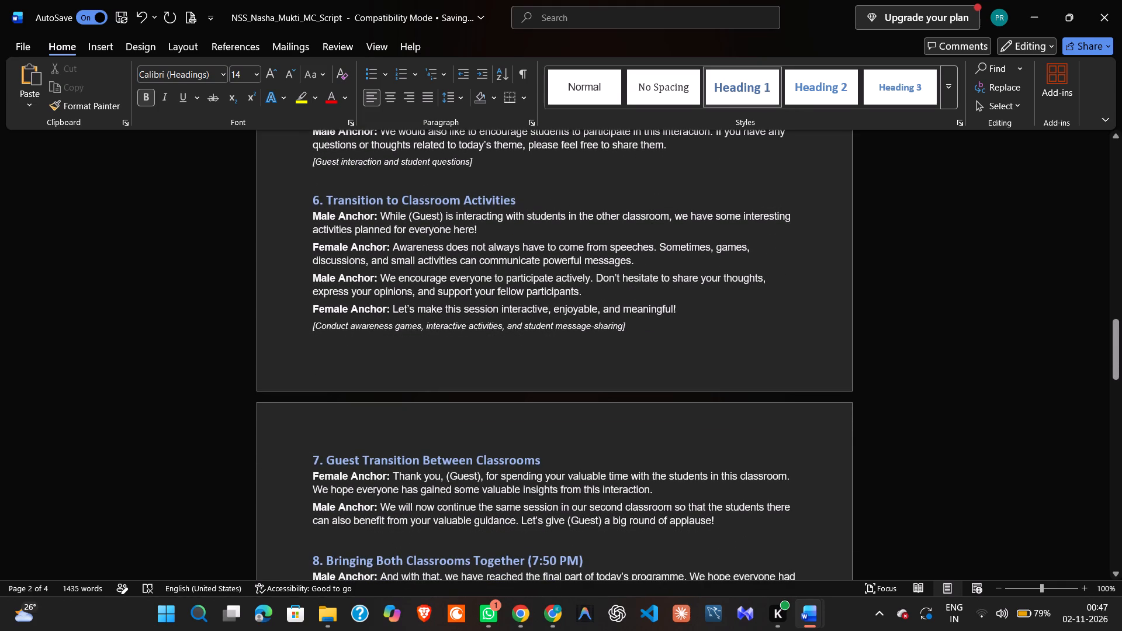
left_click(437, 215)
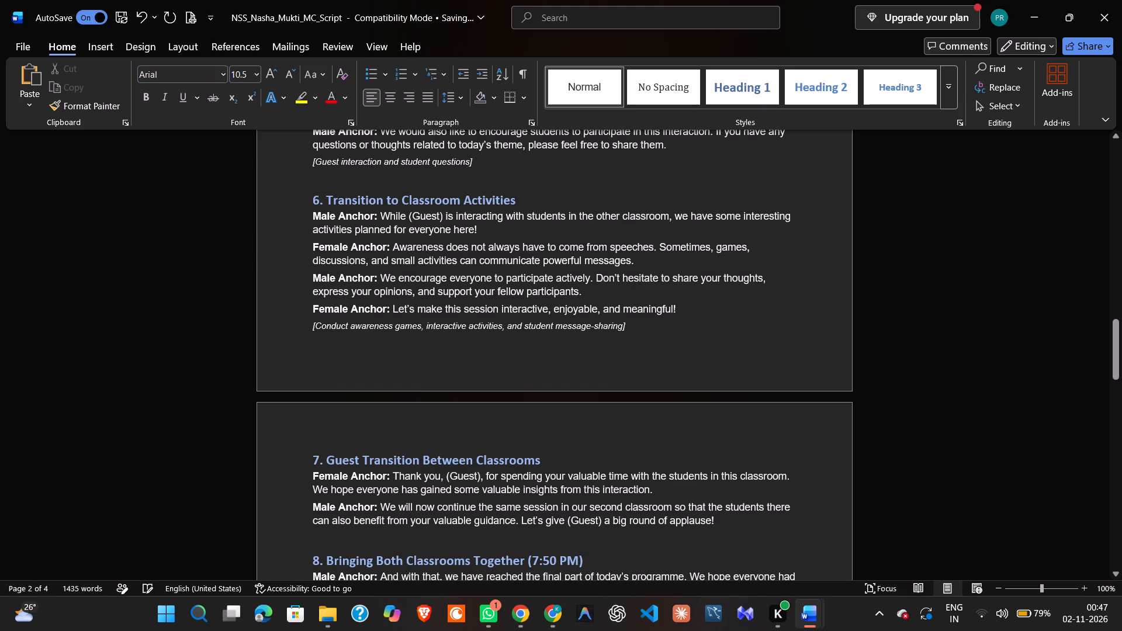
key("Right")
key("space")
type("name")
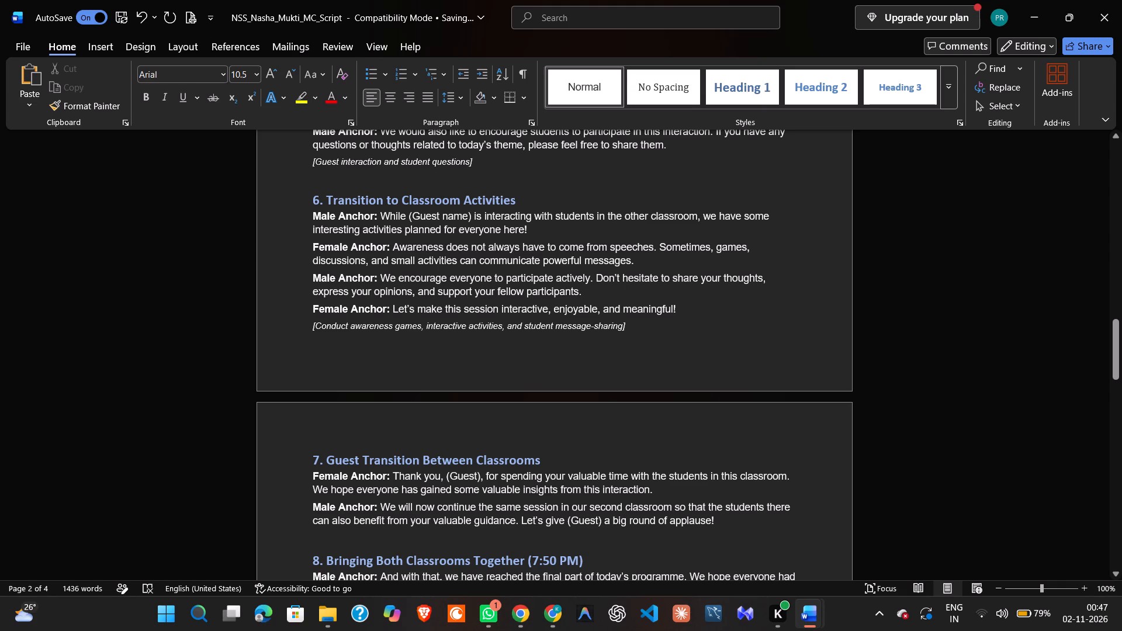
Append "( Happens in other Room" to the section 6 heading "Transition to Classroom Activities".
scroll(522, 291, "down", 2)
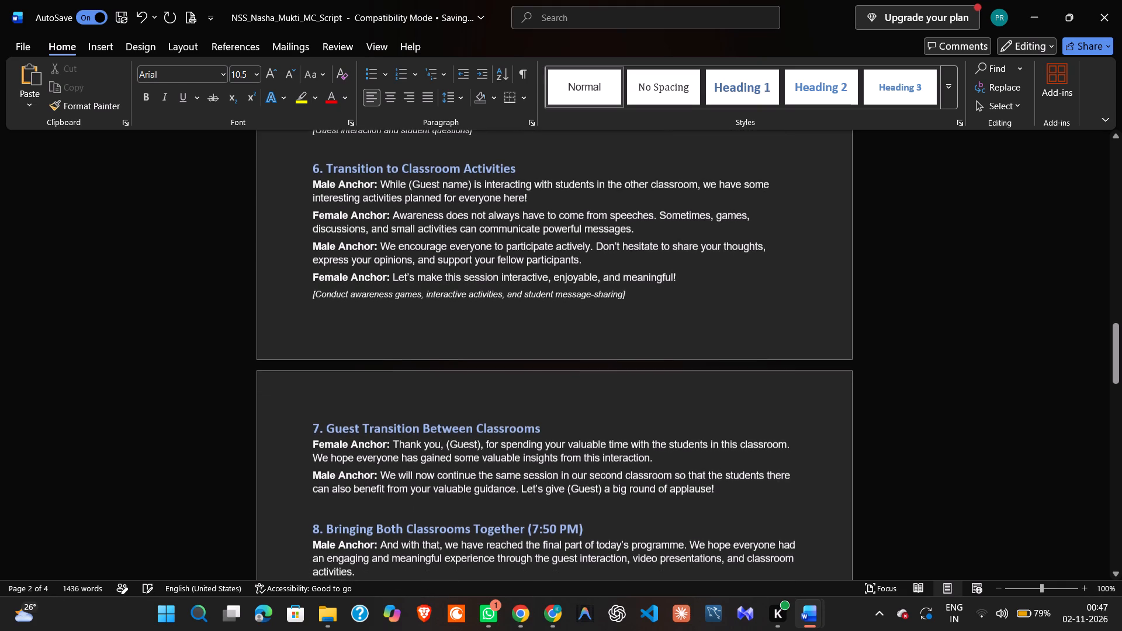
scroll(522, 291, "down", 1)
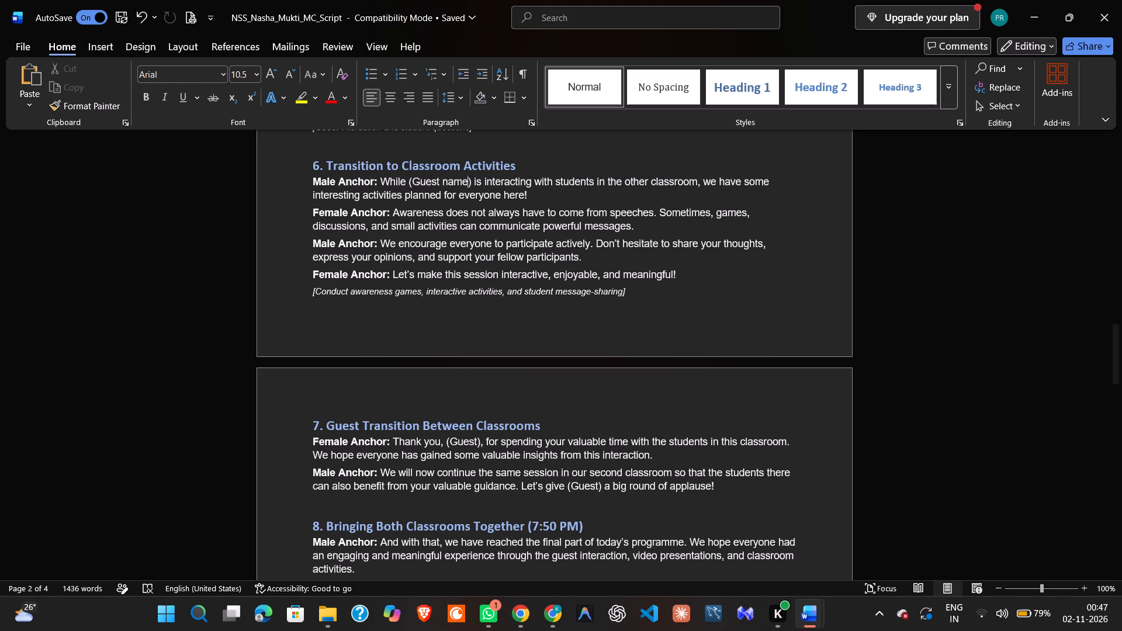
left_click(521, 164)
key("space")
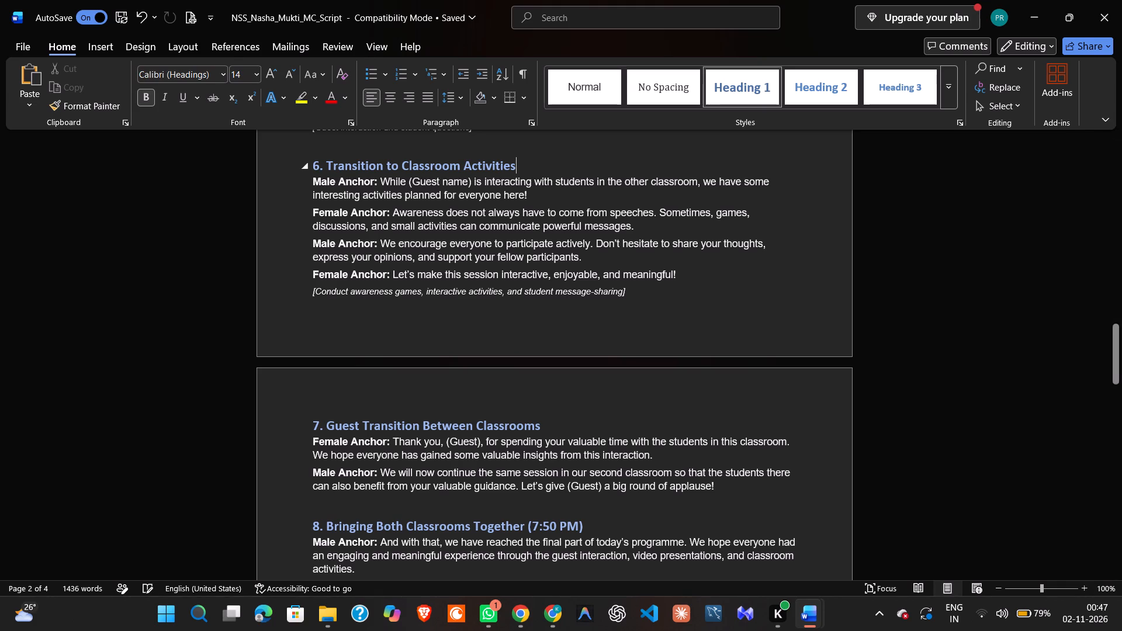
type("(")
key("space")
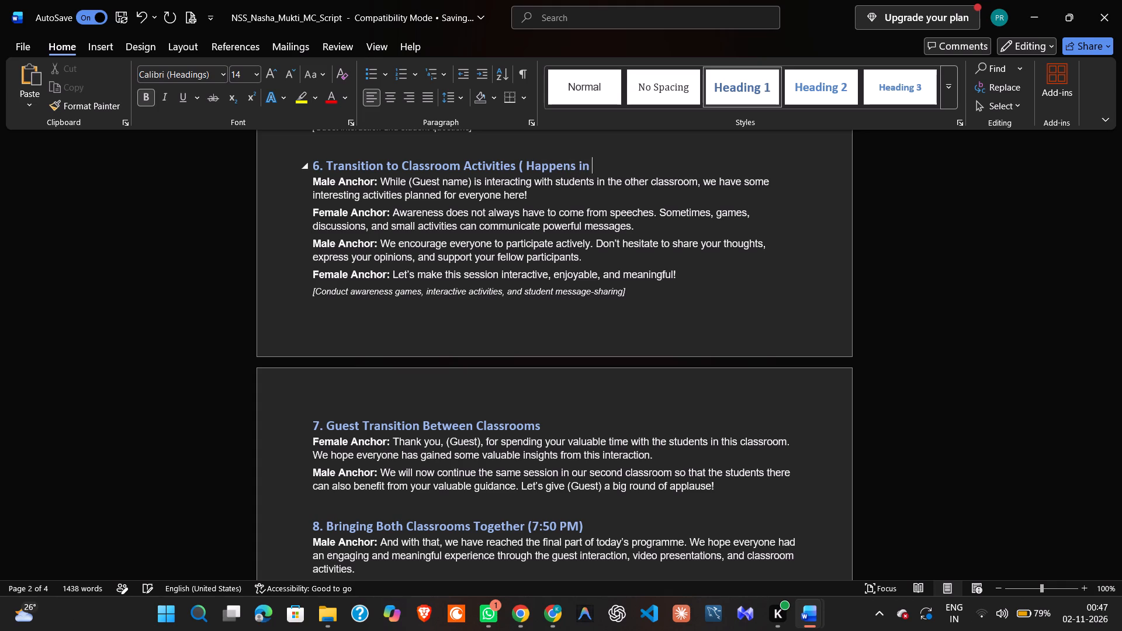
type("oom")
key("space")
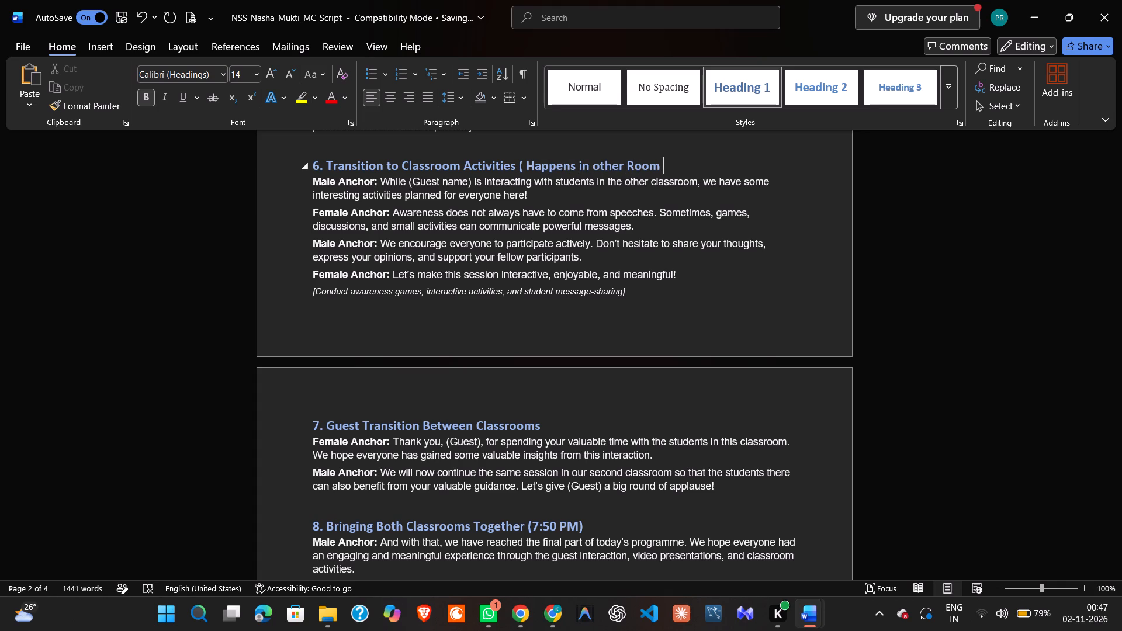
Delete the entire section 6 heading "Transition to Classroom Activities", including its number and line.
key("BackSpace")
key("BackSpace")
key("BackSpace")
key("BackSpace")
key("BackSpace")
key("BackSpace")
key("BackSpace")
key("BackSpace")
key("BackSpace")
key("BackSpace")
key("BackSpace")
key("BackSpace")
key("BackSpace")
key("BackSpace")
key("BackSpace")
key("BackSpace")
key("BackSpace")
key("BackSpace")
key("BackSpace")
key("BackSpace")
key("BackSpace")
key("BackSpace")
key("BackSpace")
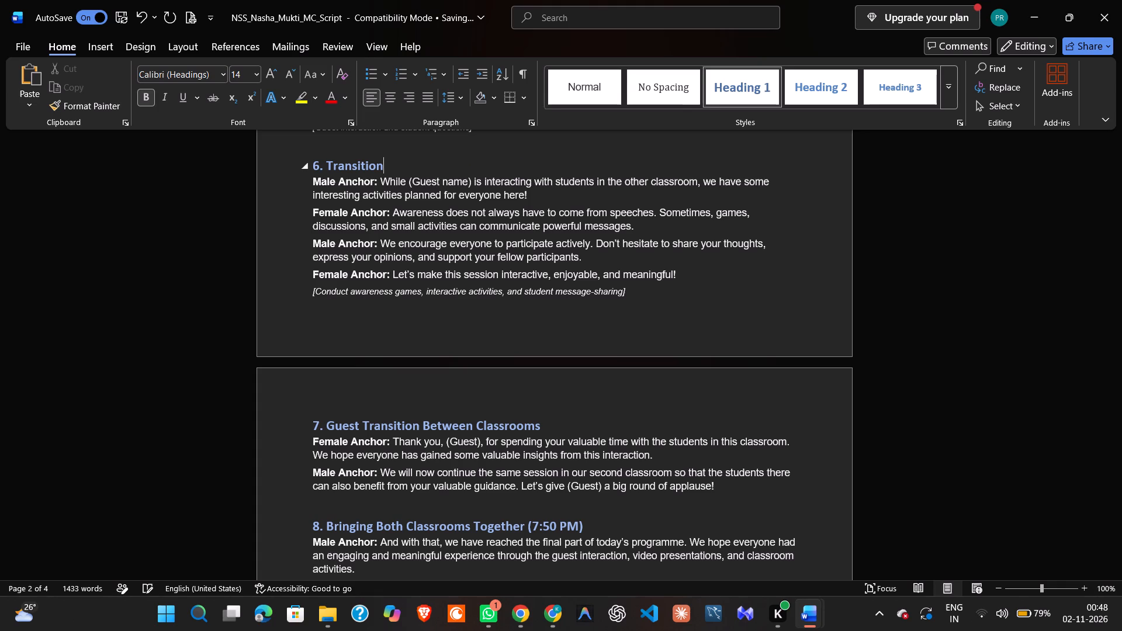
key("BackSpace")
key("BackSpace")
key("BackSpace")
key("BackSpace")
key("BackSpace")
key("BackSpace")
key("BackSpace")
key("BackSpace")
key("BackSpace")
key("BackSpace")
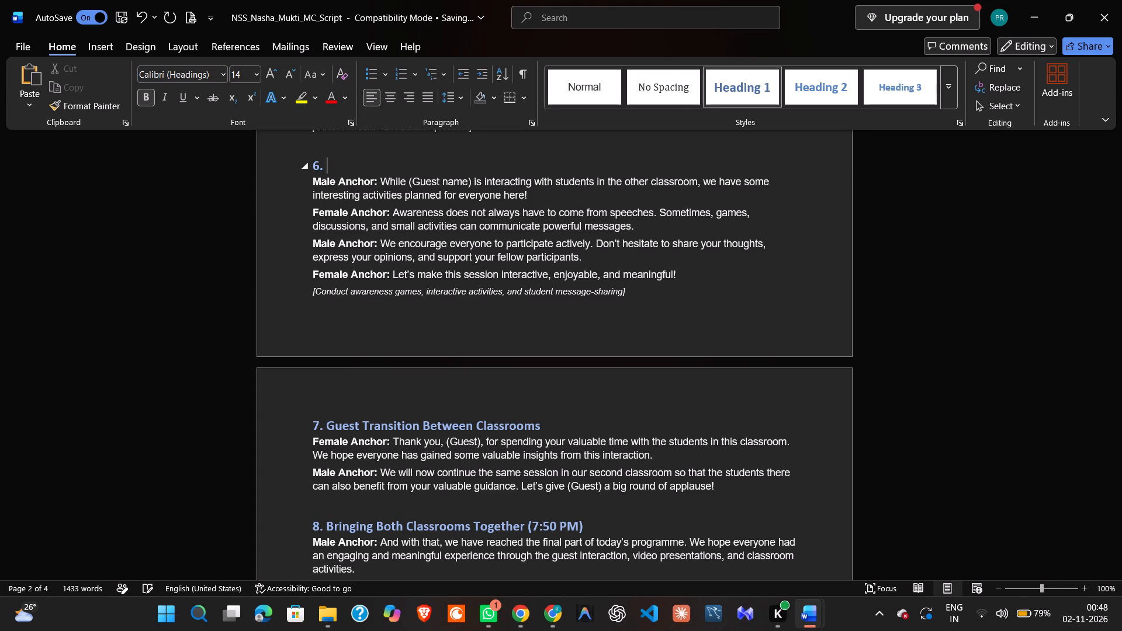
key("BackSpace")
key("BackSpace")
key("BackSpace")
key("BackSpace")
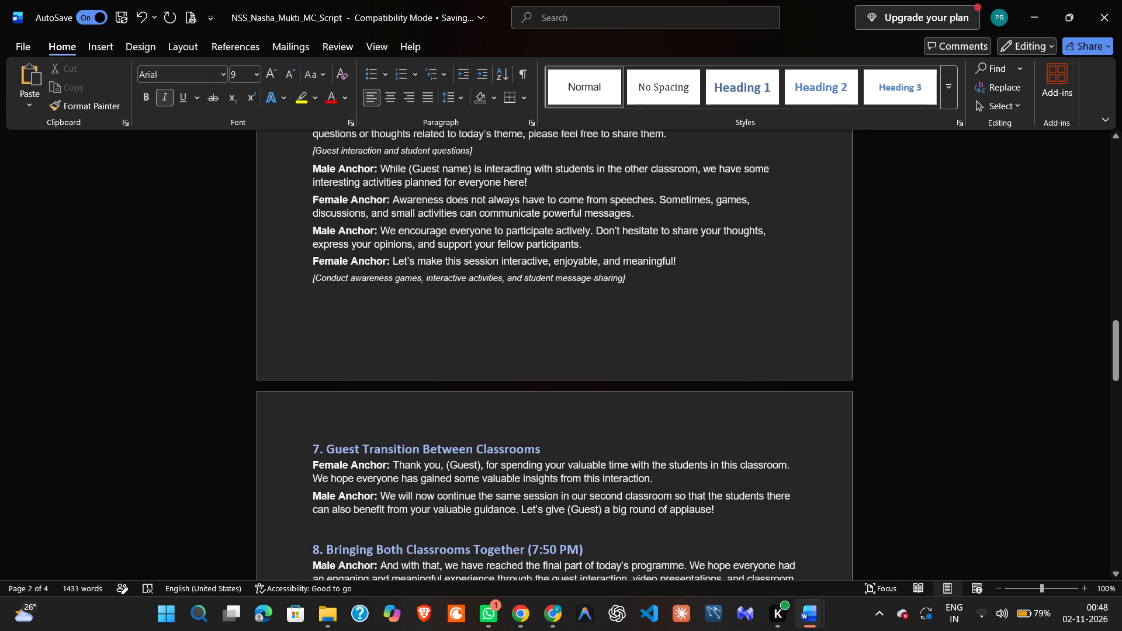
Delete the former section 6 text, from "While (Guest name) is interacting" through the note on awareness games and student message-sharing.
left_click_drag(313, 162, 576, 276)
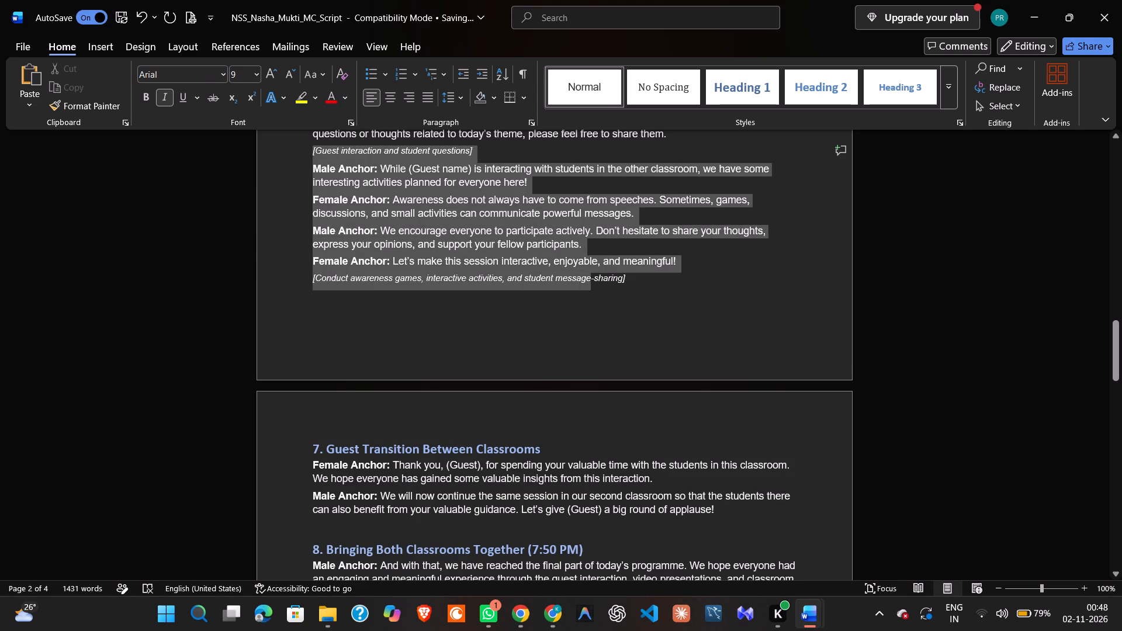
left_click_drag(576, 276, 484, 184)
left_click(392, 155)
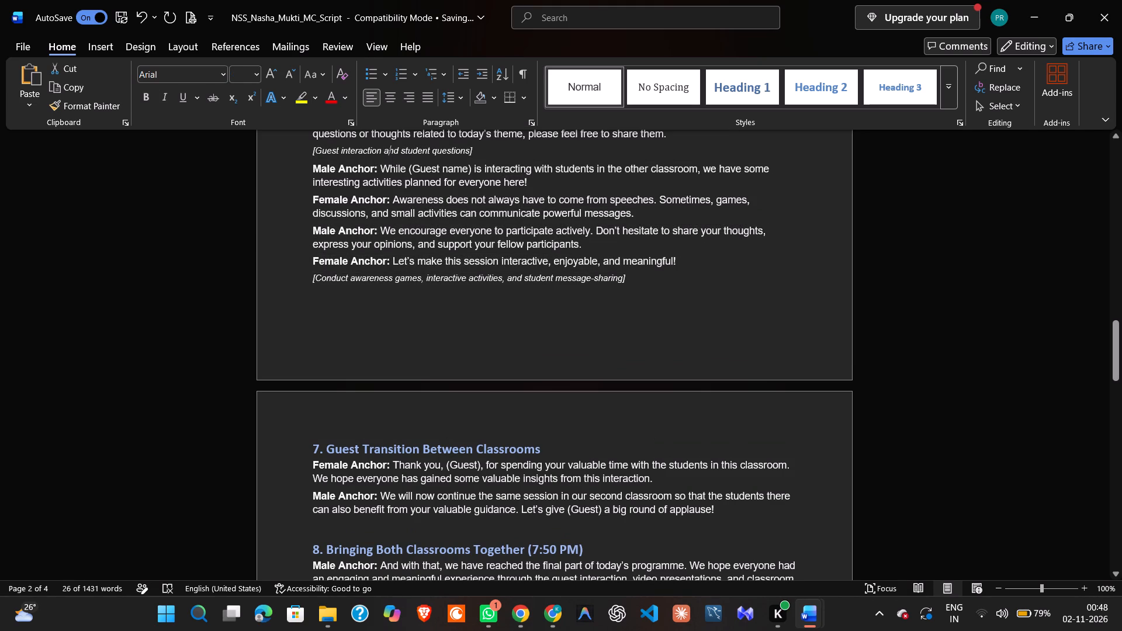
left_click_drag(311, 167, 717, 289)
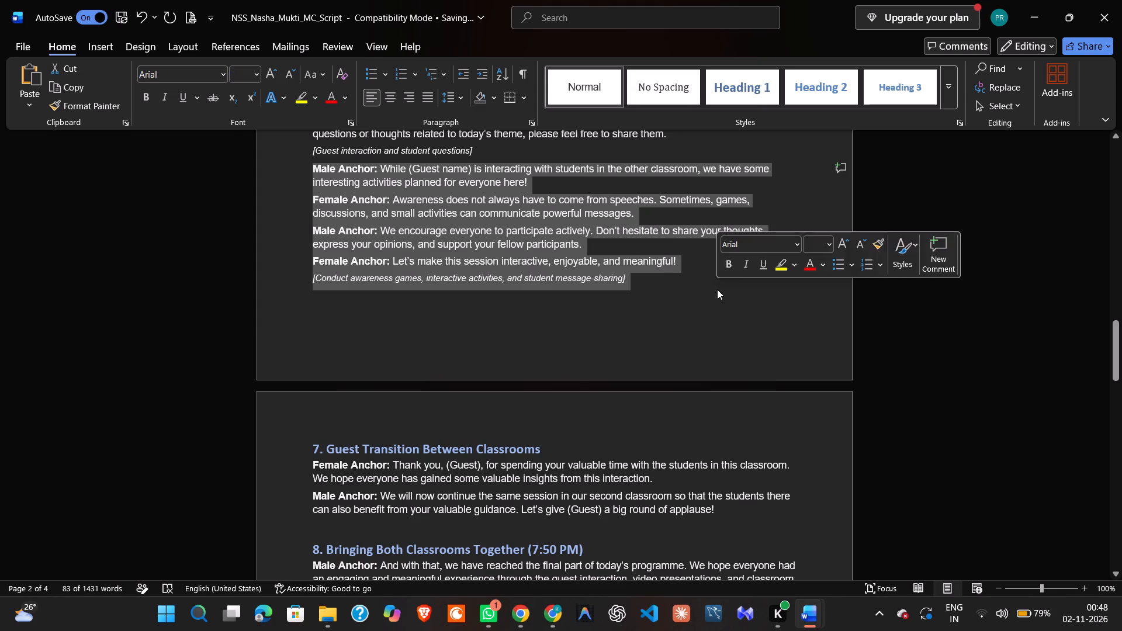
key("BackSpace")
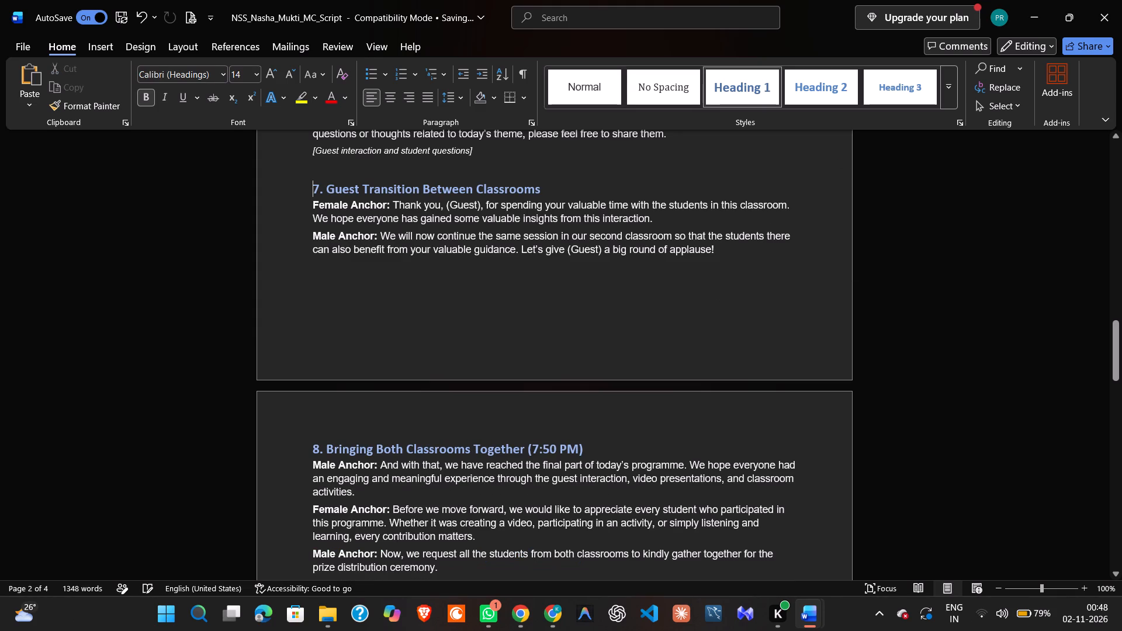
Renumber the headings "Guest Transition Between Classrooms" as 6 and "Bringing Both Classrooms Together" as 7.
left_click(317, 188)
key("BackSpace")
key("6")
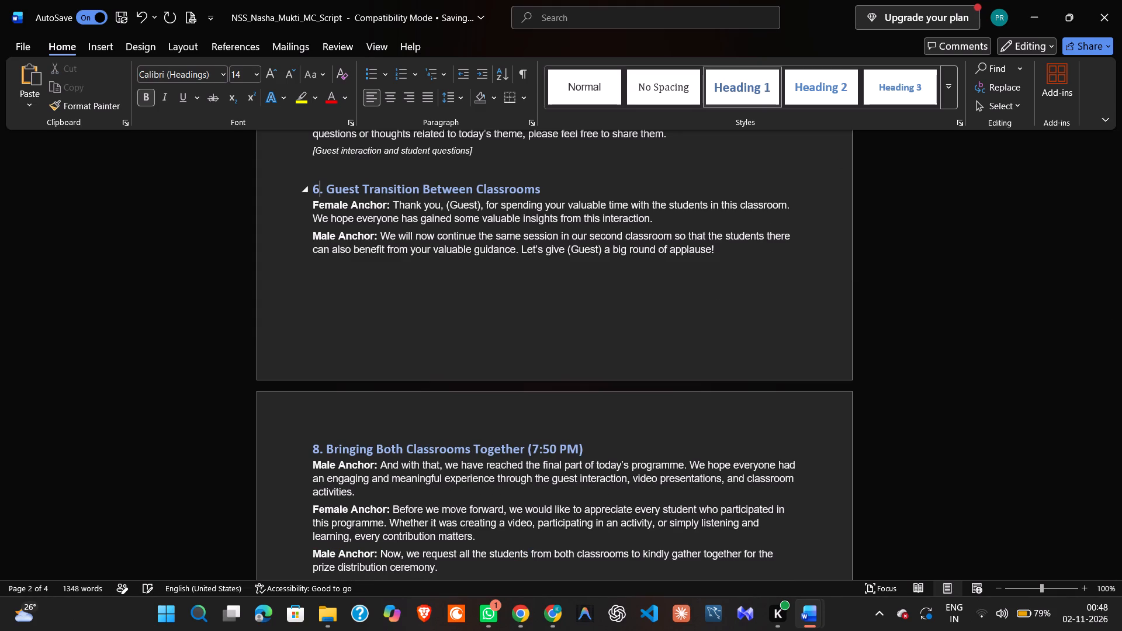
left_click(319, 449)
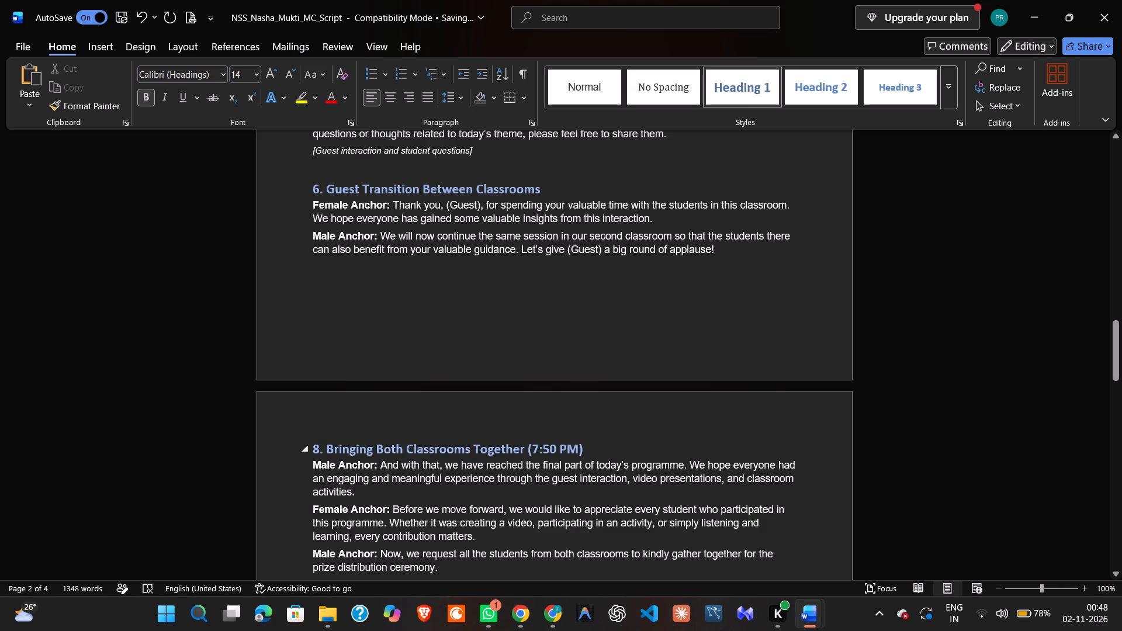
key("BackSpace")
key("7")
Renumber the headings "Prize Distribution" as 8 and "Vote of Thanks and Closing" as 9.
scroll(319, 449, "down", 3)
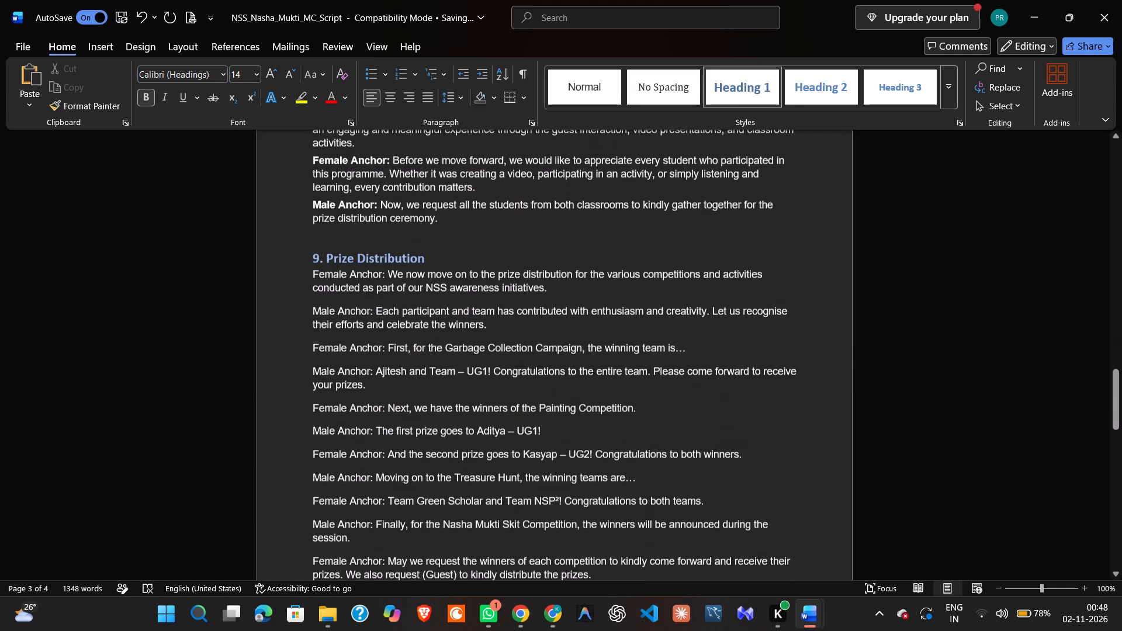
left_click(318, 248)
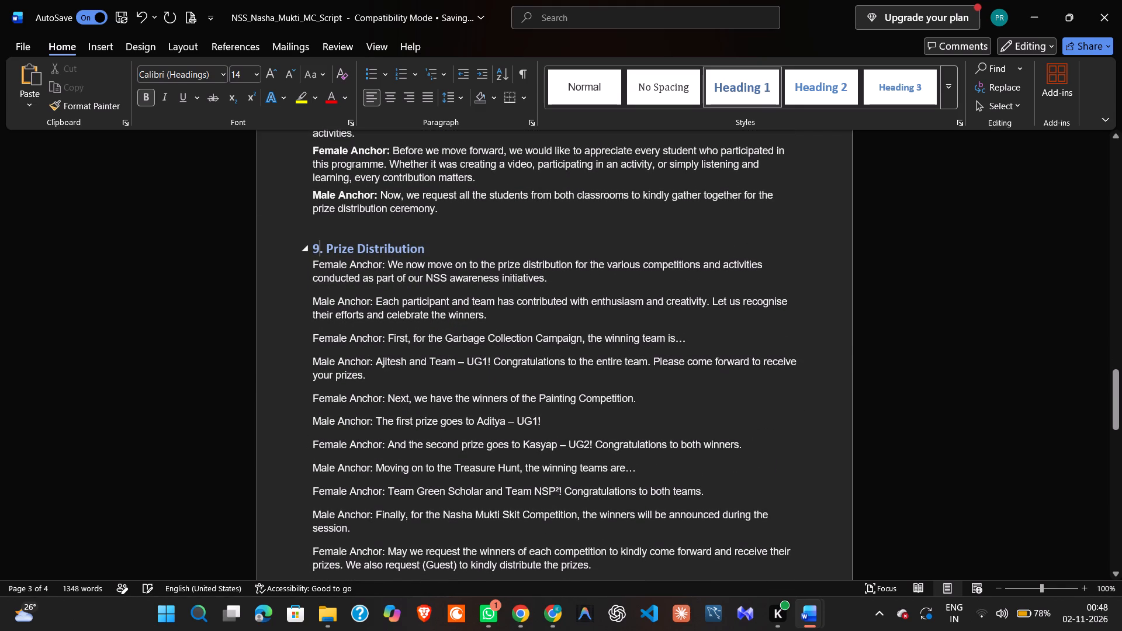
key("BackSpace")
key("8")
scroll(318, 248, "down", 3)
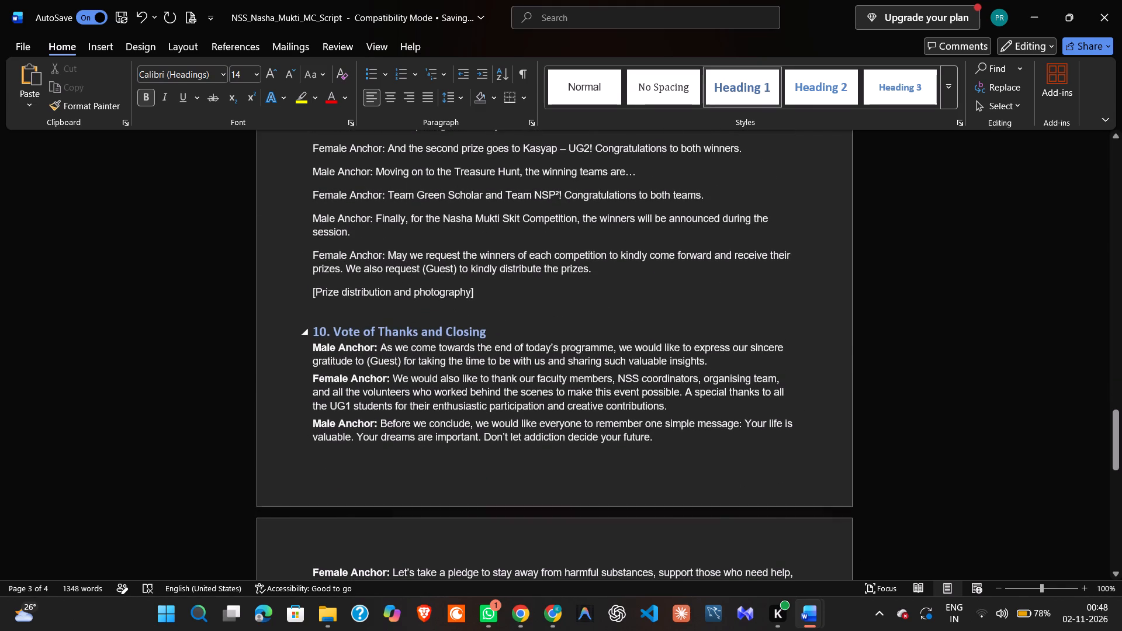
left_click(325, 331)
key("BackSpace")
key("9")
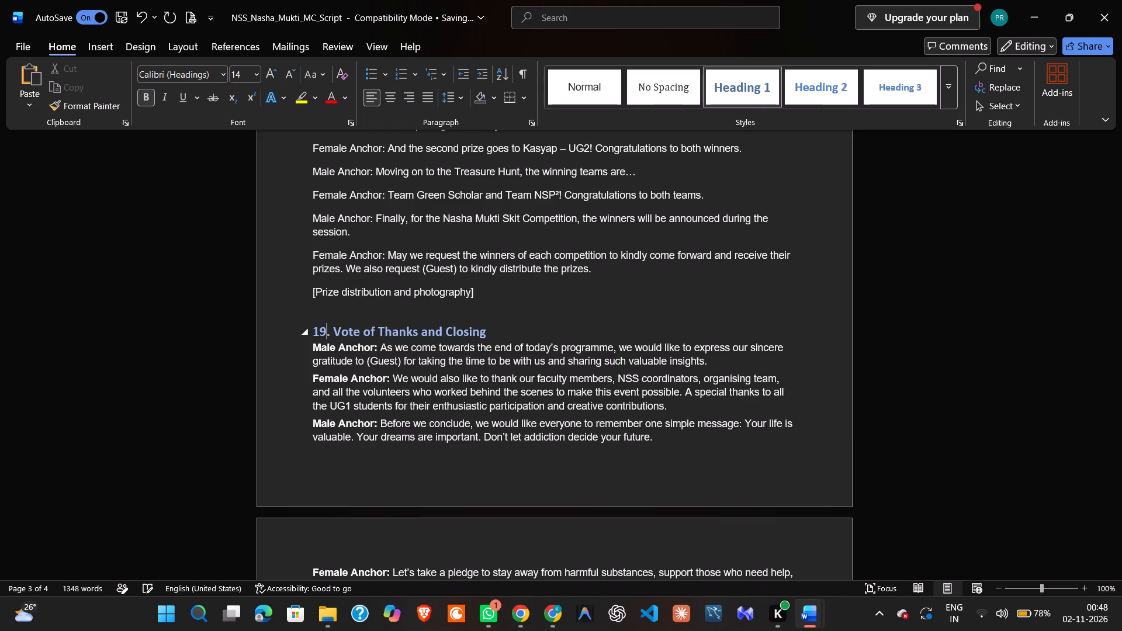
scroll(325, 331, "down", 4)
key("BackSpace")
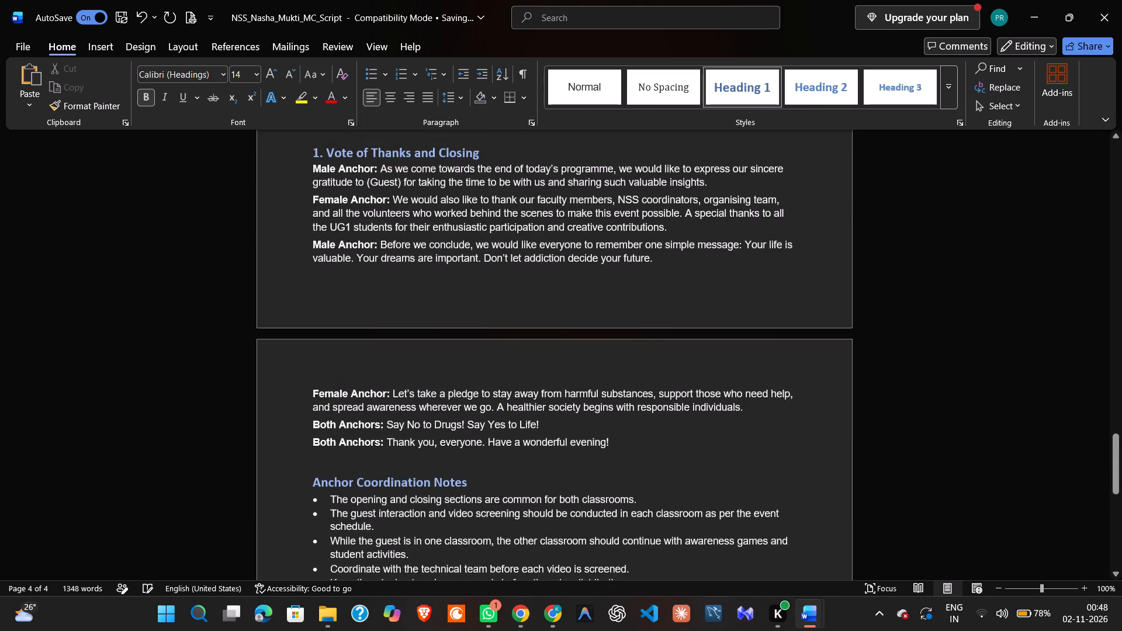
key("BackSpace")
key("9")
scroll(325, 331, "down", 2)
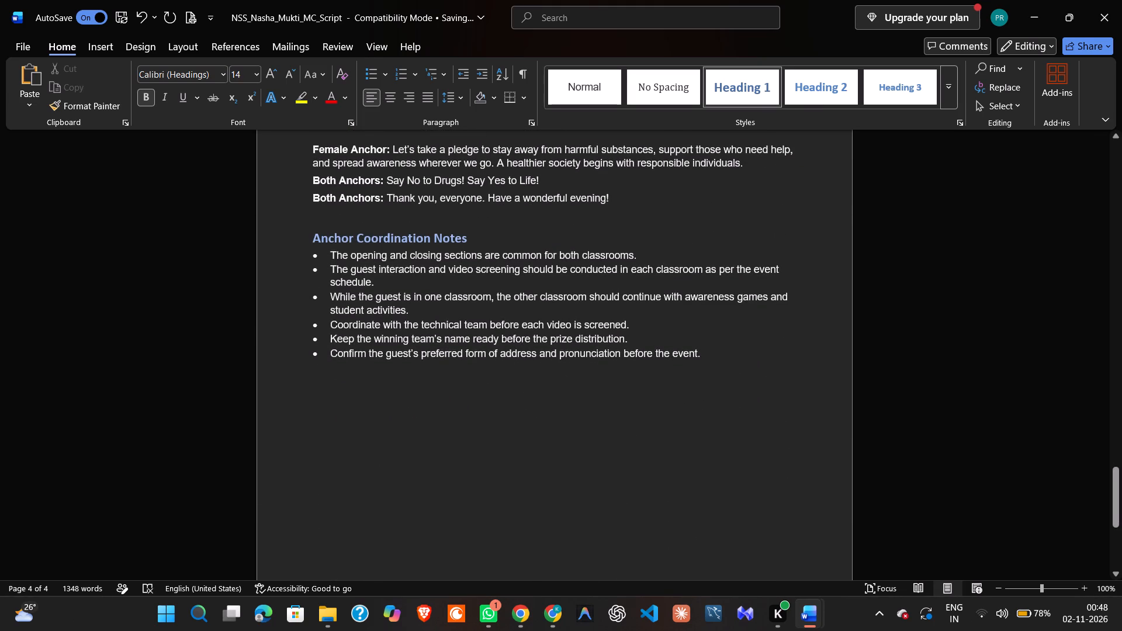
Review the script from the Anchor Coordination Notes back through the guest address, video screening and guest interaction sections.
scroll(573, 339, "up", 2)
scroll(573, 339, "down", 2)
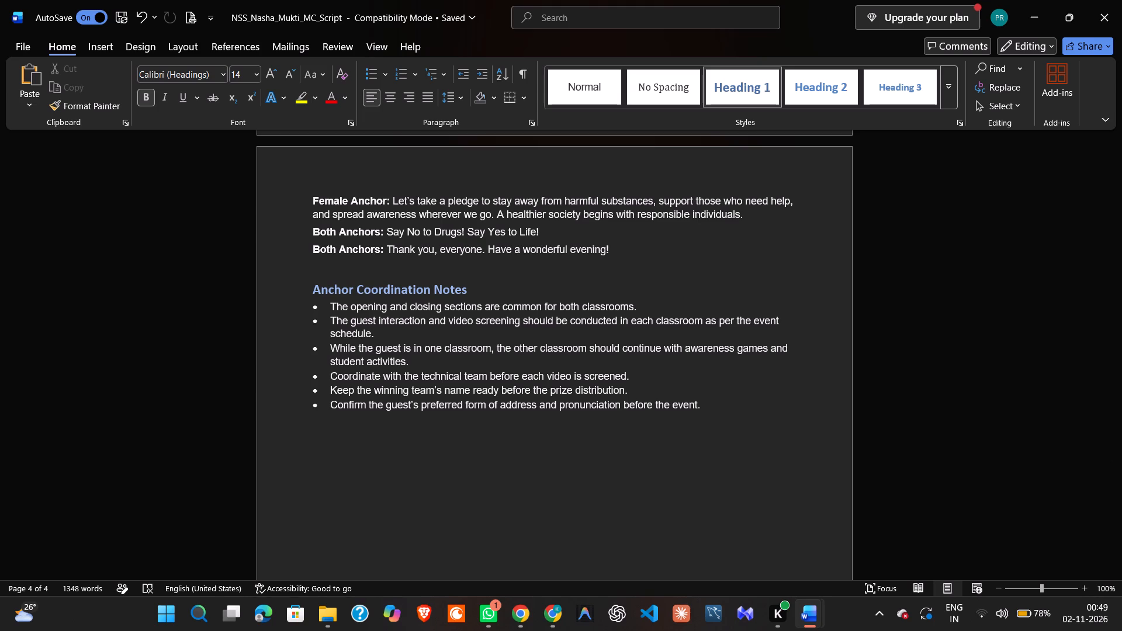
scroll(326, 307, "up", 7)
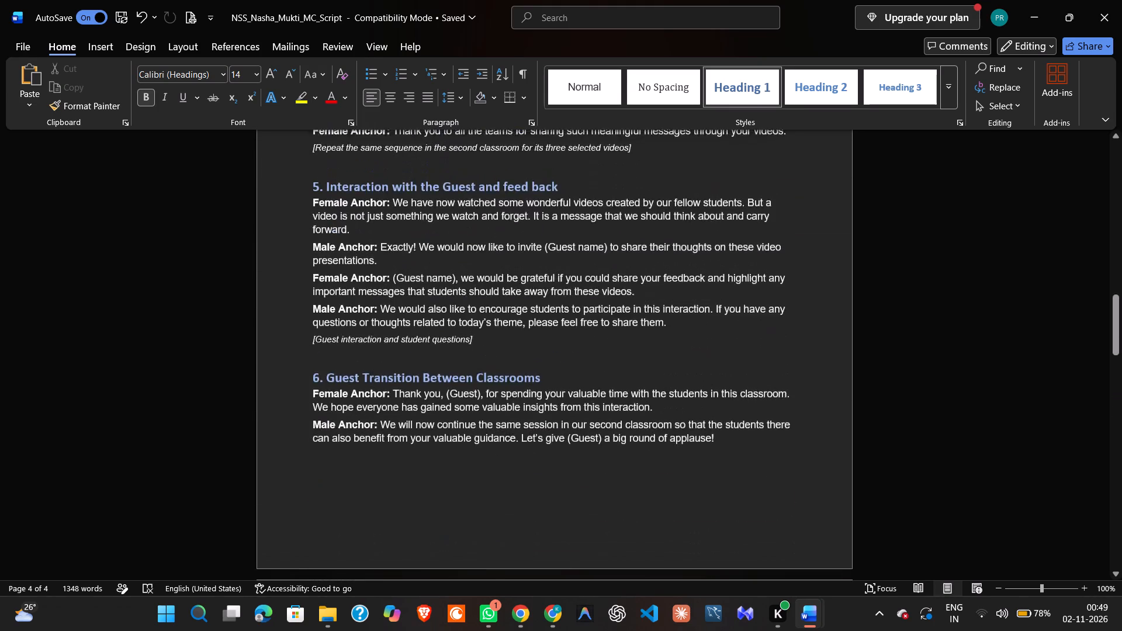
scroll(326, 307, "up", 4)
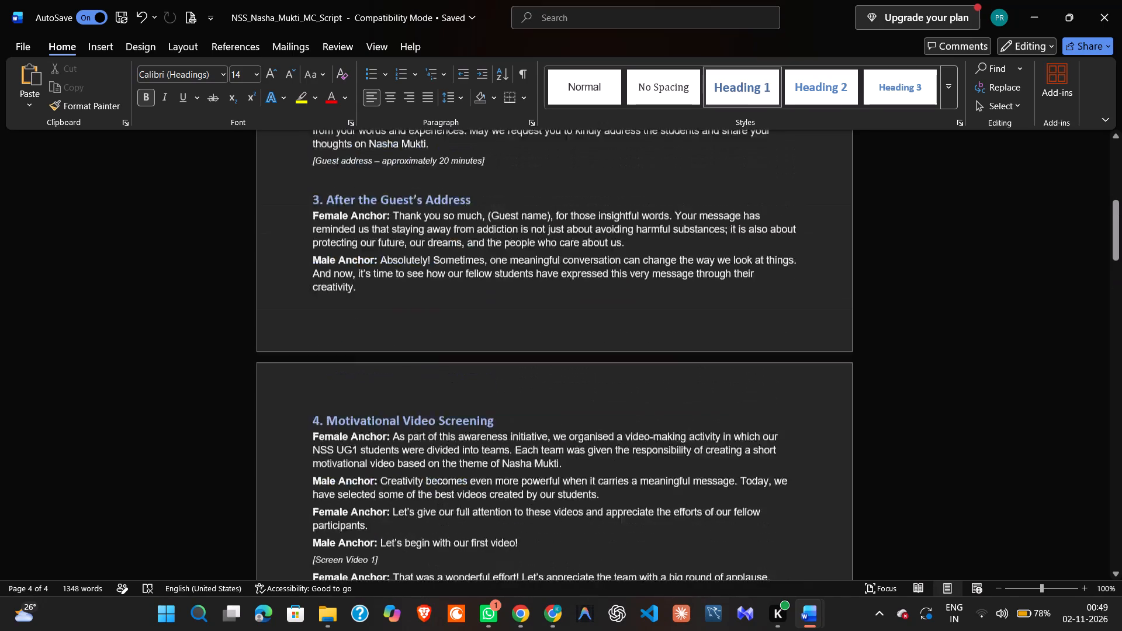
scroll(326, 307, "up", 1)
scroll(326, 307, "down", 4)
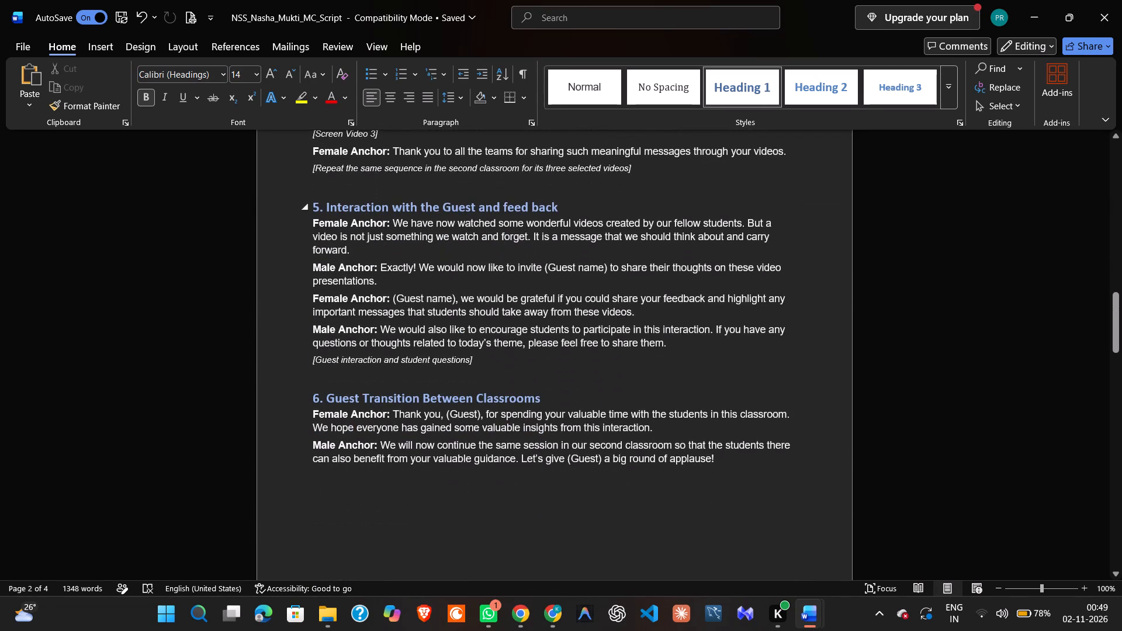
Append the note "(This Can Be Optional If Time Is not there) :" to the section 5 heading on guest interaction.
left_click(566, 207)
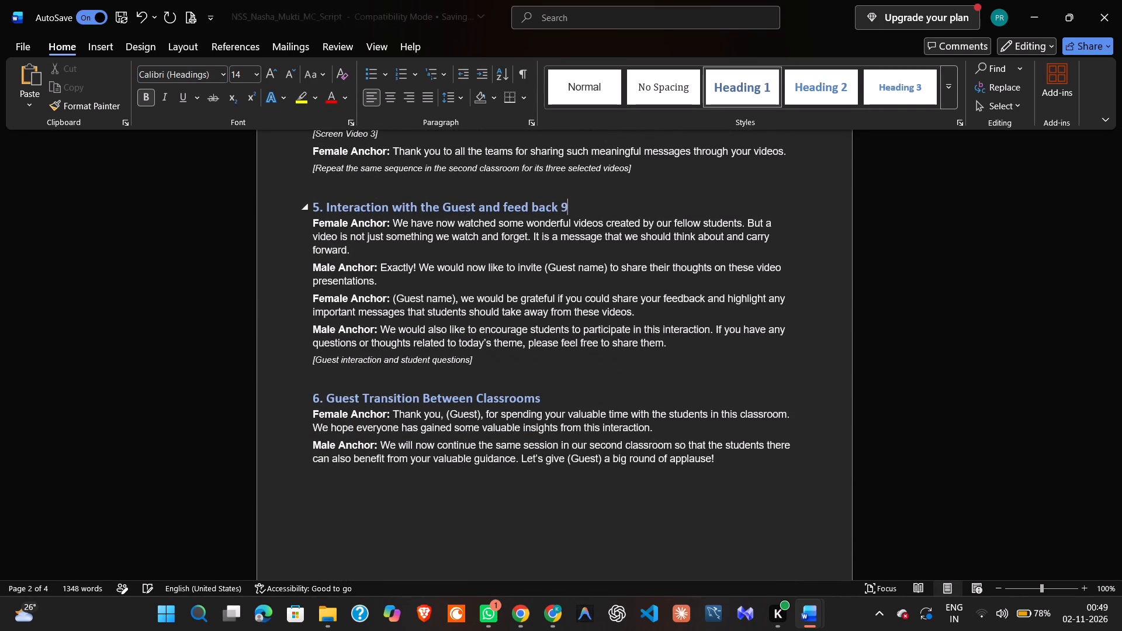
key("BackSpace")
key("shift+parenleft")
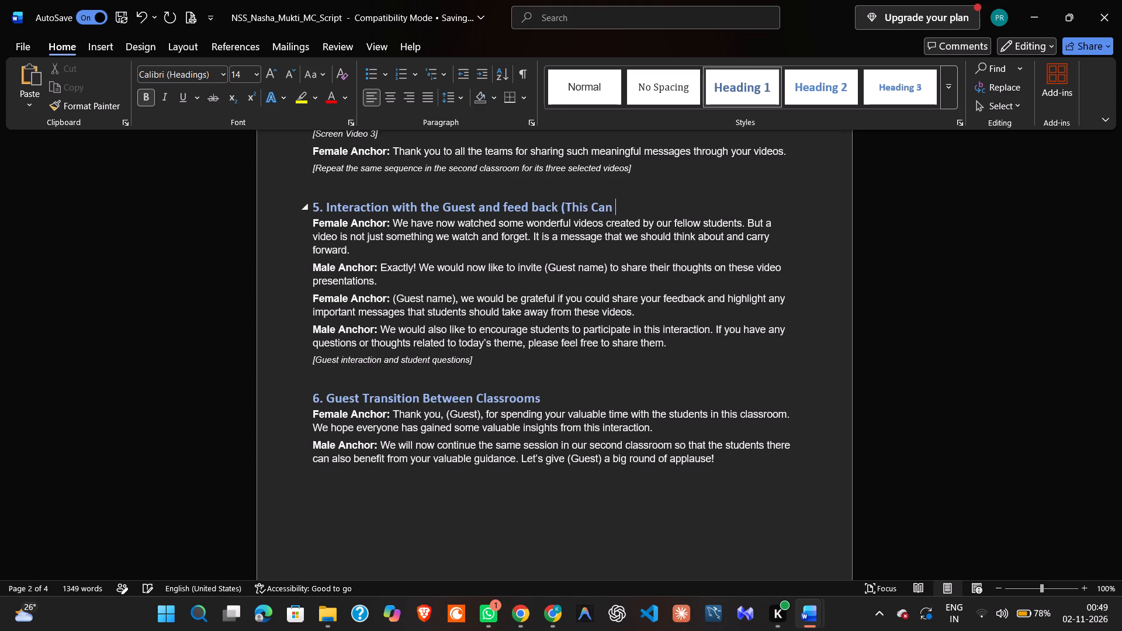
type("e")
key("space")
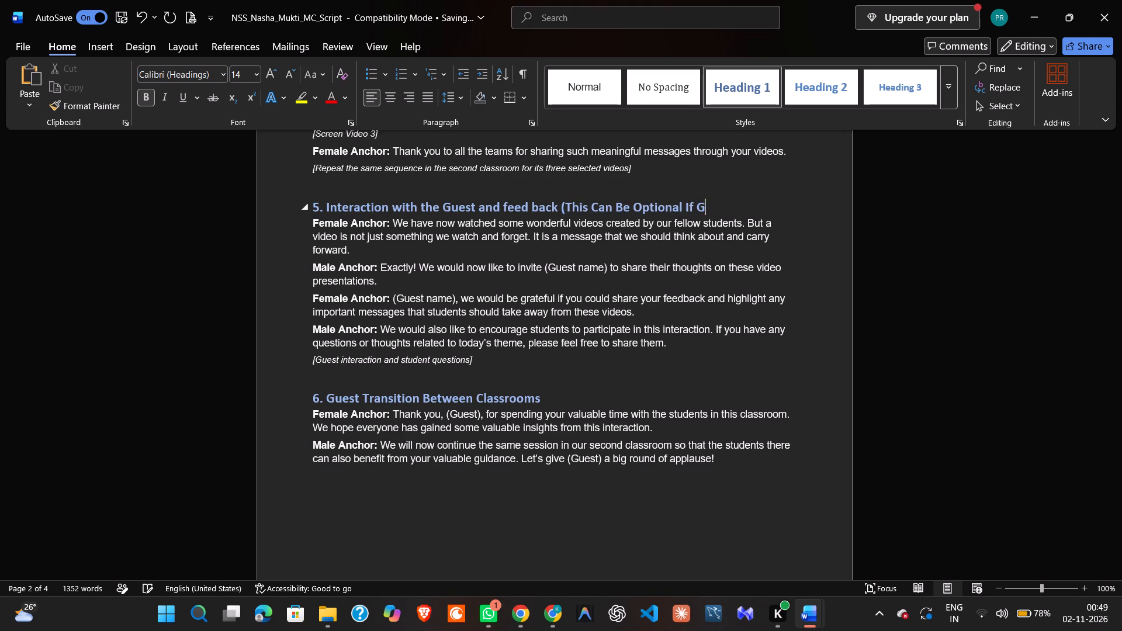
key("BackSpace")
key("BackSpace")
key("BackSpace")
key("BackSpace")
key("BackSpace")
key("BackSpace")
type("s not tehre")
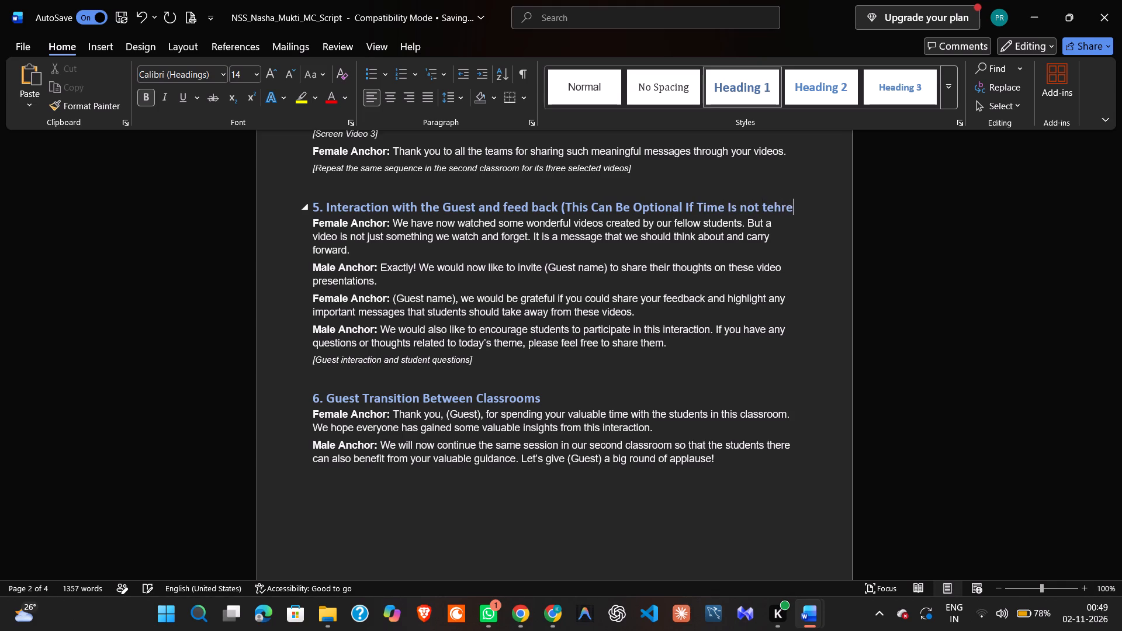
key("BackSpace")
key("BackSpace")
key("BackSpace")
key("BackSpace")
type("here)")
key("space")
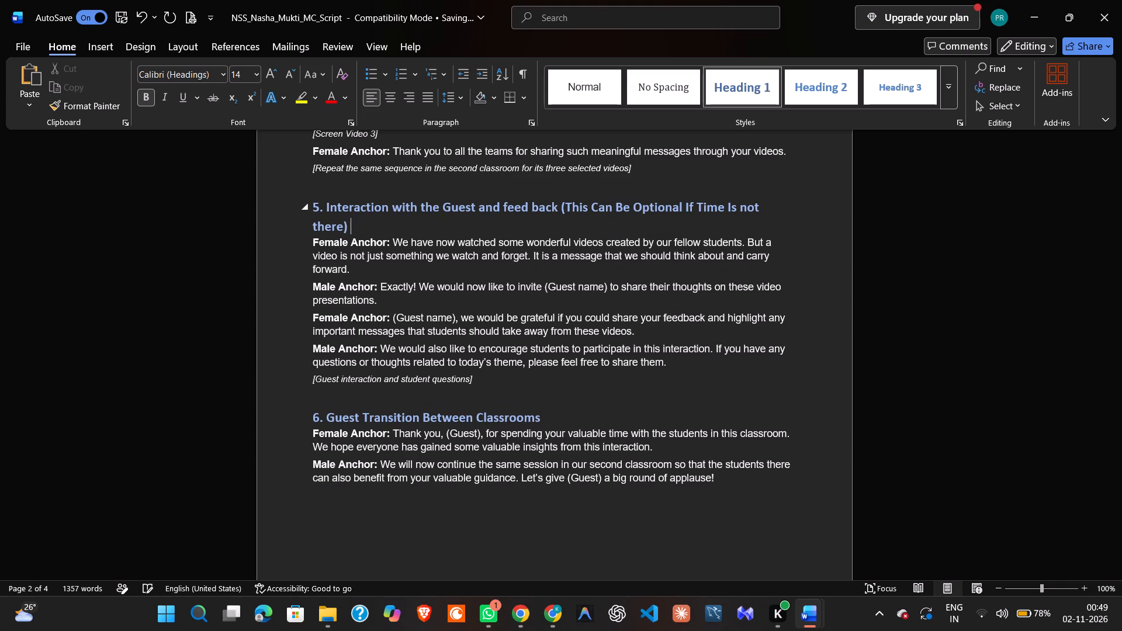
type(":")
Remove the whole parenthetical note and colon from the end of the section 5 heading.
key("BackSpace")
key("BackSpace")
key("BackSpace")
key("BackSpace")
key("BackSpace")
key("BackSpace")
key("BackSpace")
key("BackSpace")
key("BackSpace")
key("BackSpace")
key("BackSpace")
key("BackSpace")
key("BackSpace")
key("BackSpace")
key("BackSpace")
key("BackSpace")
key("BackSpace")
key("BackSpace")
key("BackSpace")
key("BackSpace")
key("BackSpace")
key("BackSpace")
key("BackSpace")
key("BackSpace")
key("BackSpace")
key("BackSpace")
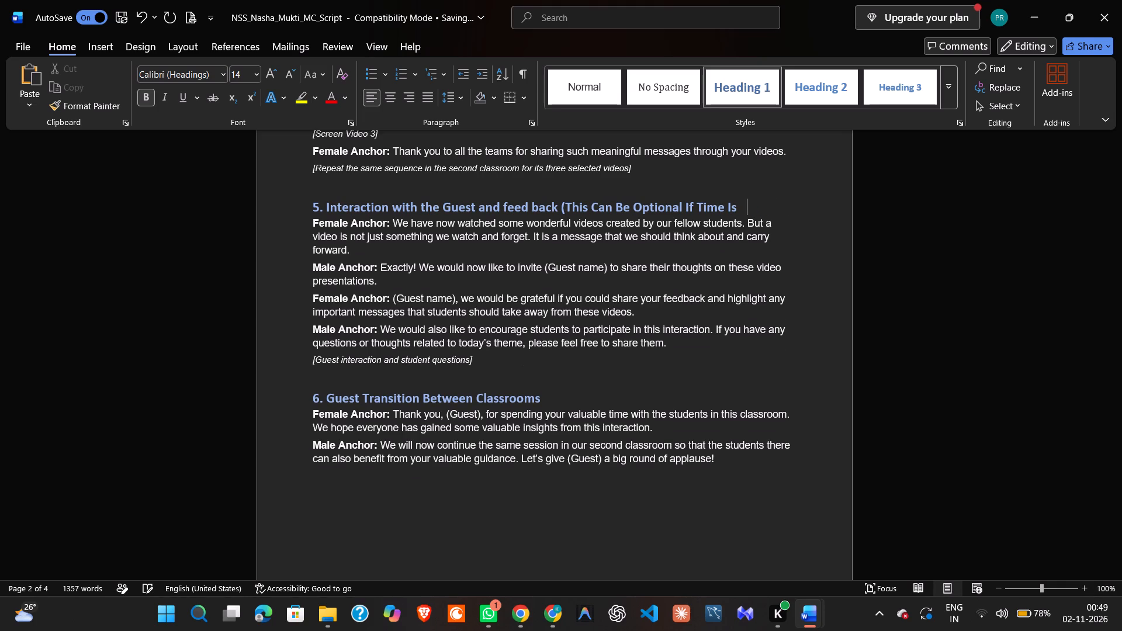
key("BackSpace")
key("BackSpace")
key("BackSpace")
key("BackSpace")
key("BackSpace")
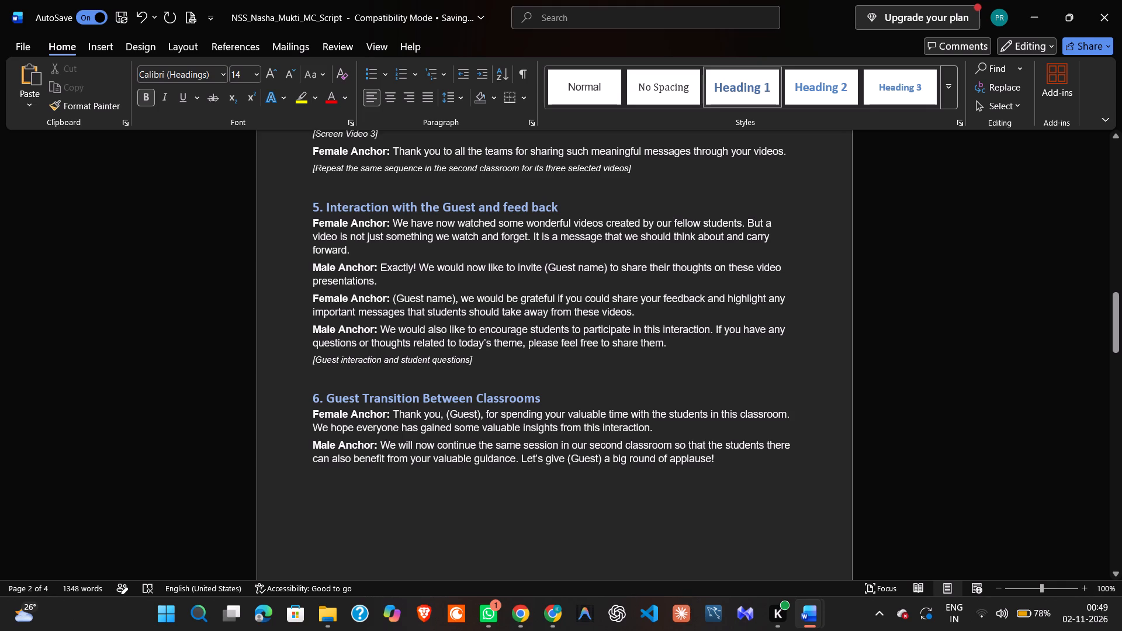
Copy the entire section 5, "Interaction with the Guest and feed back", including its closing bracketed note, and delete it from the script.
left_click(540, 266)
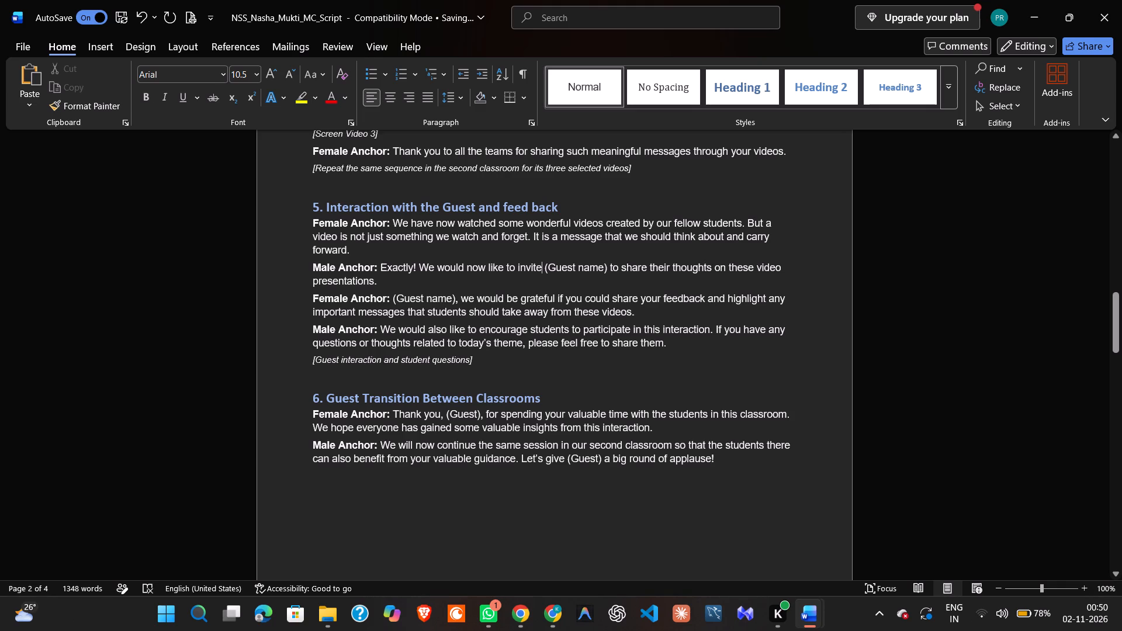
left_click(358, 251)
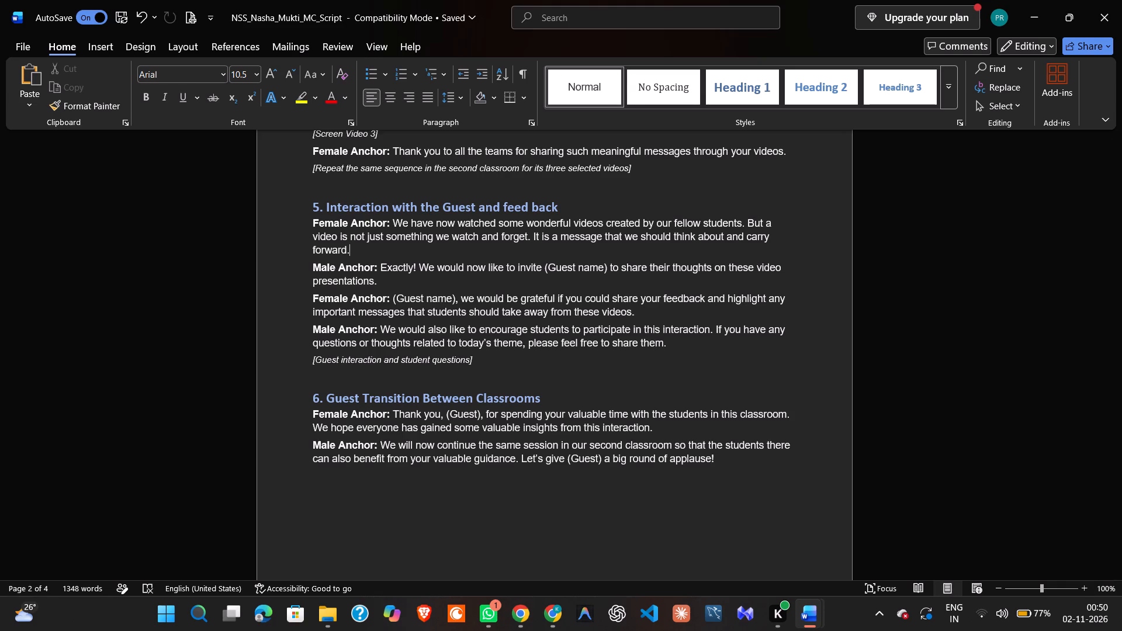
left_click_drag(311, 204, 382, 262)
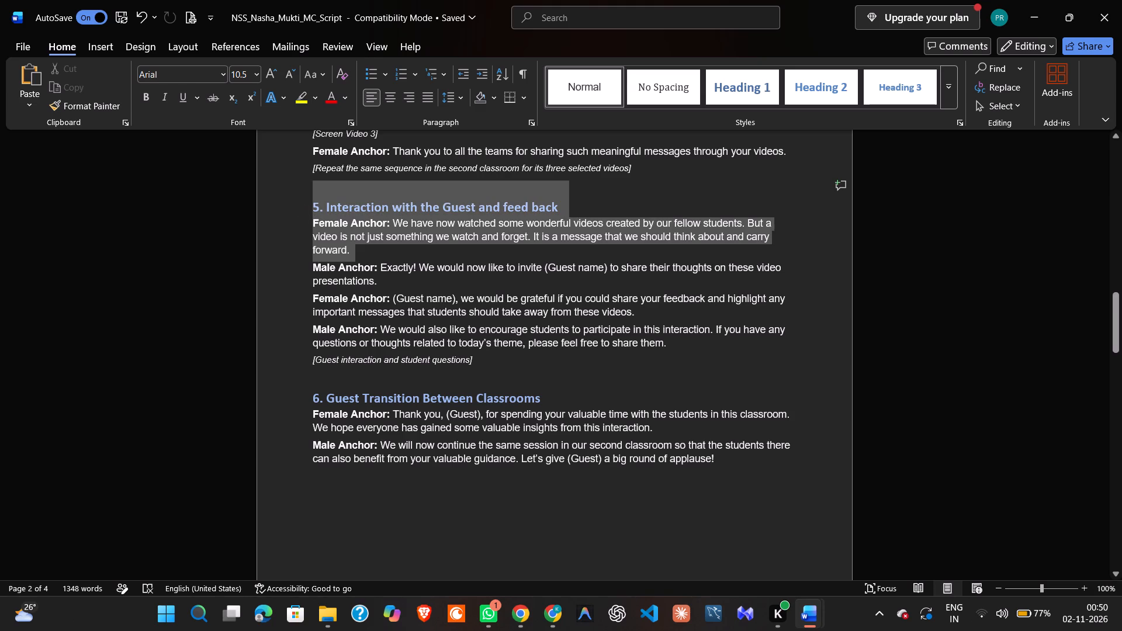
left_click_drag(382, 262, 473, 362)
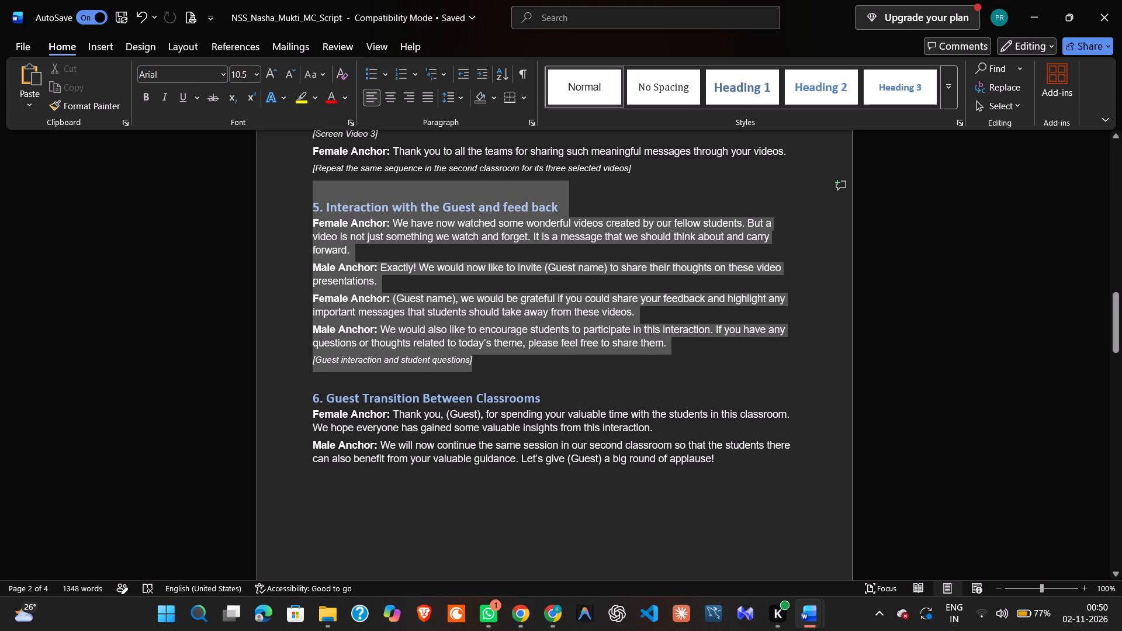
left_click_drag(473, 362, 474, 361)
left_click(478, 364)
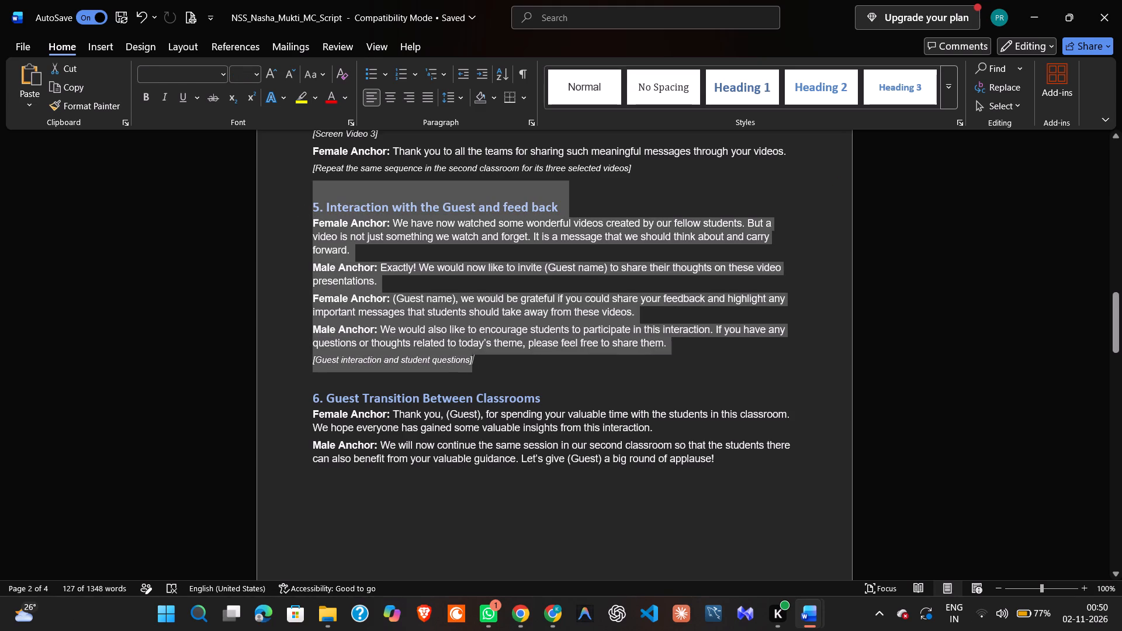
left_click_drag(313, 203, 351, 227)
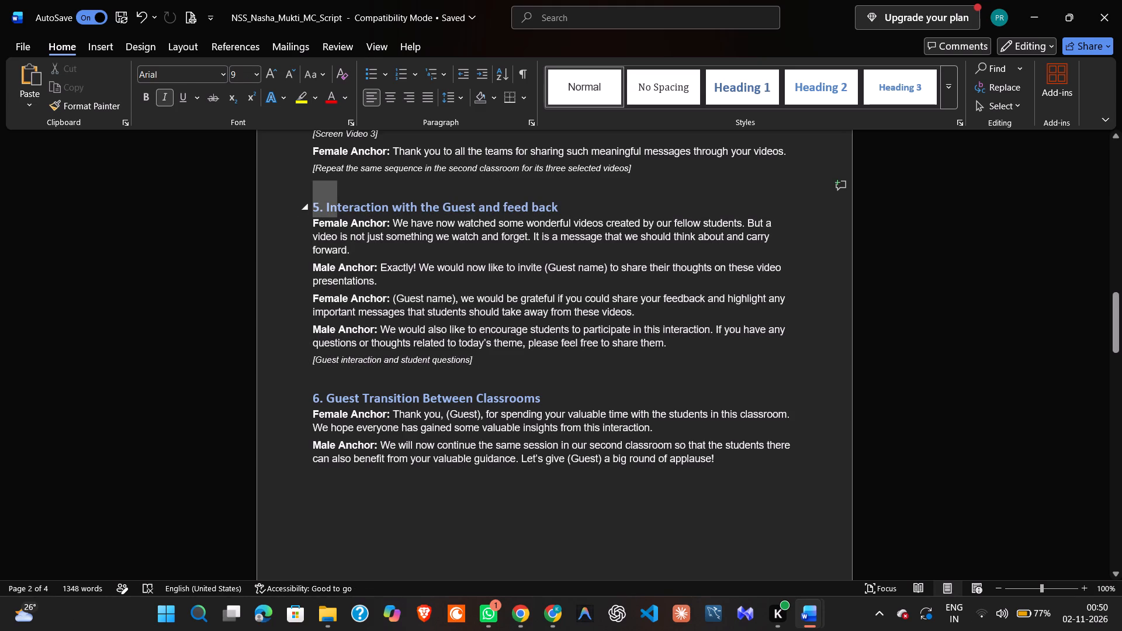
left_click_drag(351, 227, 472, 359)
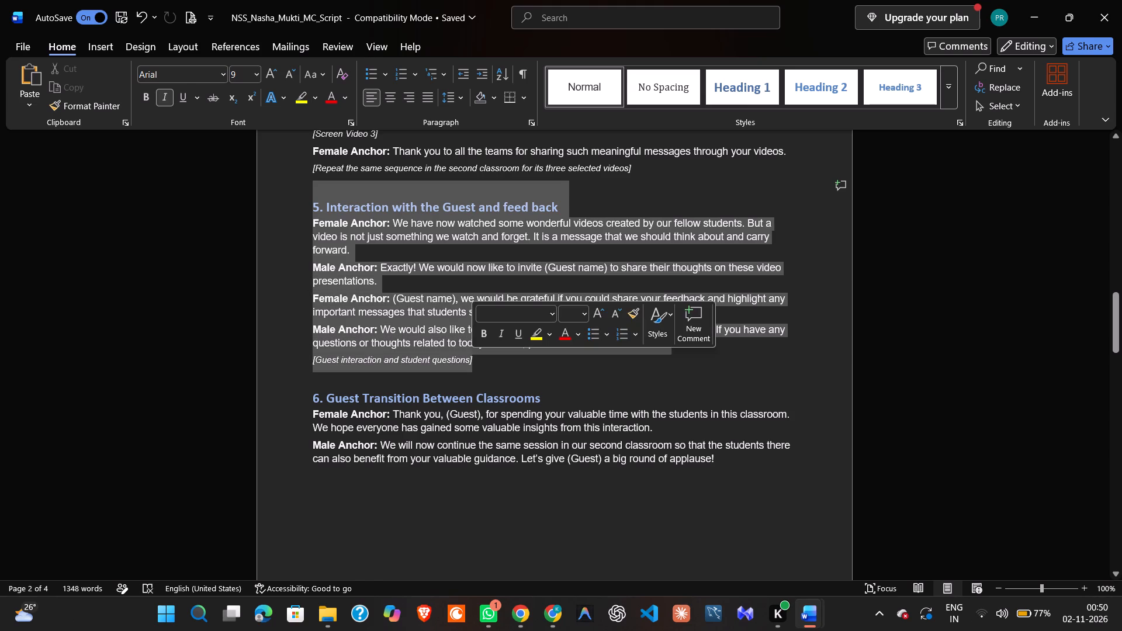
left_click(485, 373)
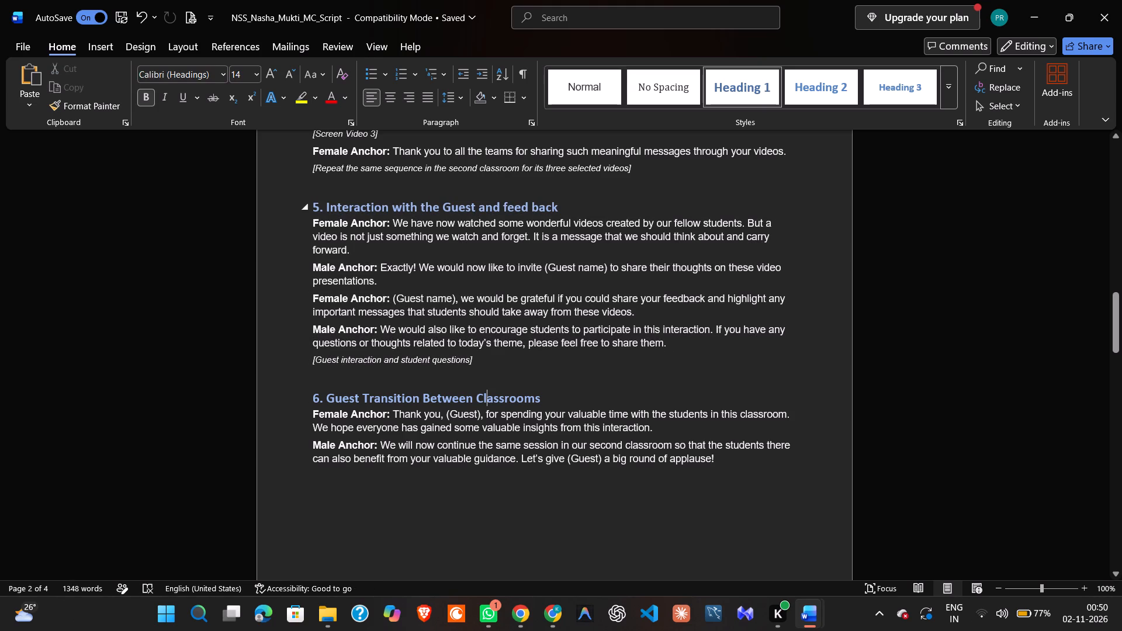
left_click_drag(311, 210, 464, 366)
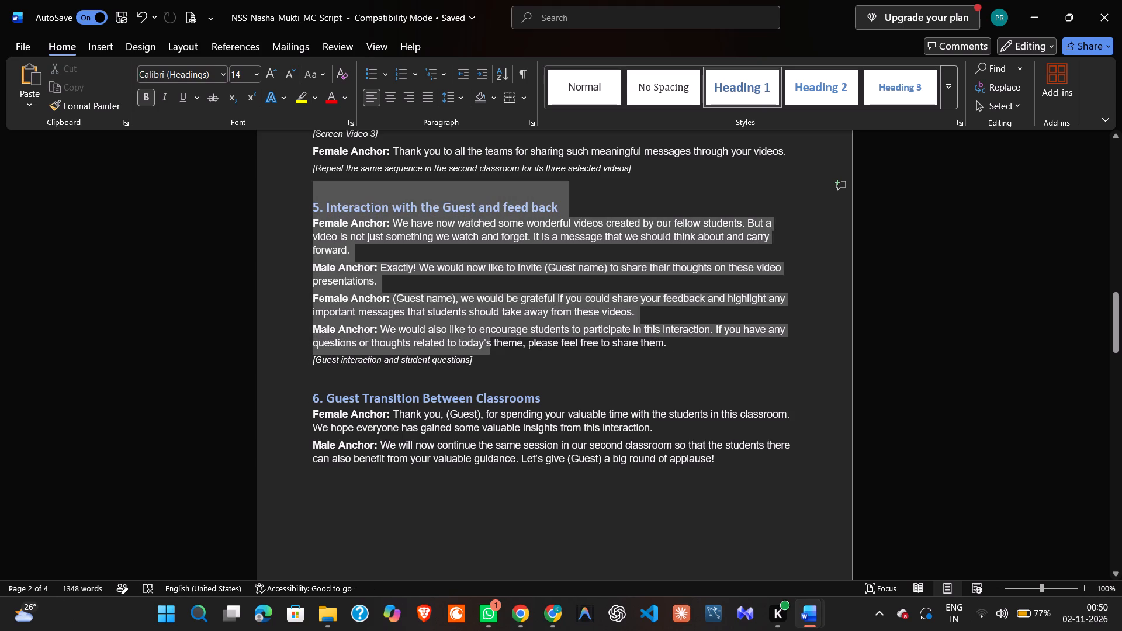
left_click_drag(464, 366, 474, 362)
key("ctrl+c")
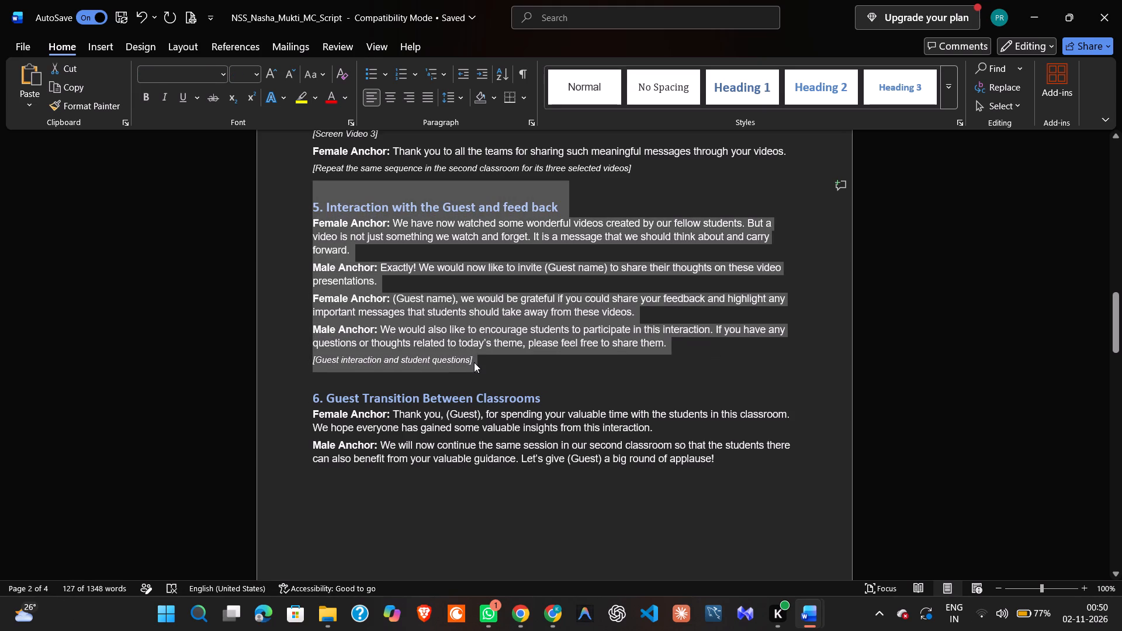
key("BackSpace")
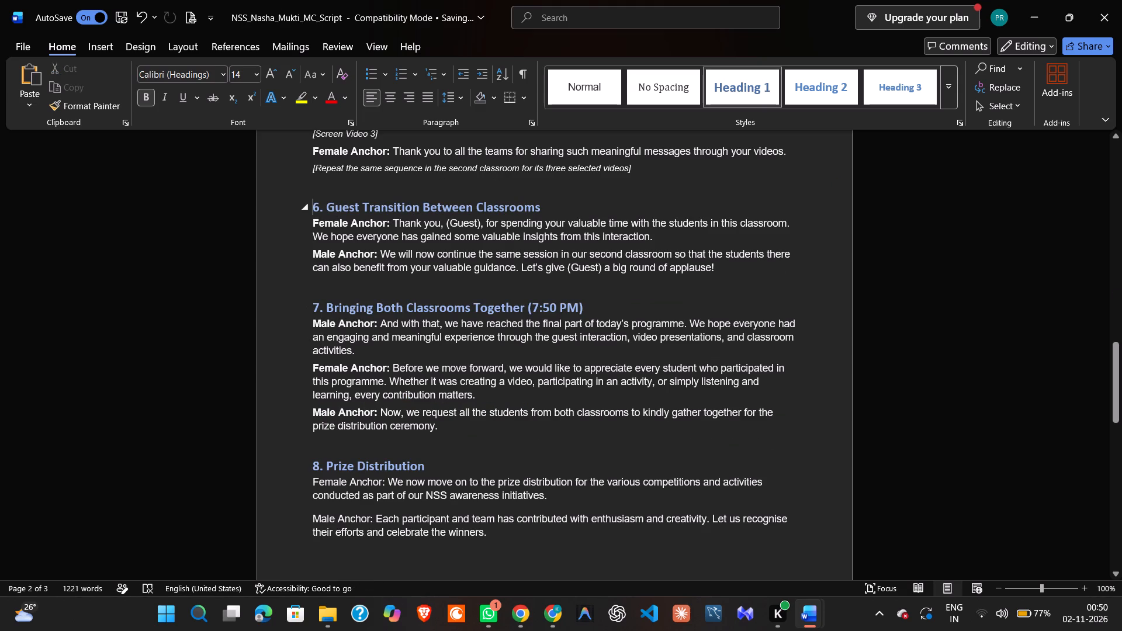
Renumber the headings "Guest Transition Between Classrooms" as 5 and "Bringing Both Classrooms Together (7:50 PM)" as 6.
left_click(318, 202)
key("BackSpace")
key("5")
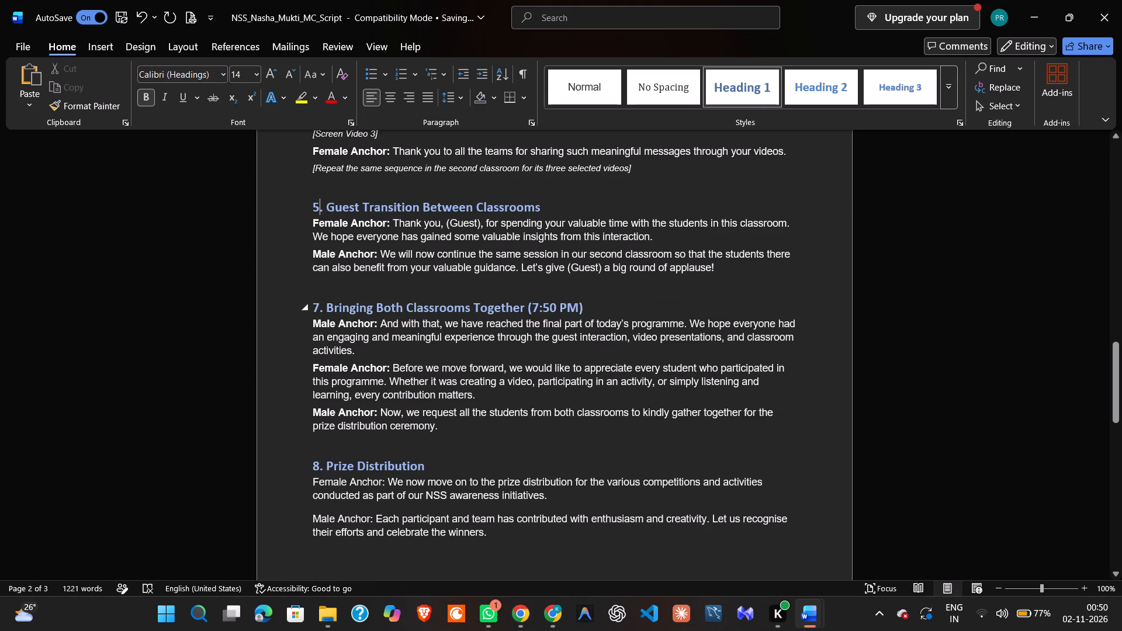
left_click(320, 306)
key("BackSpace")
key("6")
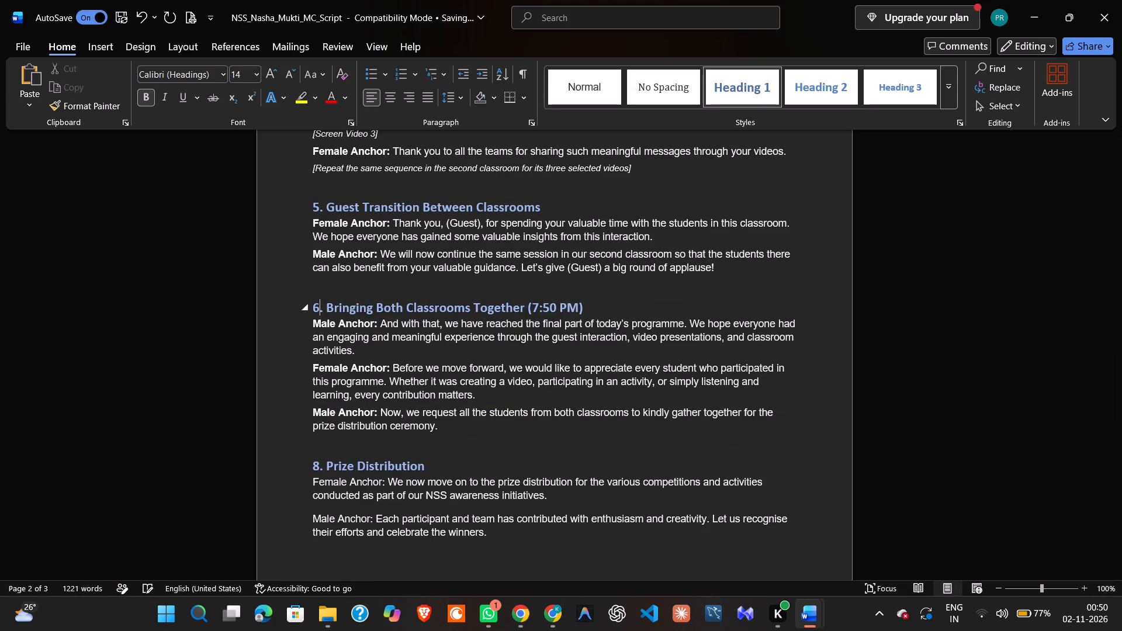
Renumber the headings "Prize Distribution" as 7 and "Vote of Thanks and Closing" as 8.
left_click(318, 464)
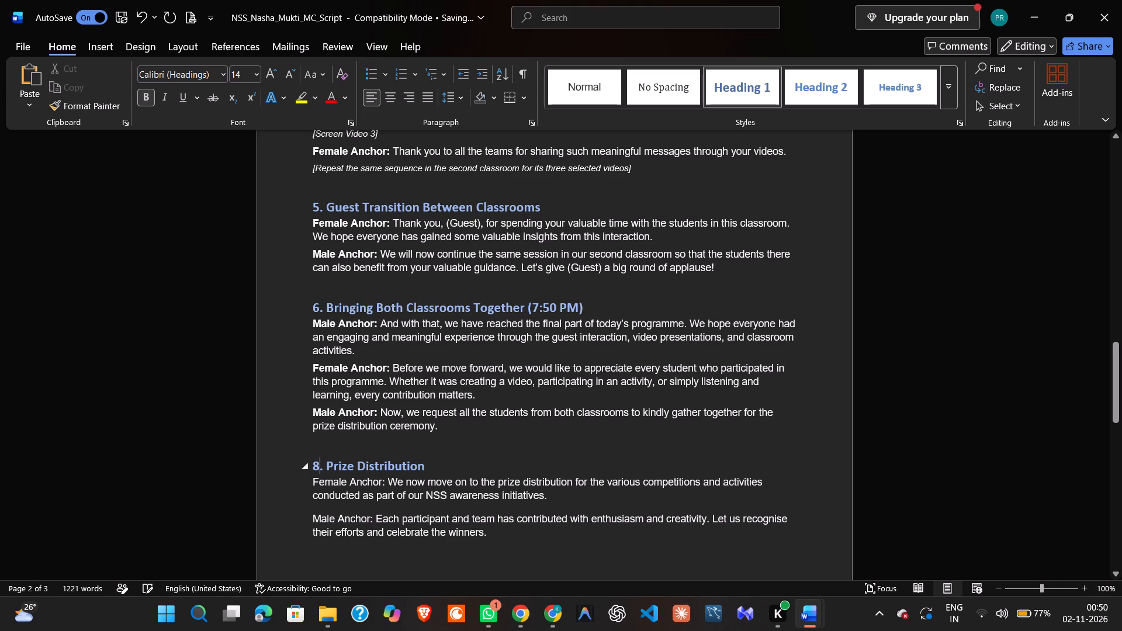
key("BackSpace")
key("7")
scroll(346, 529, "down", 4)
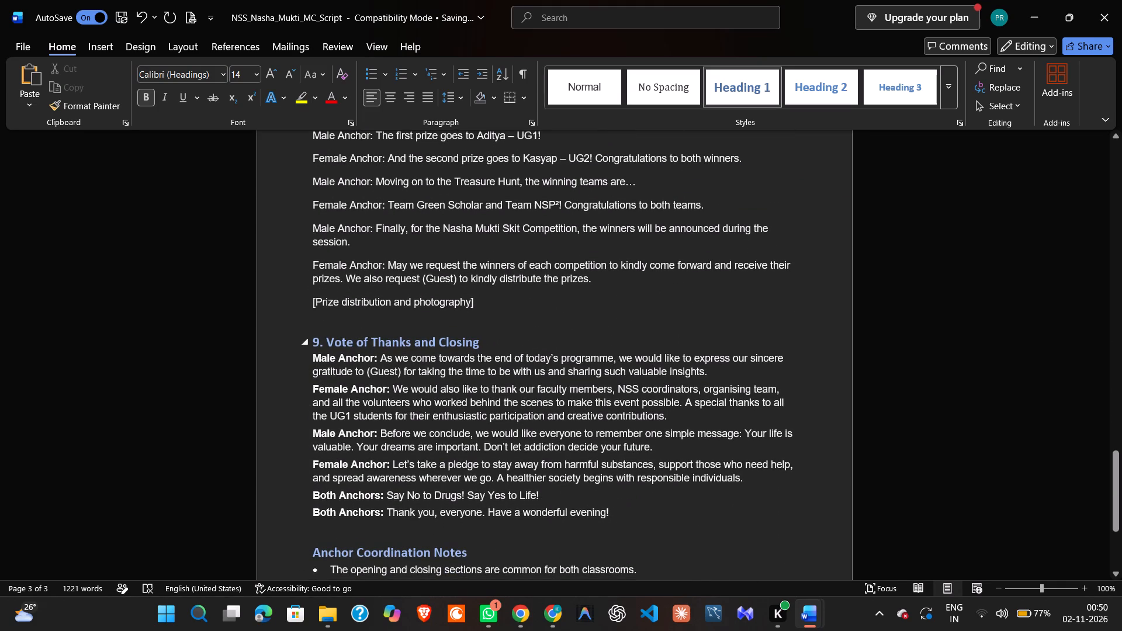
left_click(320, 342)
key("BackSpace")
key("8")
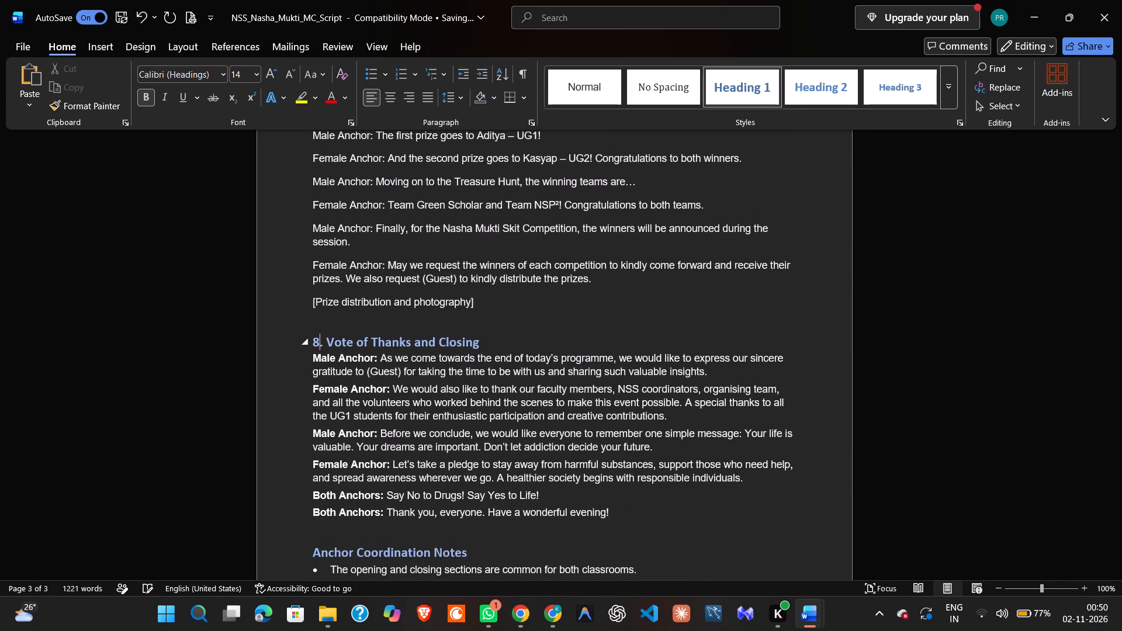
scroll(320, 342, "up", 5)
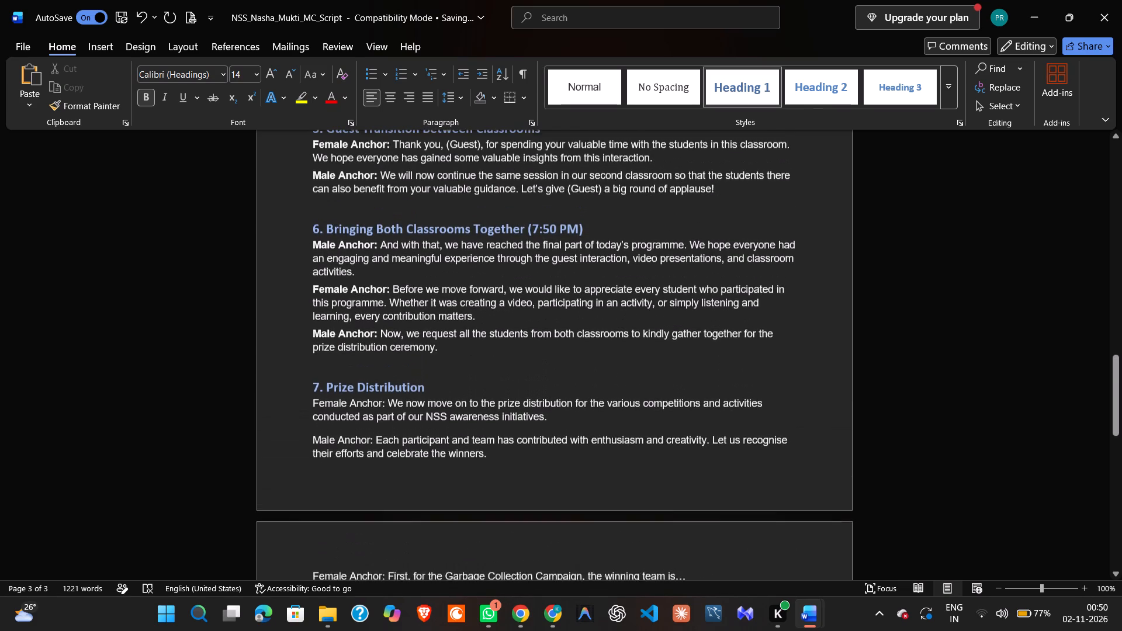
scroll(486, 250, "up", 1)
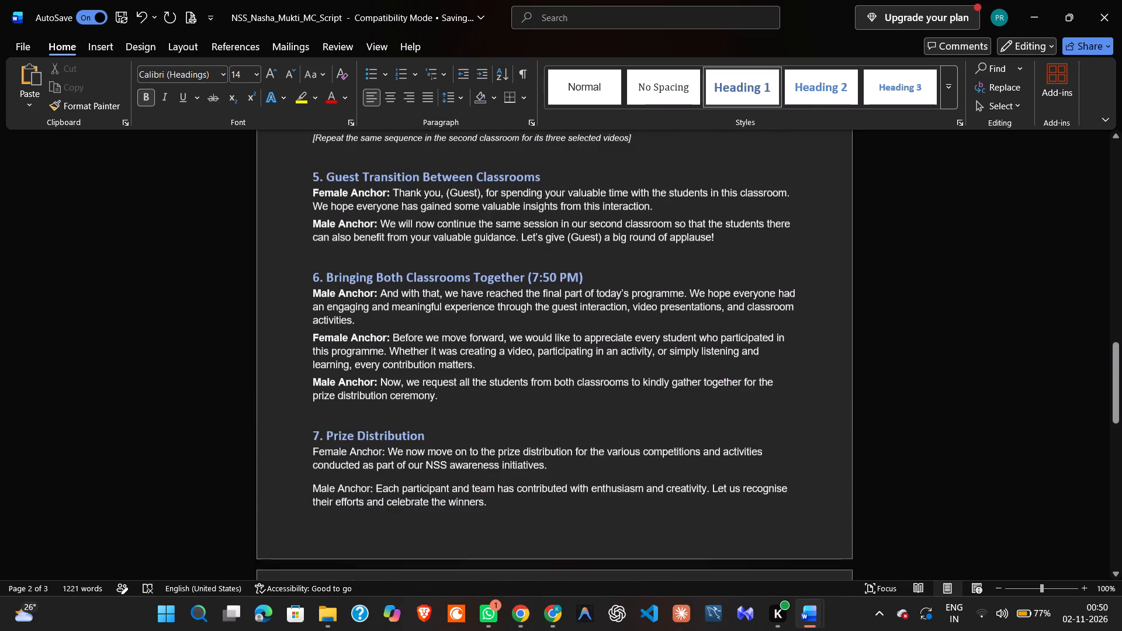
Change both (Guest) placeholders in section 5, "Guest Transition Between Classrooms", to (Guest name).
scroll(486, 250, "up", 2)
scroll(532, 242, "up", 1)
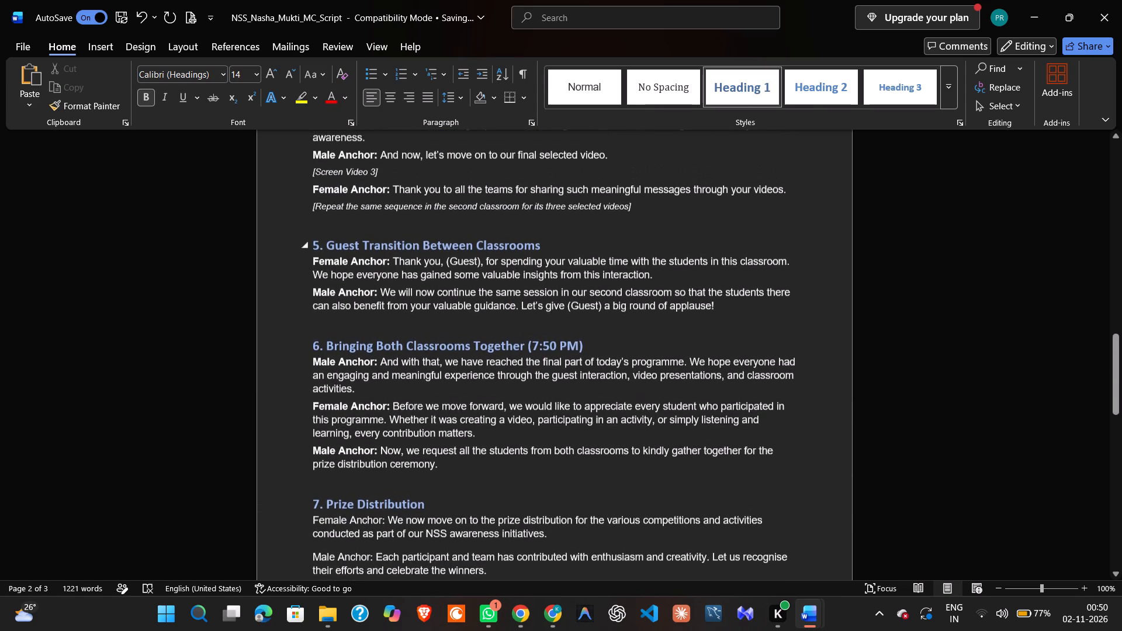
scroll(532, 242, "up", 1)
scroll(532, 242, "down", 1)
scroll(532, 242, "right", 1)
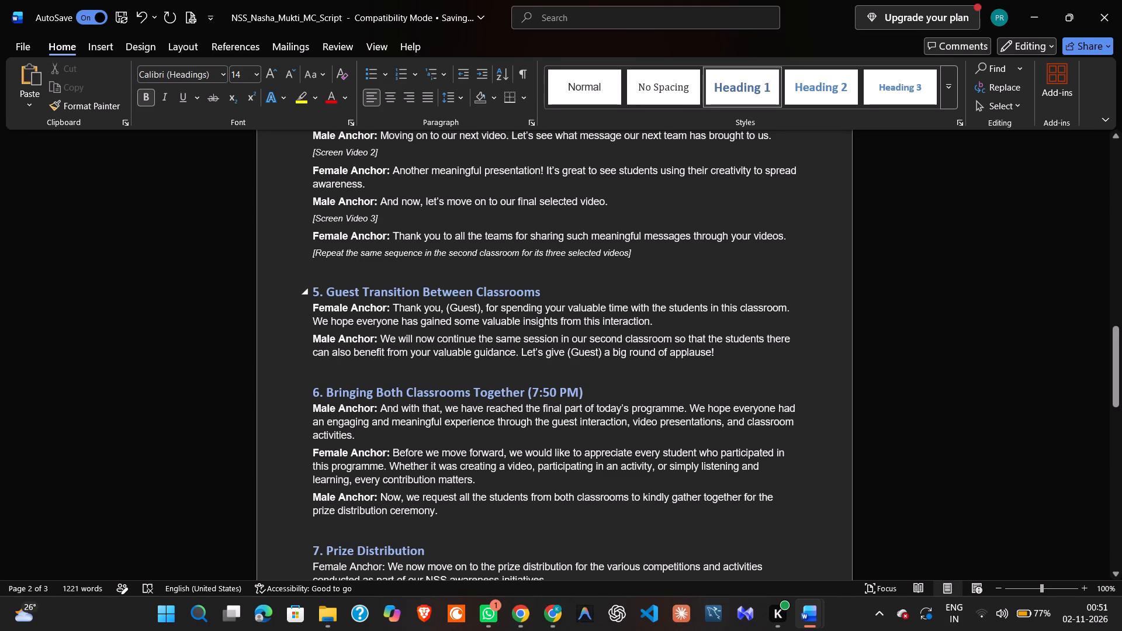
left_click(476, 307)
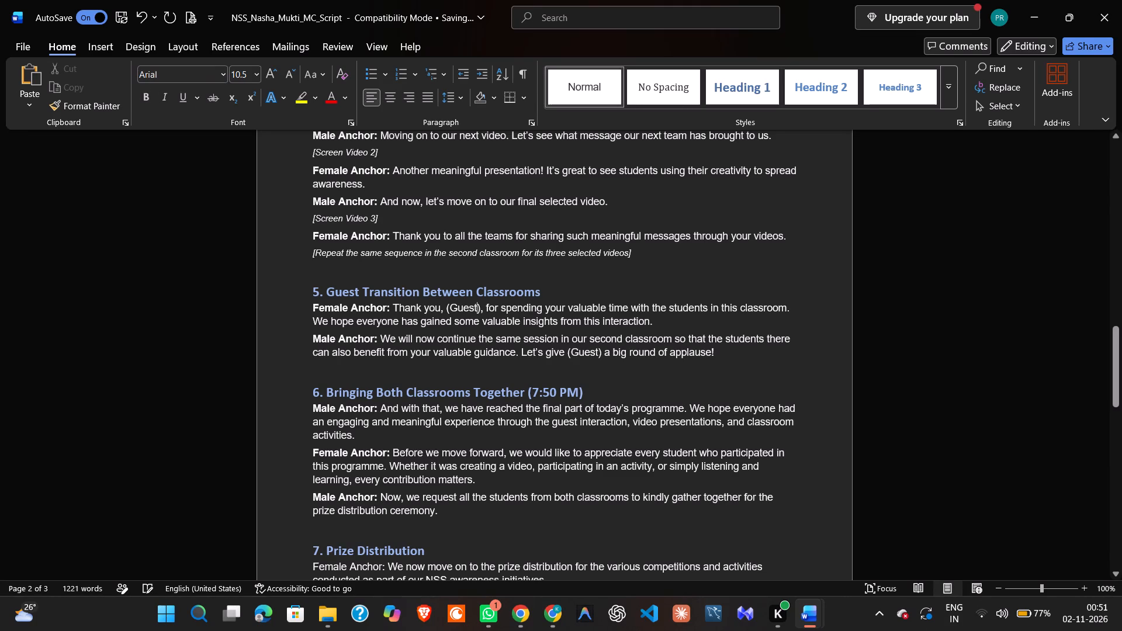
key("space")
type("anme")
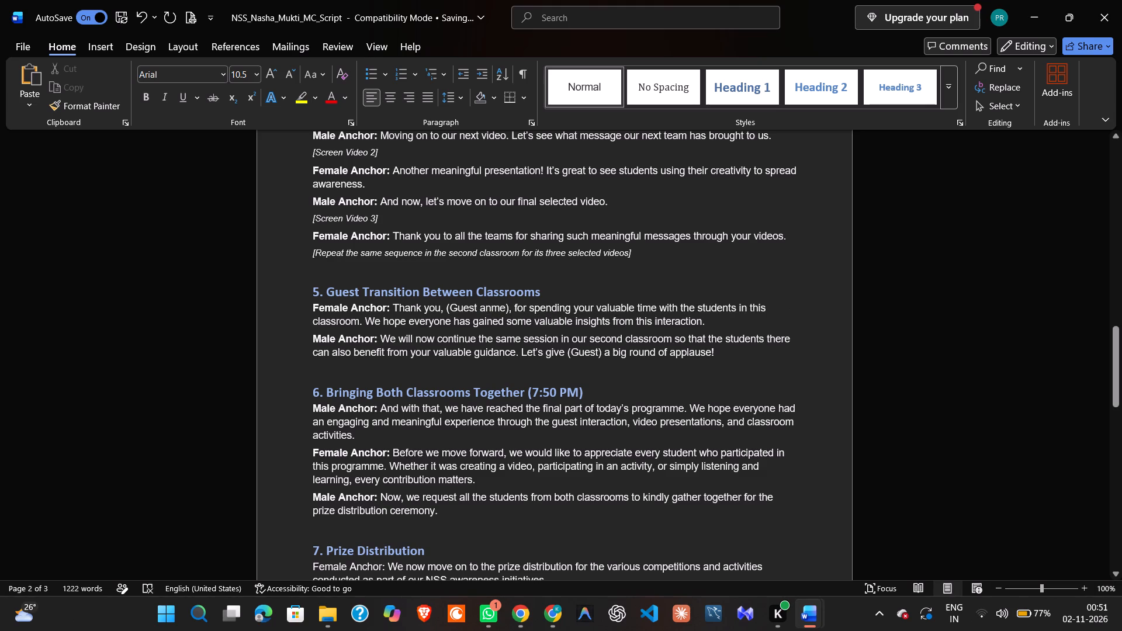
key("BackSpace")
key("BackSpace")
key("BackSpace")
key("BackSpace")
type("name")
left_click(597, 351)
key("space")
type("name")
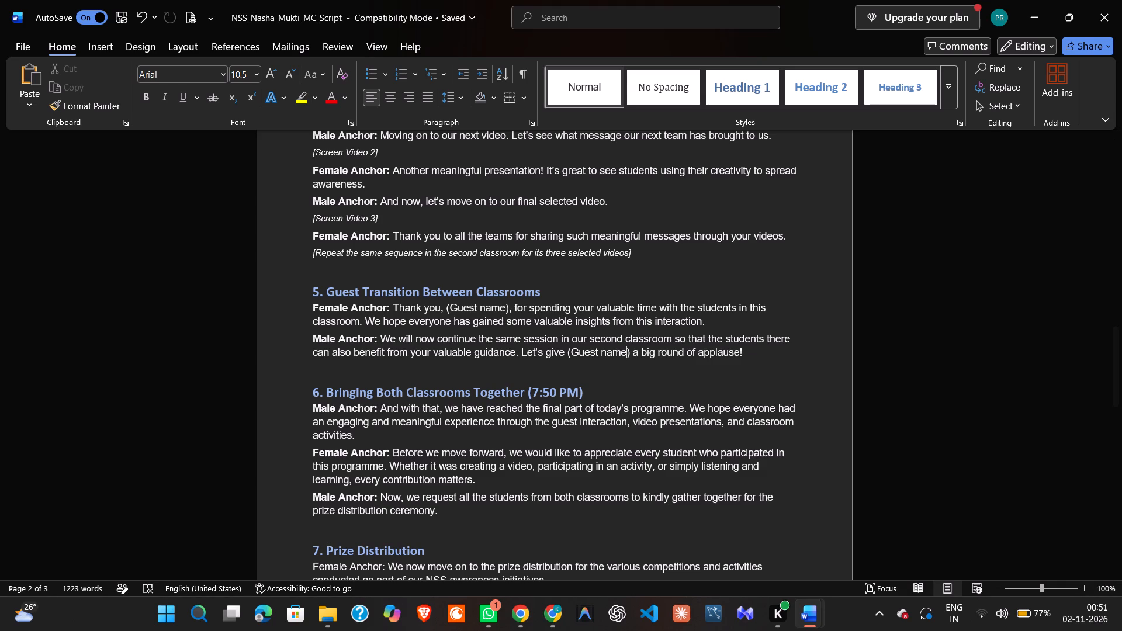
Copy the whole of section 6, "Bringing Both Classrooms Together (7:50 PM)", from its heading to the prize distribution ceremony line.
scroll(619, 363, "down", 1)
scroll(594, 419, "down", 1)
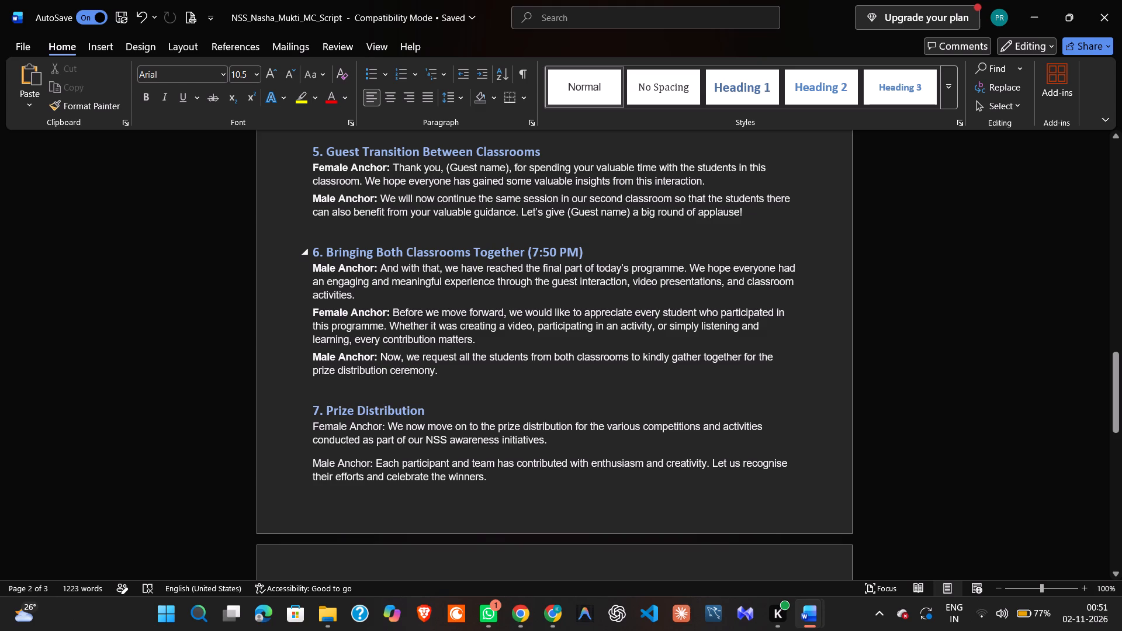
left_click_drag(310, 251, 448, 369)
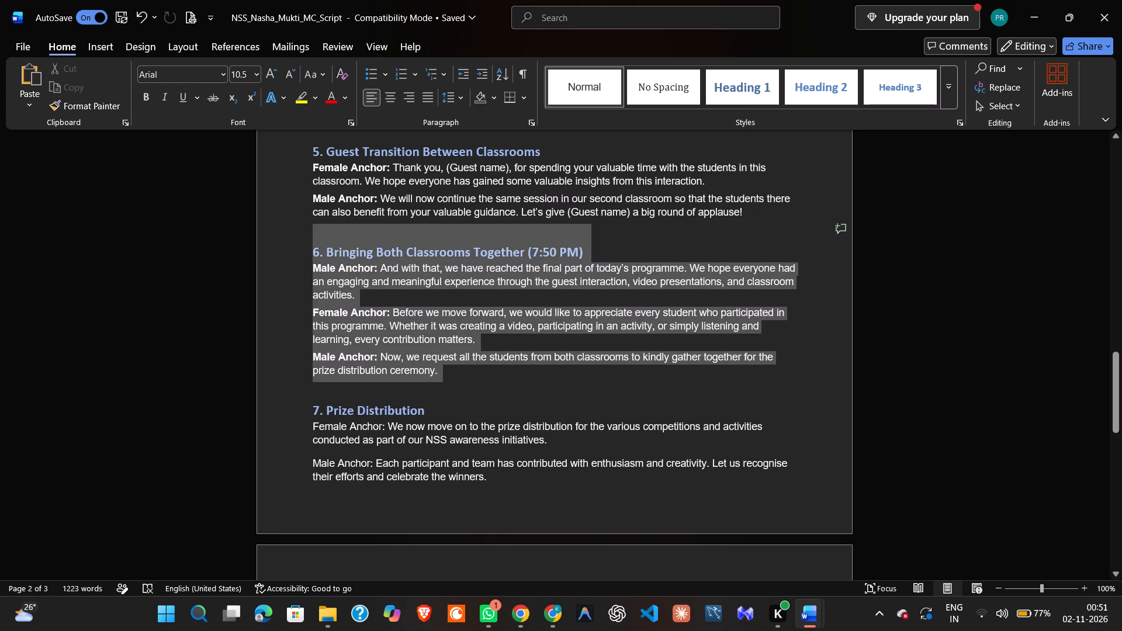
left_click_drag(448, 369, 307, 237)
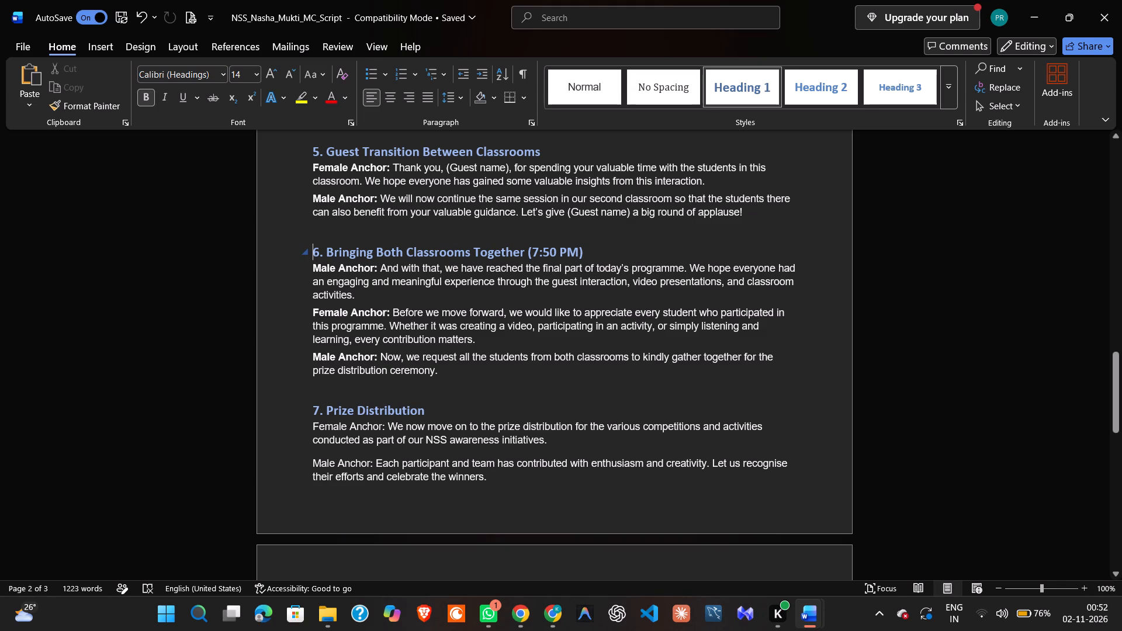
left_click_drag(313, 249, 434, 370)
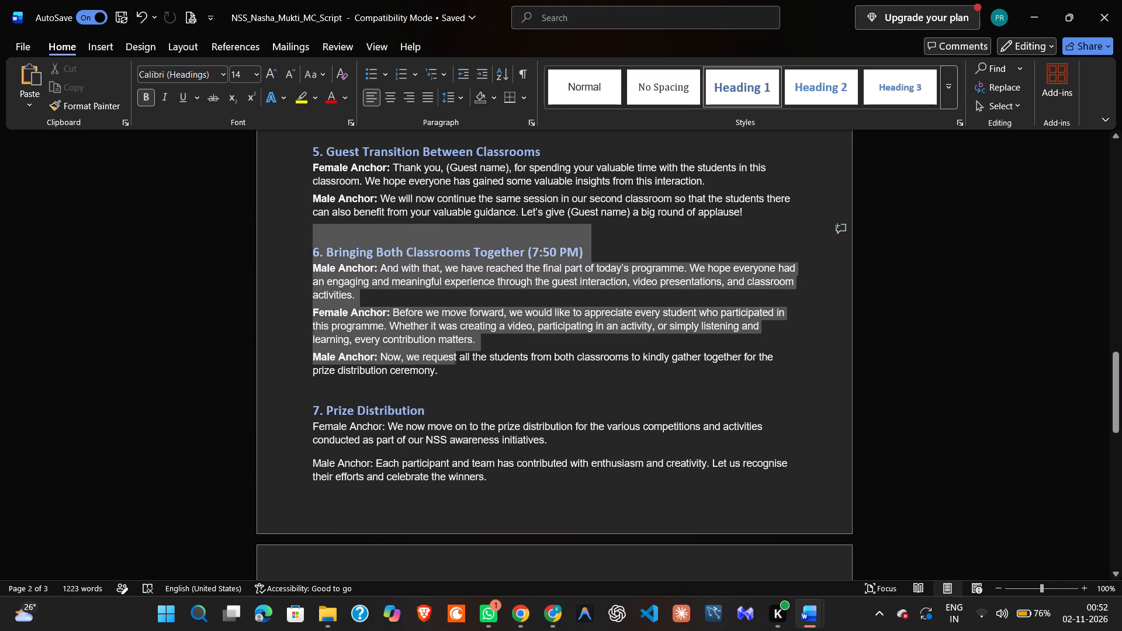
left_click_drag(434, 370, 438, 372)
key("ctrl+c")
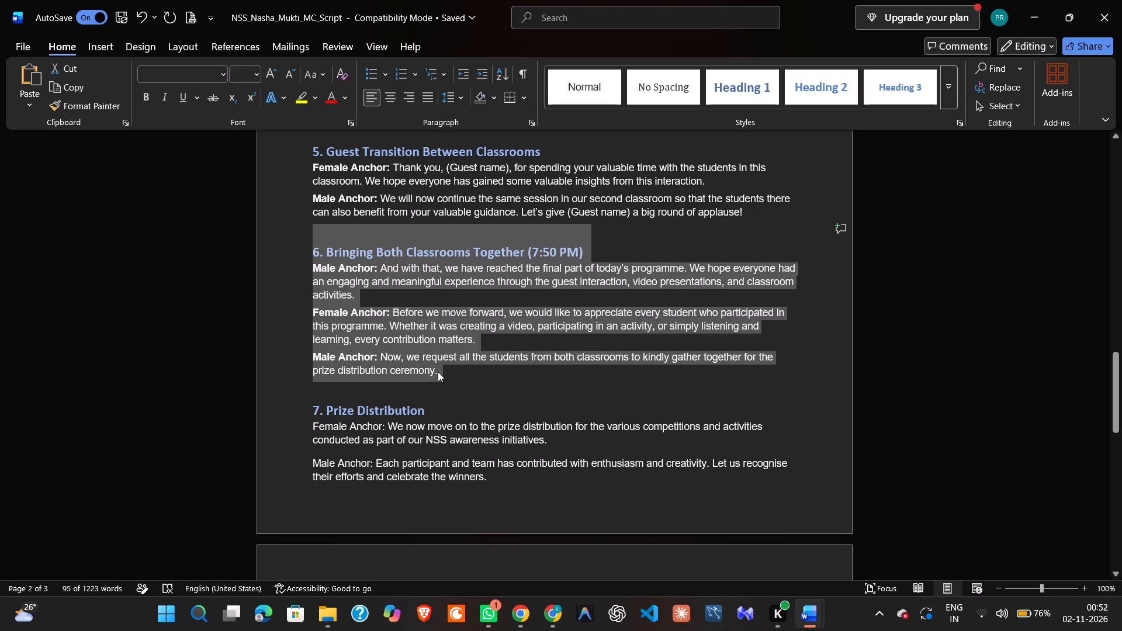
left_click(534, 613)
left_click(465, 554)
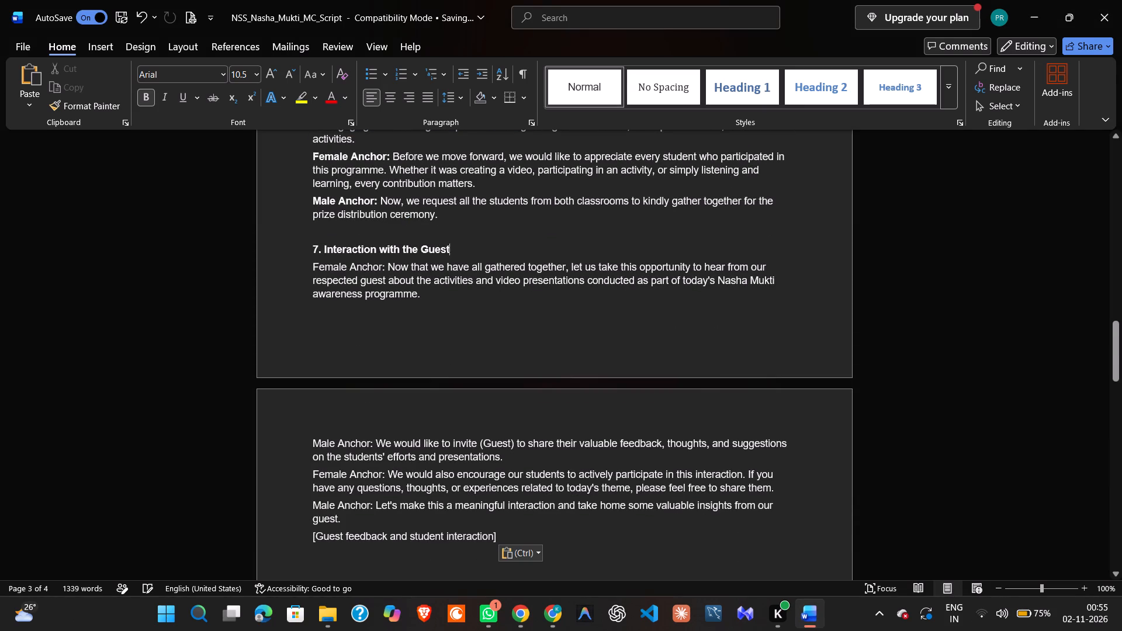
scroll(450, 361, "down", 1)
left_click(420, 301)
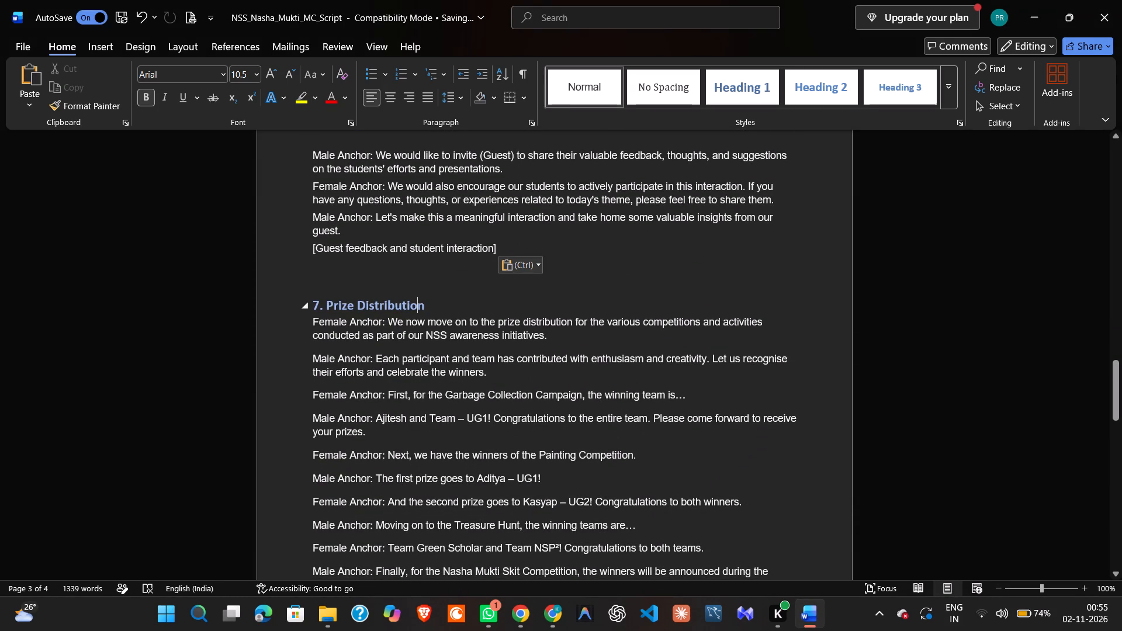
scroll(420, 301, "up", 2)
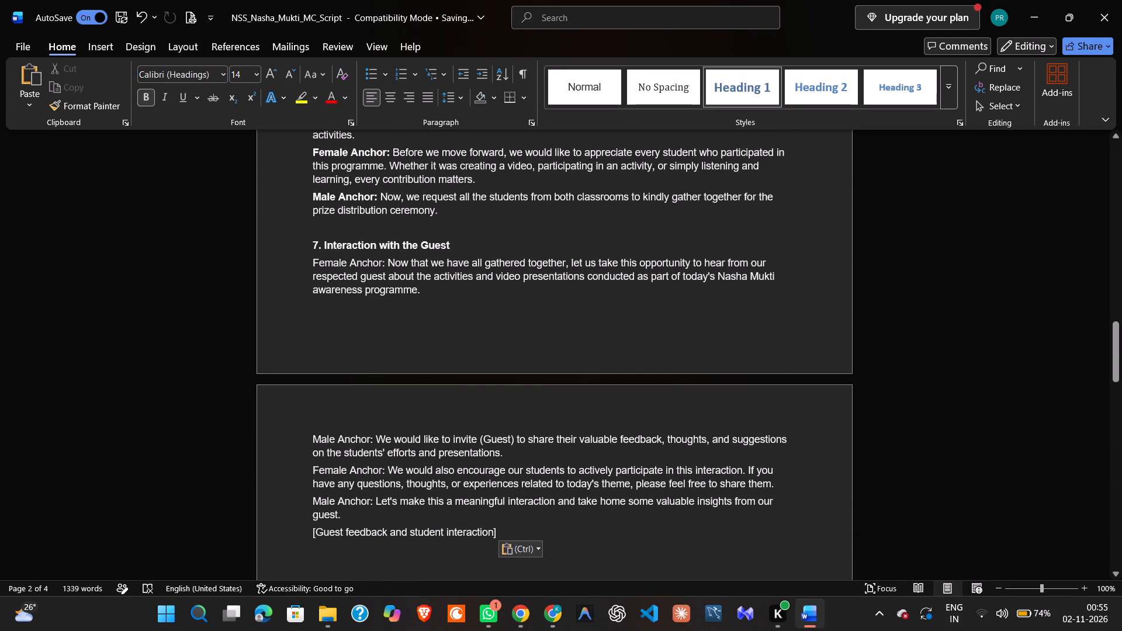
left_click_drag(450, 241, 325, 242)
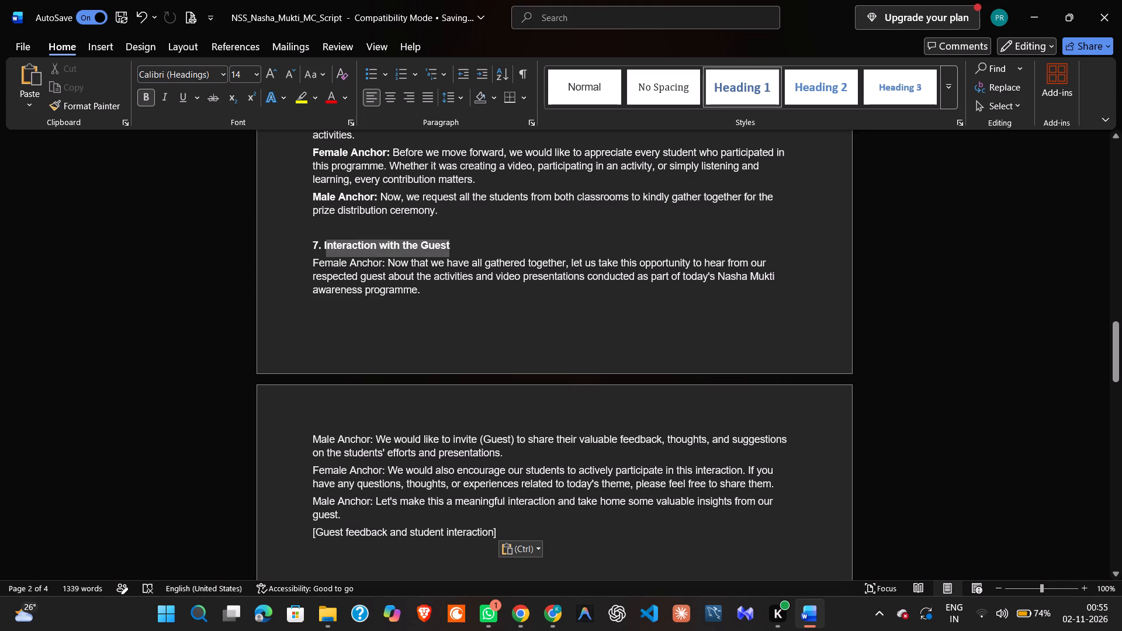
left_click_drag(325, 242, 314, 241)
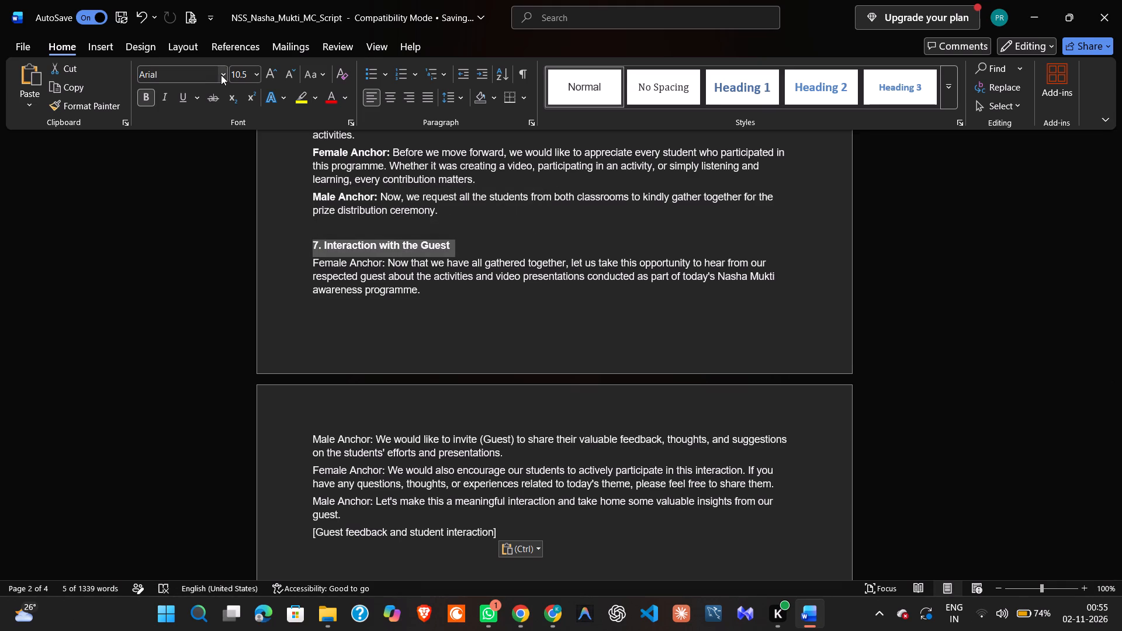
left_click(221, 75)
left_click(206, 117)
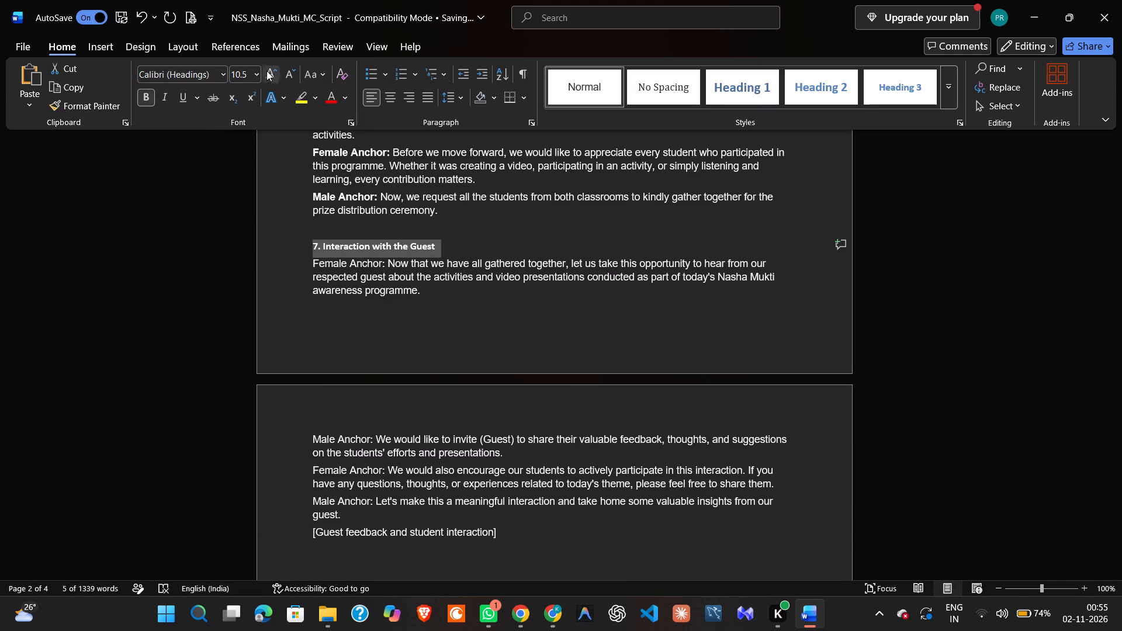
left_click(254, 72)
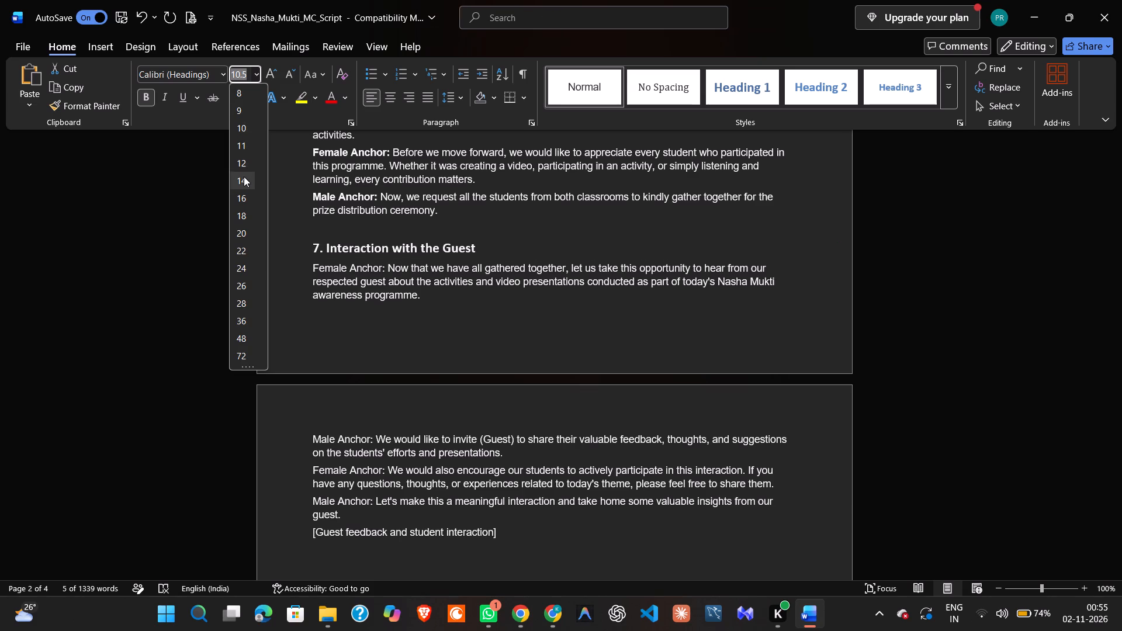
left_click(244, 176)
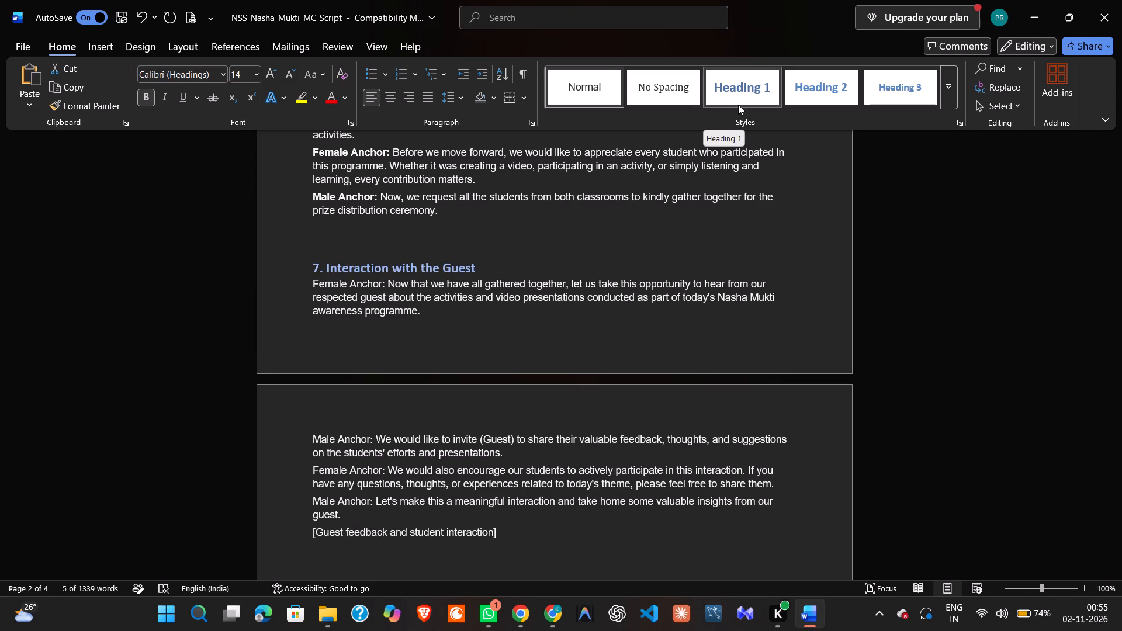
left_click(741, 80)
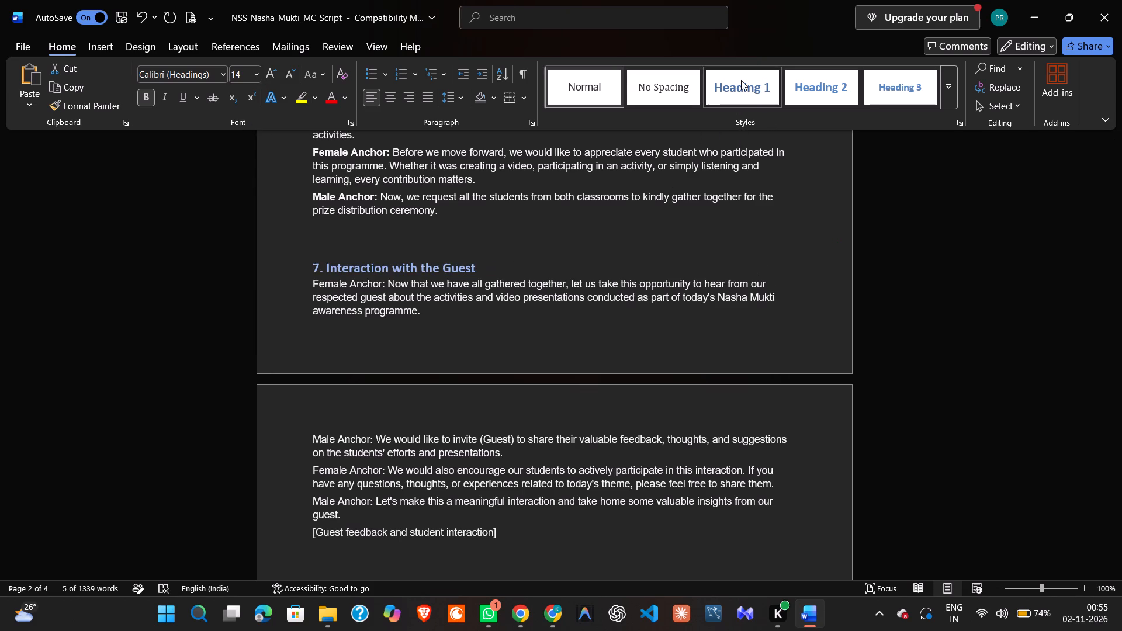
left_click(501, 256)
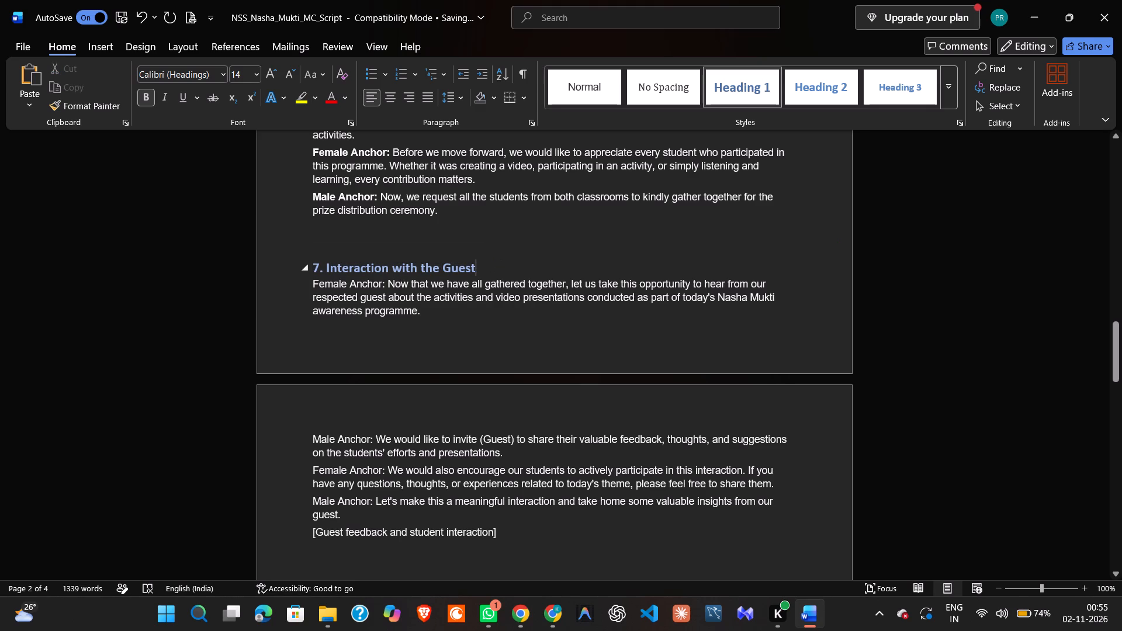
Make the first "Female Anchor:" label under "7. Interaction with the Guest" bold, matching the speaker labels in section 6.
scroll(534, 261, "up", 2)
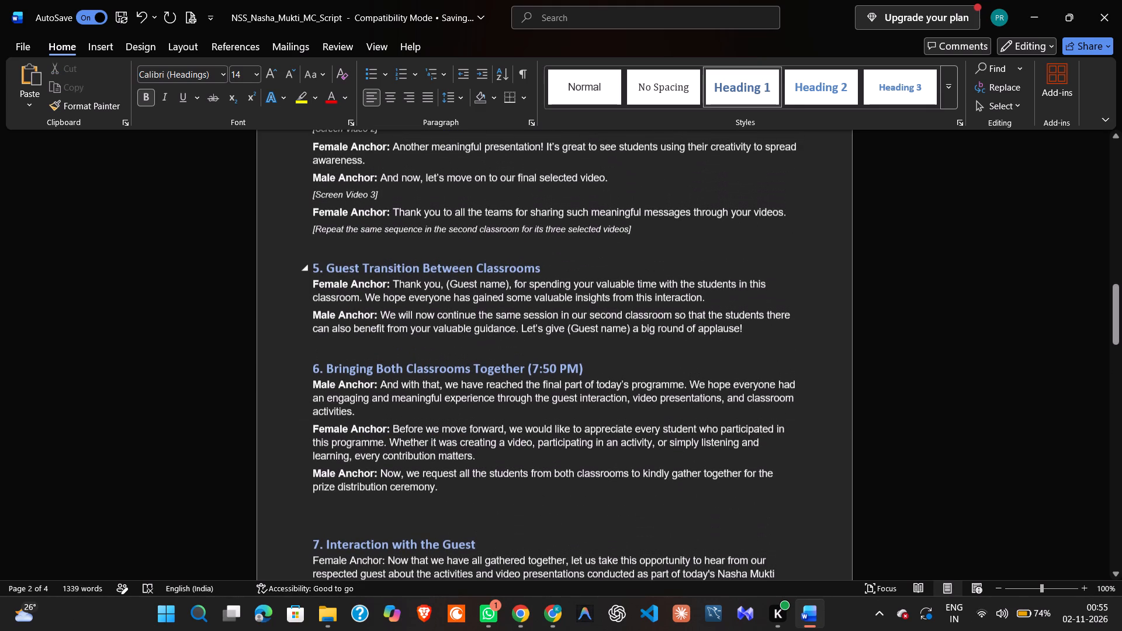
left_click(542, 260)
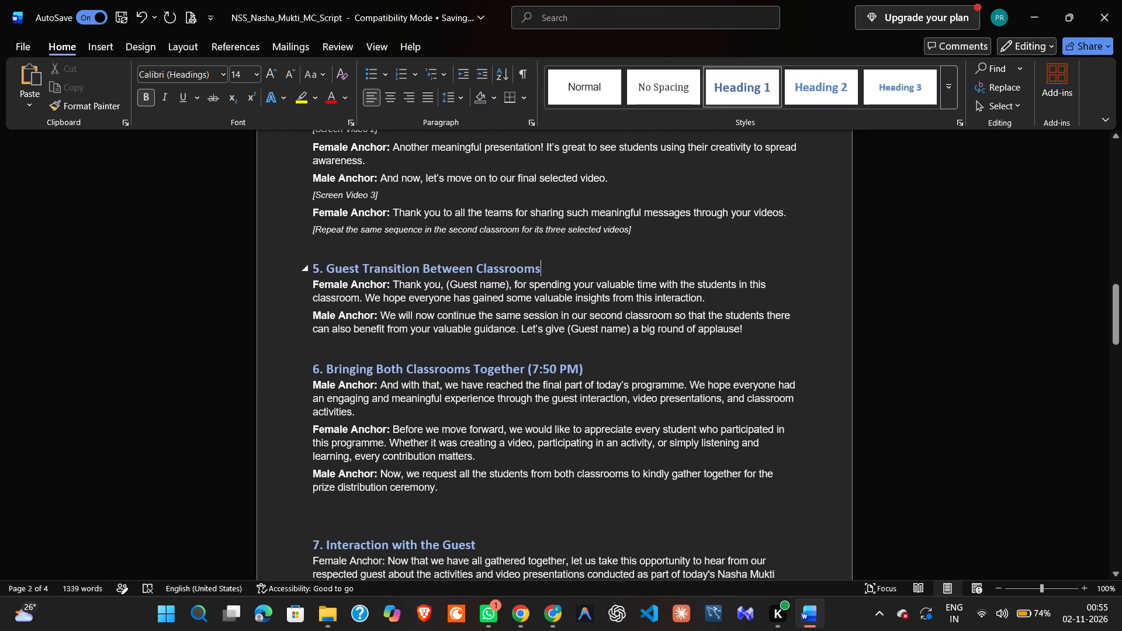
scroll(563, 286, "down", 1)
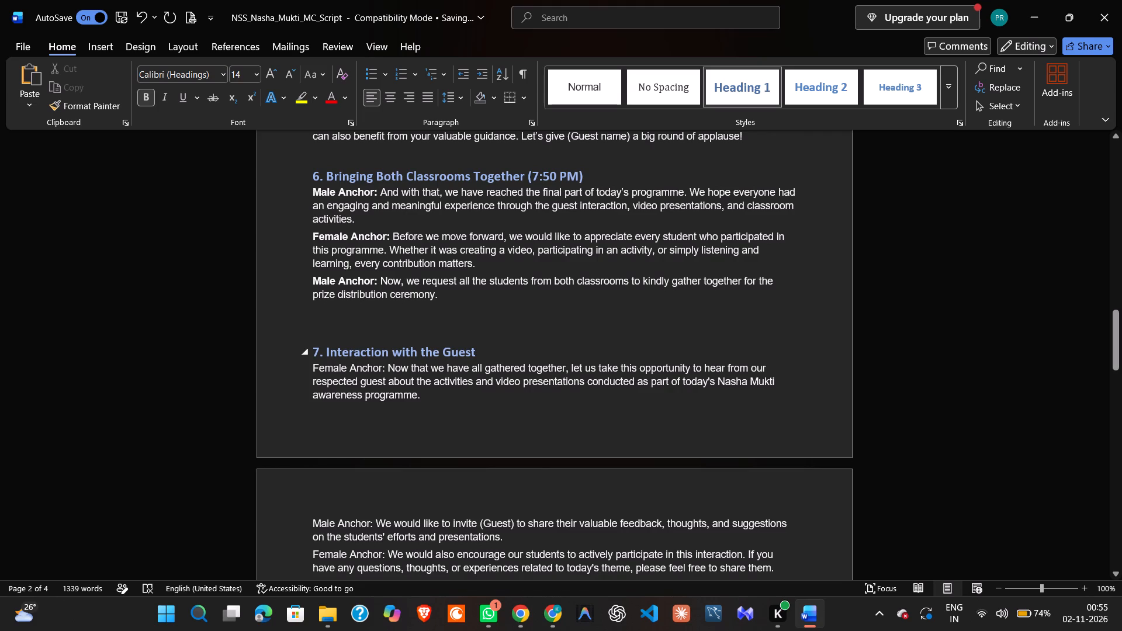
left_click(481, 352)
left_click(375, 190)
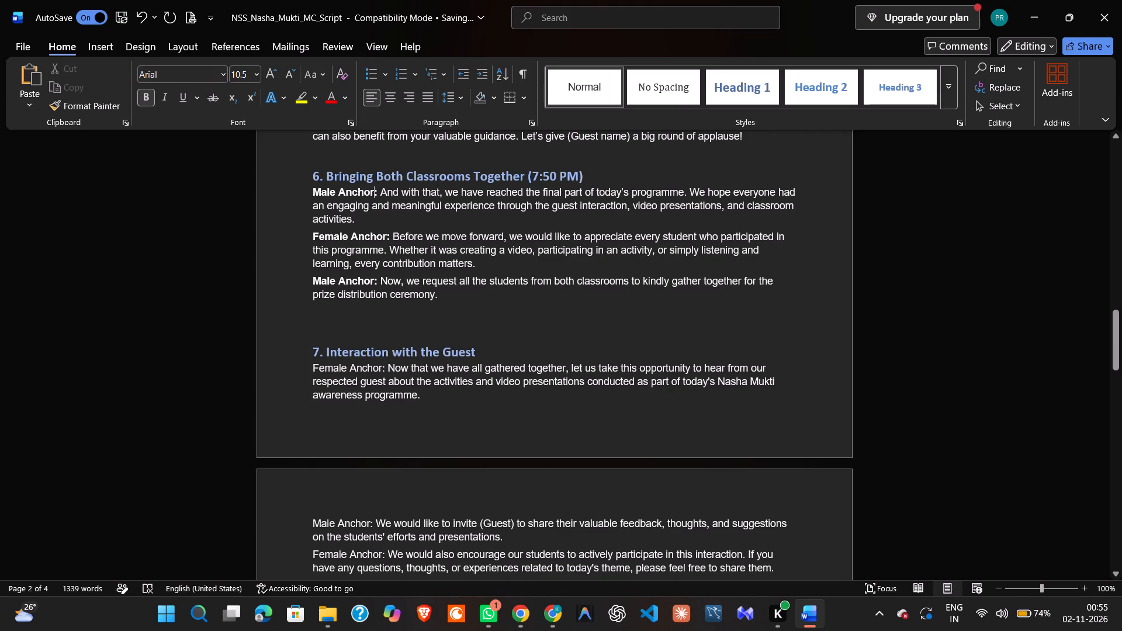
left_click_drag(383, 367, 353, 367)
left_click_drag(353, 367, 353, 368)
left_click(385, 367)
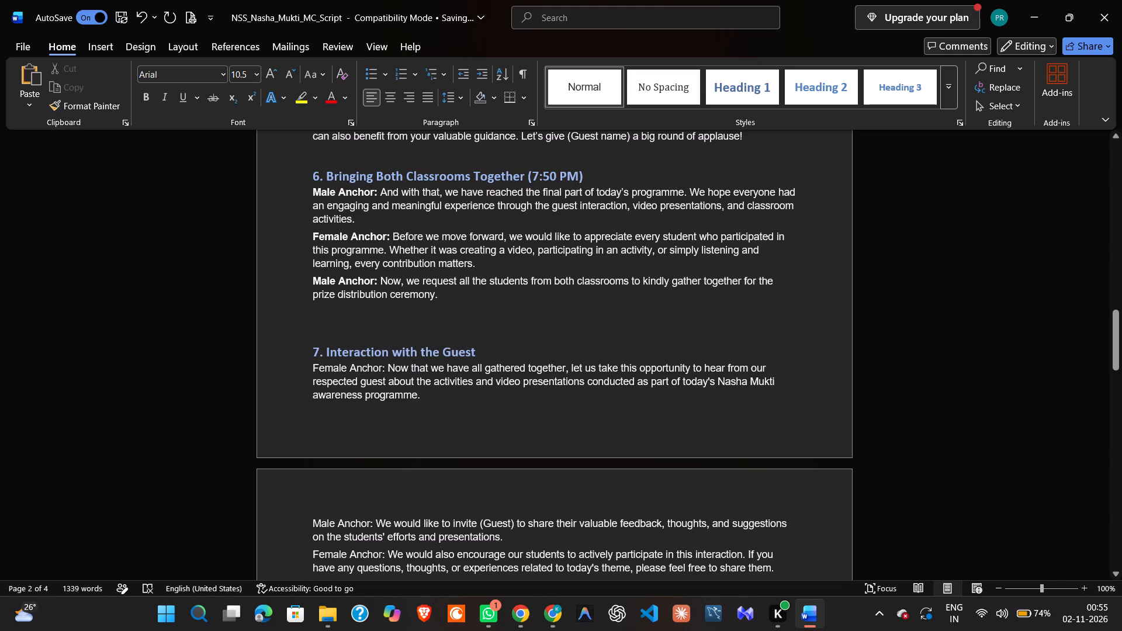
left_click_drag(385, 367, 320, 367)
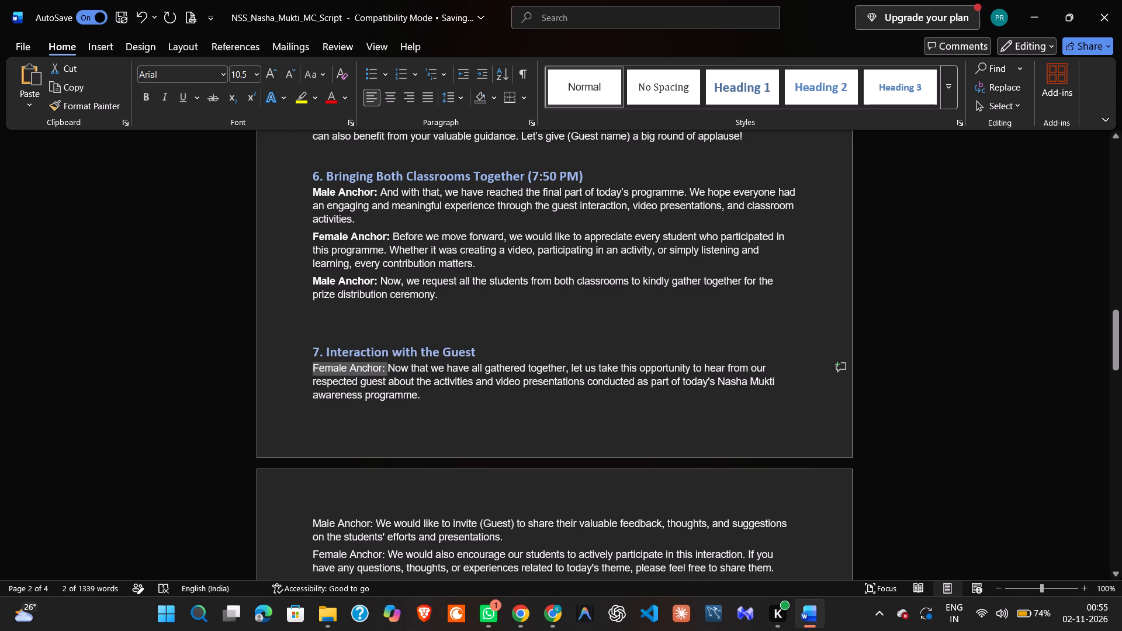
left_click(151, 100)
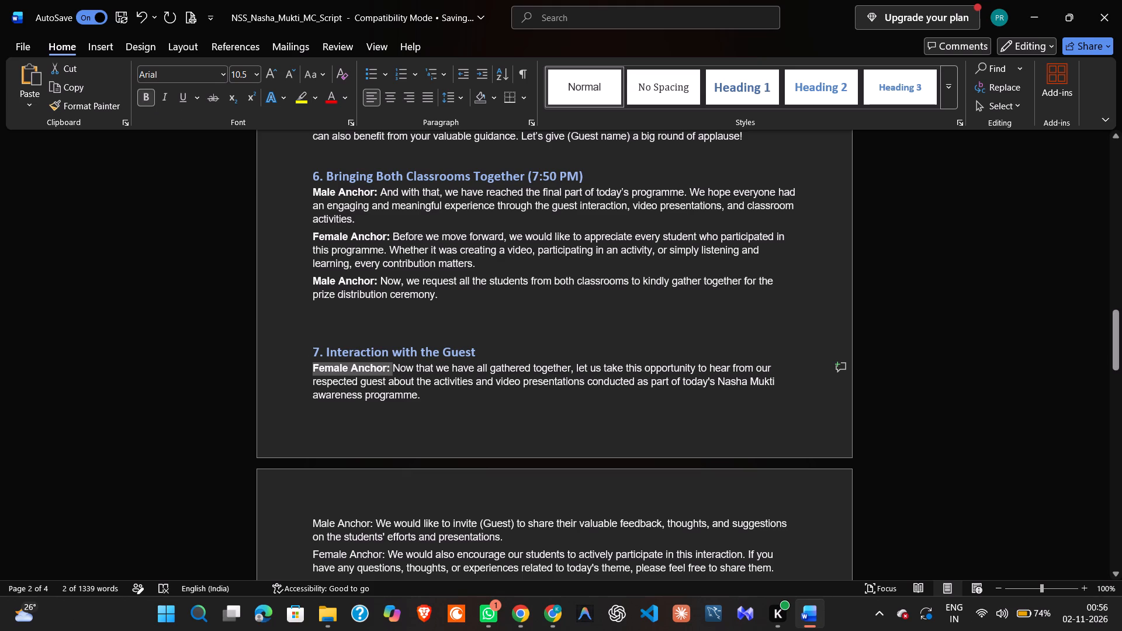
Make the "Male Anchor:" label before "We would like to invite (Guest)" bold.
left_click_drag(371, 523, 322, 523)
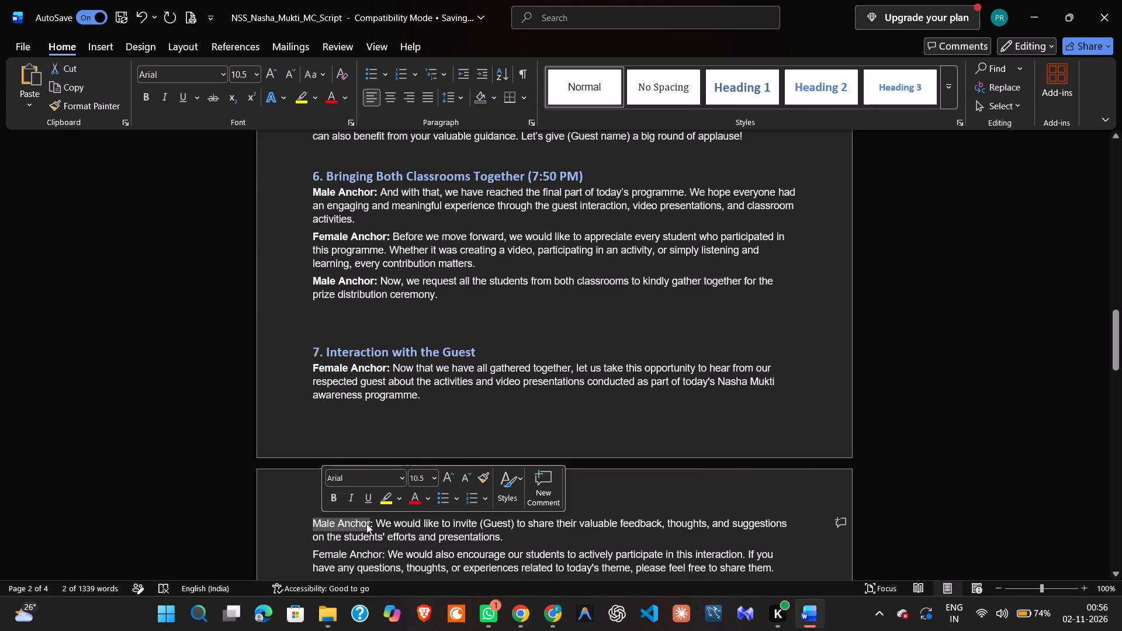
left_click(374, 524)
left_click_drag(371, 523, 339, 523)
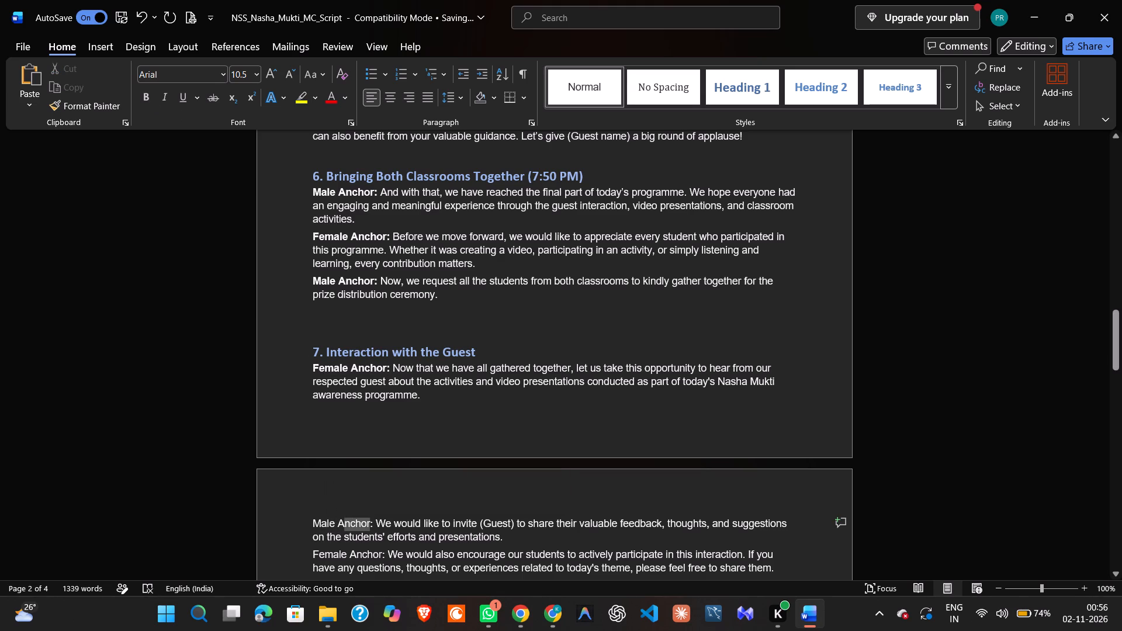
left_click_drag(339, 523, 325, 523)
left_click(387, 539)
left_click_drag(373, 522, 319, 525)
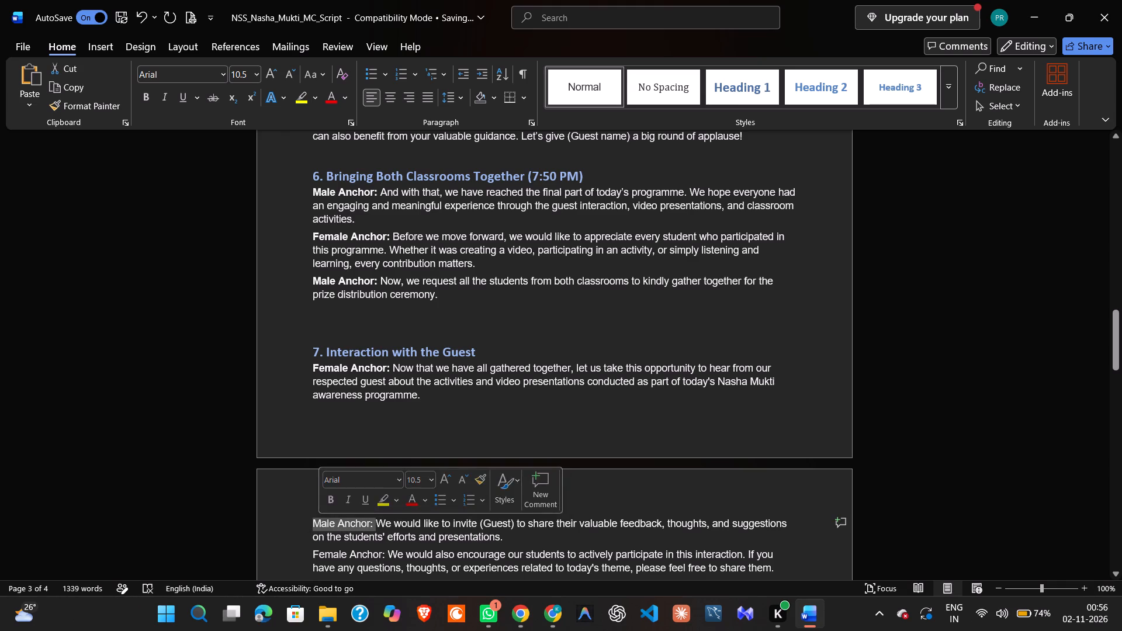
left_click(151, 94)
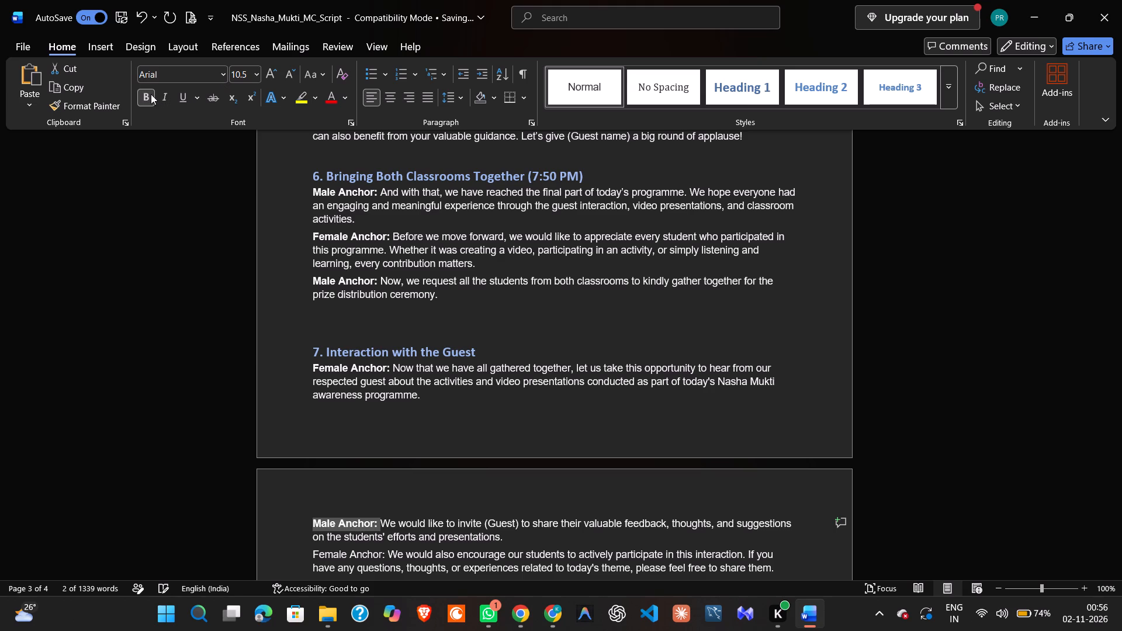
Make the "Female Anchor" label before "We would also encourage our students" bold.
scroll(331, 323, "down", 1)
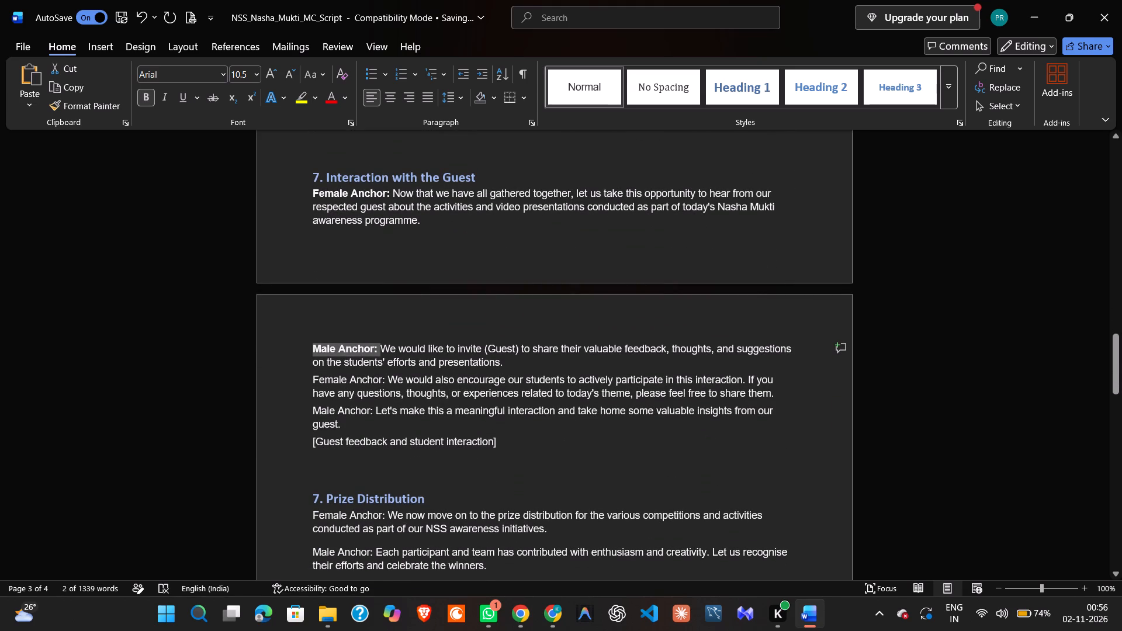
left_click_drag(383, 380, 319, 375)
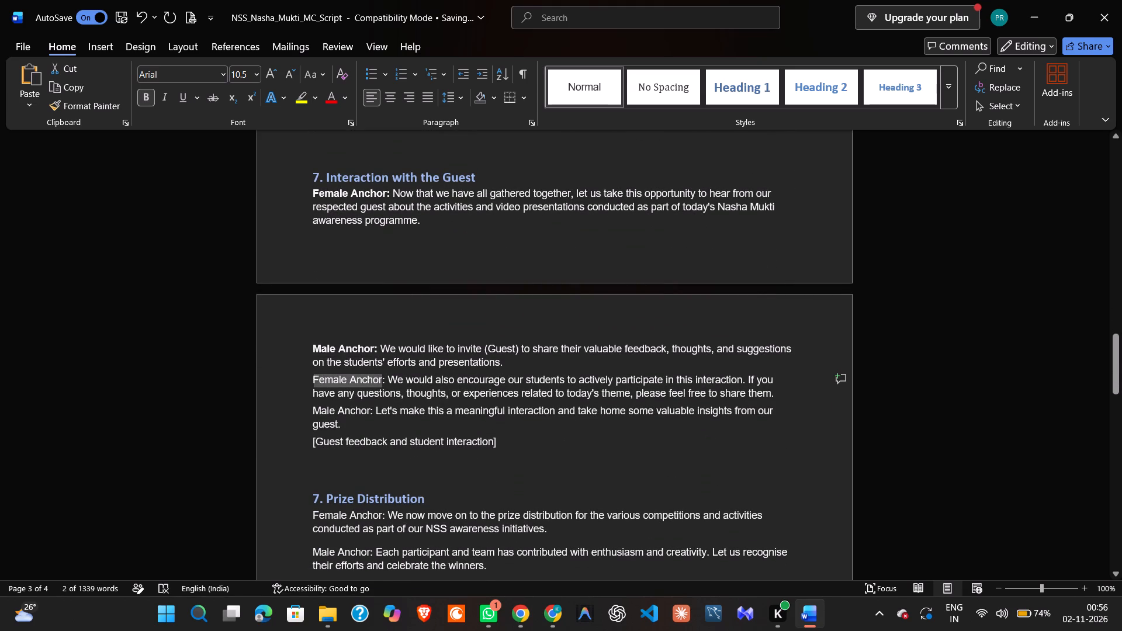
left_click_drag(319, 375, 316, 376)
left_click(150, 93)
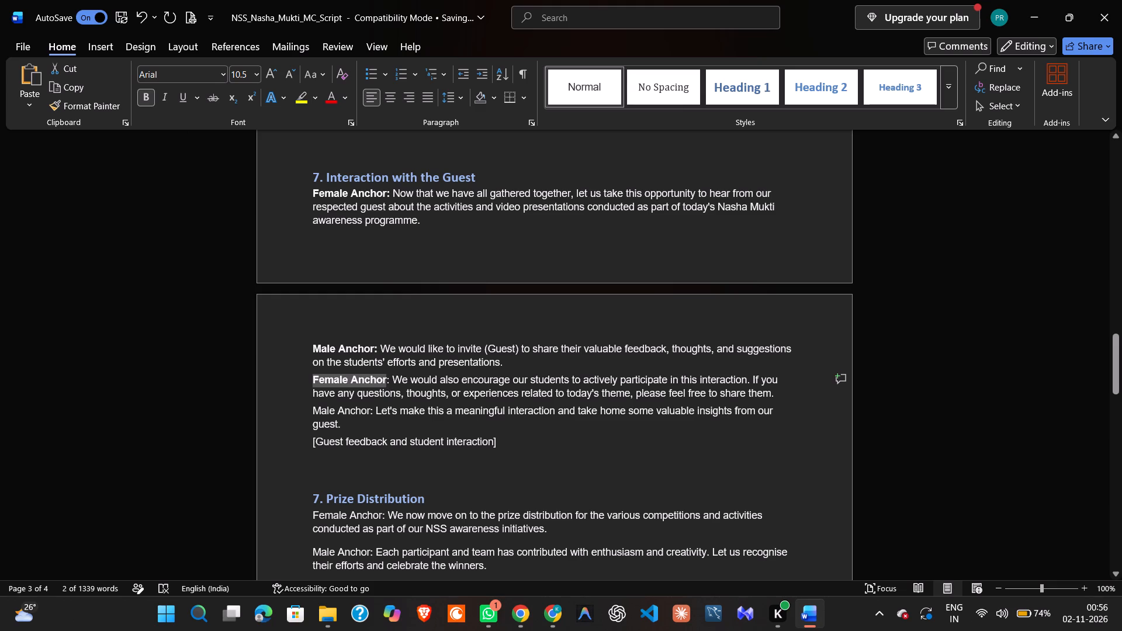
Insert a space before the colon in the three bold anchor labels of the guest interaction section.
left_click(387, 193)
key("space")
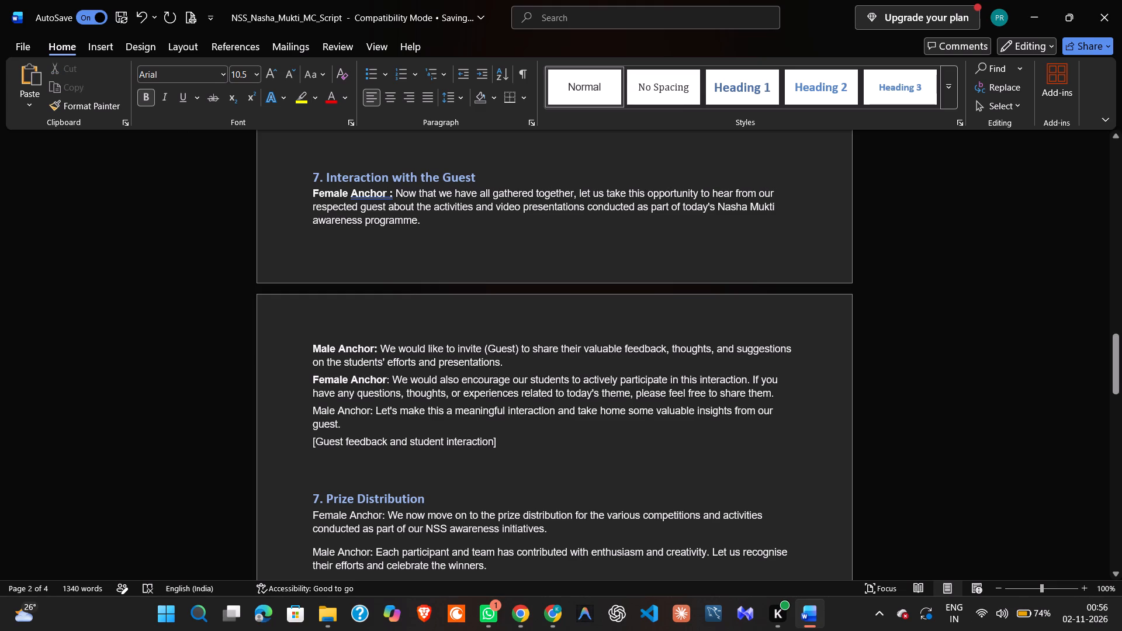
left_click(373, 349)
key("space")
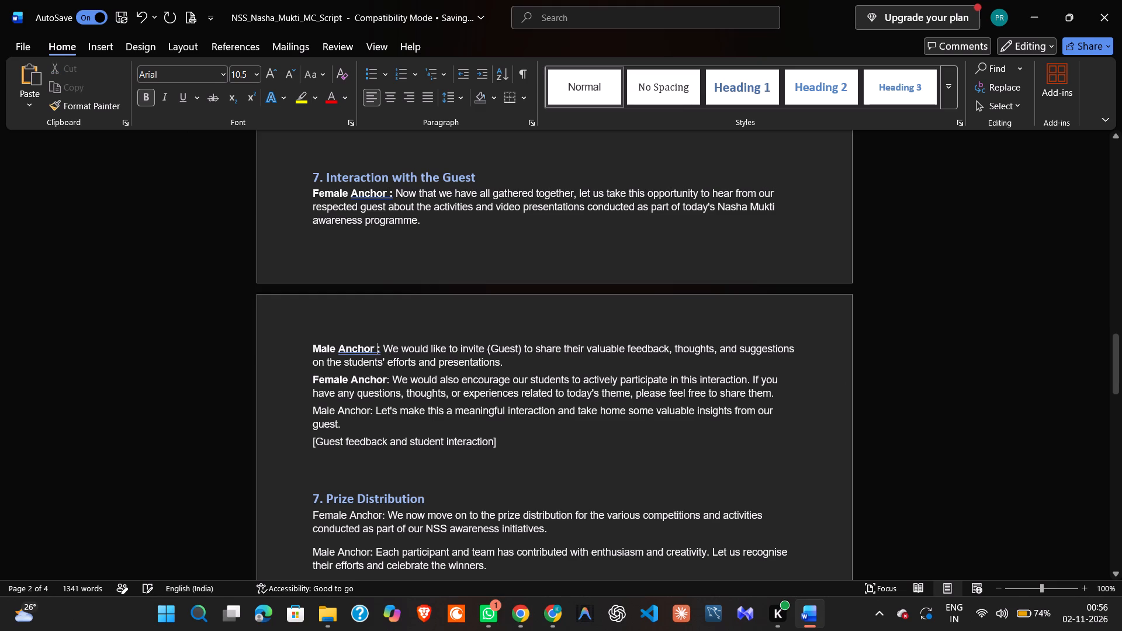
left_click(382, 380)
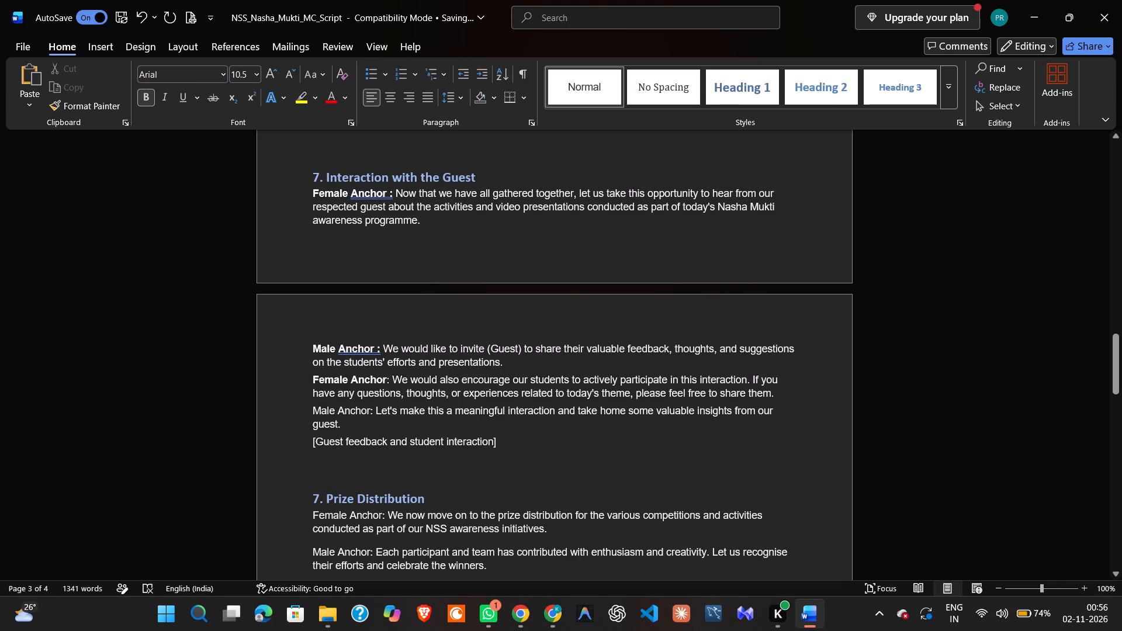
key("Right")
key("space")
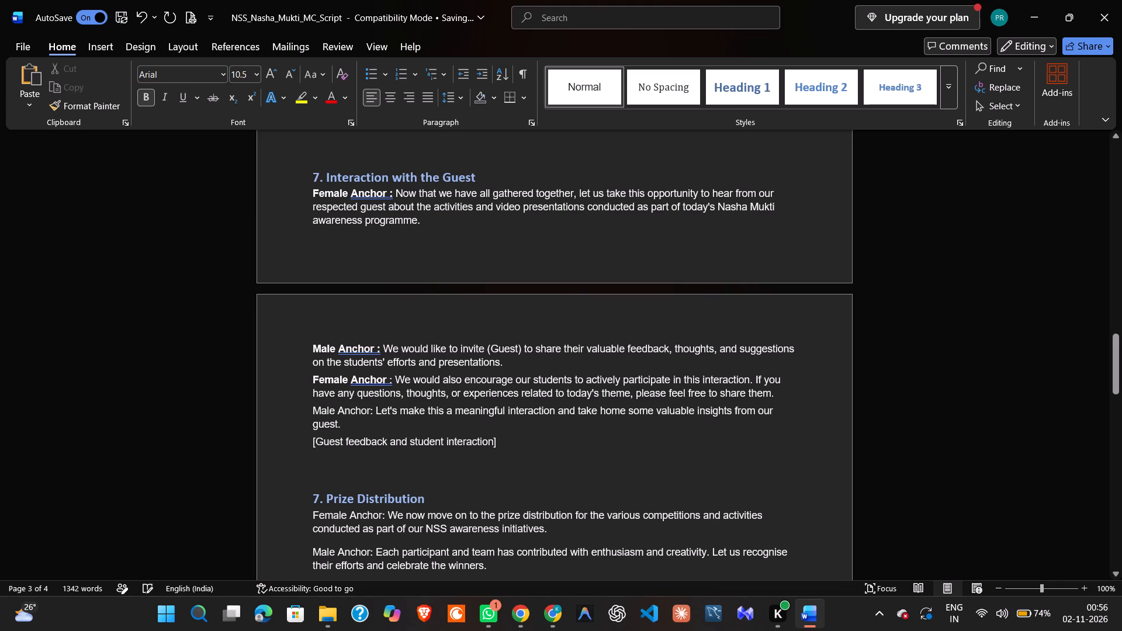
Bold the colon of the "Female Anchor :" label before "We would also encourage" and the "Male Anchor:" label before "Let's make this".
left_click(392, 380)
left_click(145, 96)
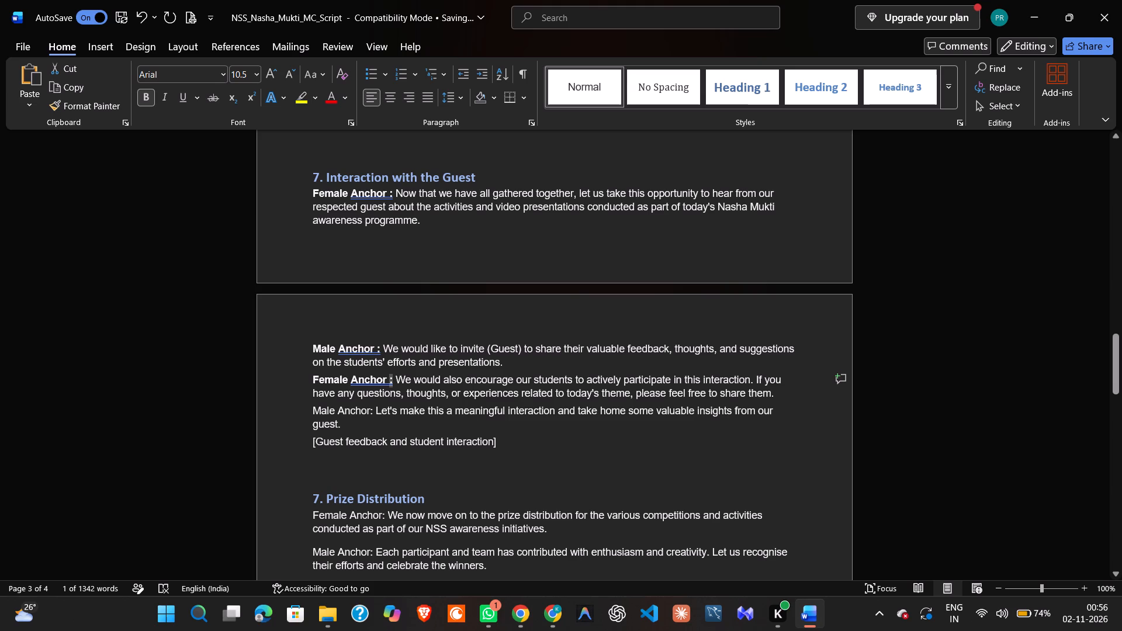
left_click_drag(372, 410, 319, 410)
left_click(143, 97)
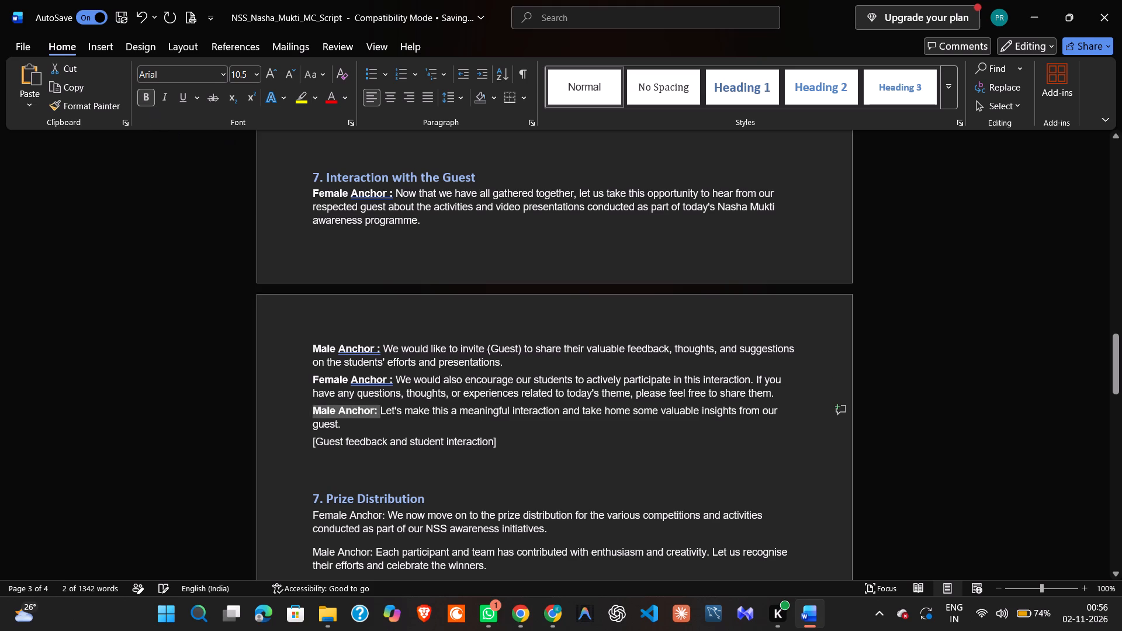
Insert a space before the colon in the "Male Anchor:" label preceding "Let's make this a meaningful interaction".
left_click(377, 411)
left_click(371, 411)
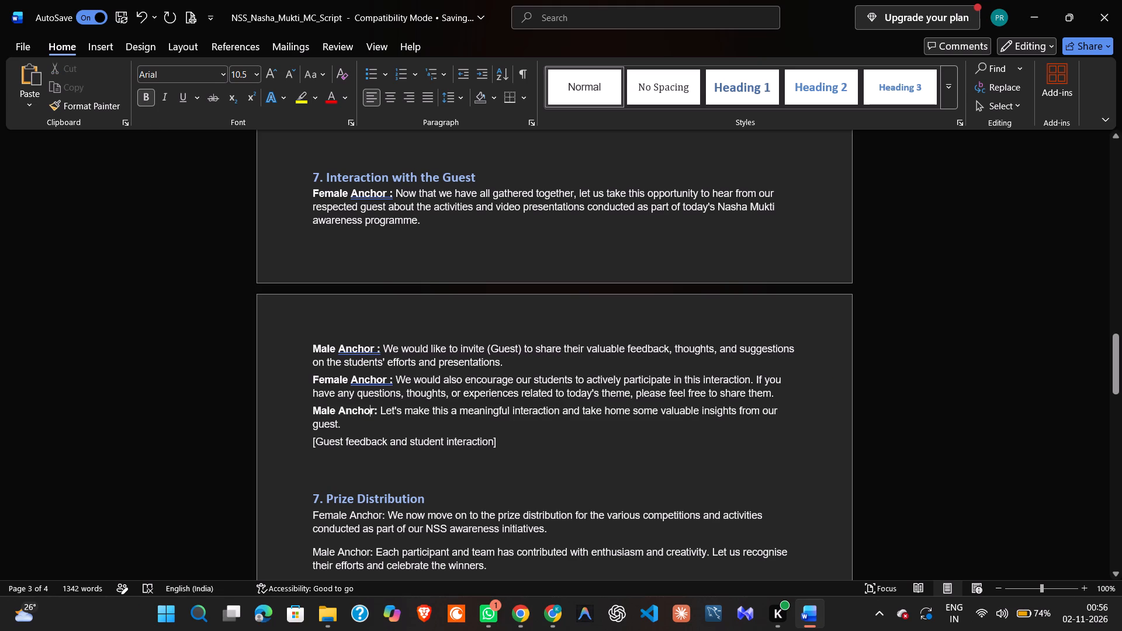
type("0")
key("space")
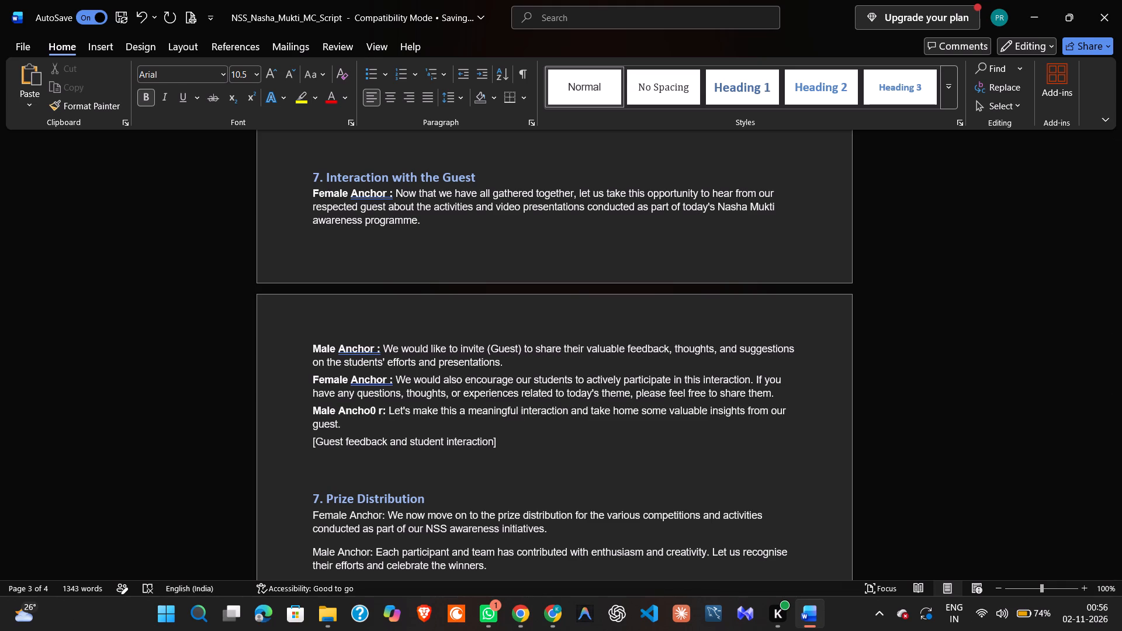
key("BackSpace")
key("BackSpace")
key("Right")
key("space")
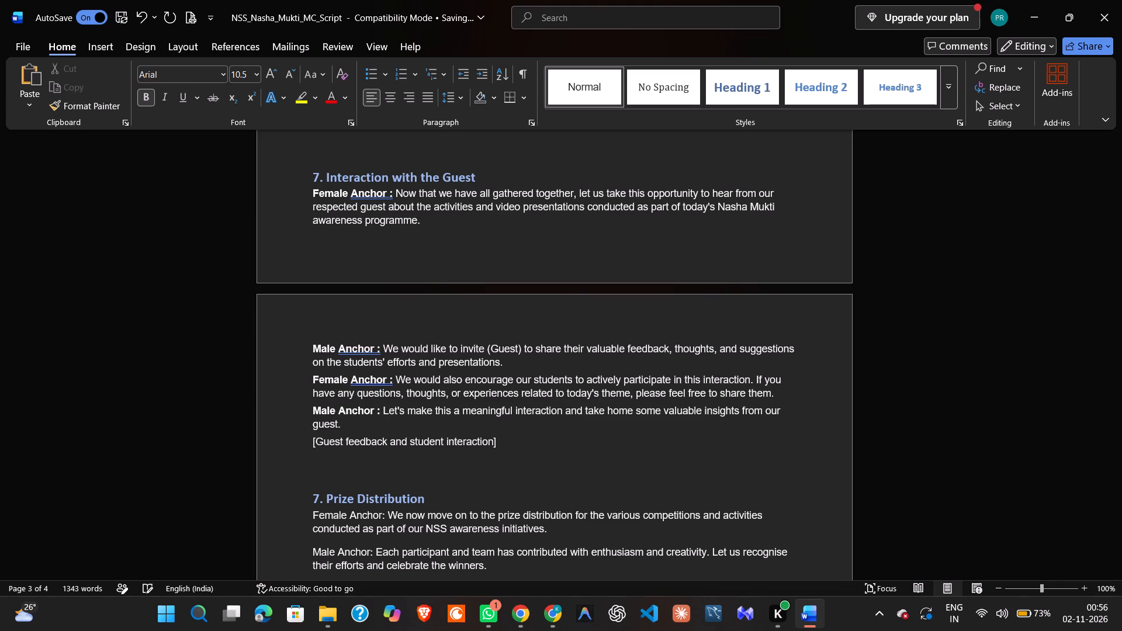
Remove the space before the colon in all four anchor labels of "7. Interaction with the Guest", matching the labels in section 6.
scroll(507, 372, "up", 1)
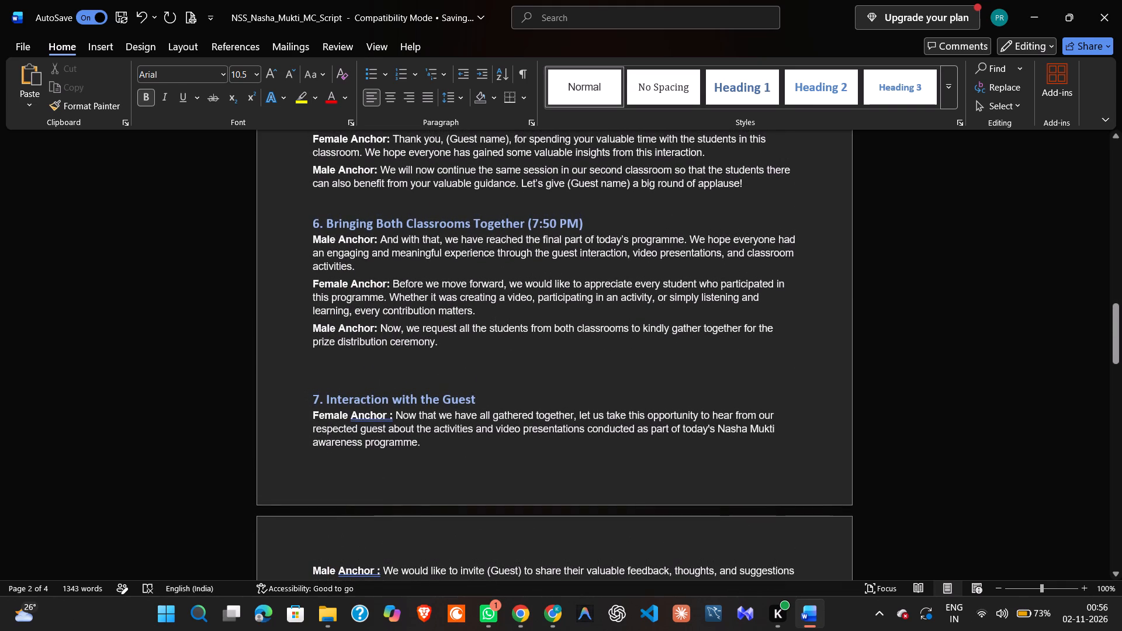
left_click(372, 238)
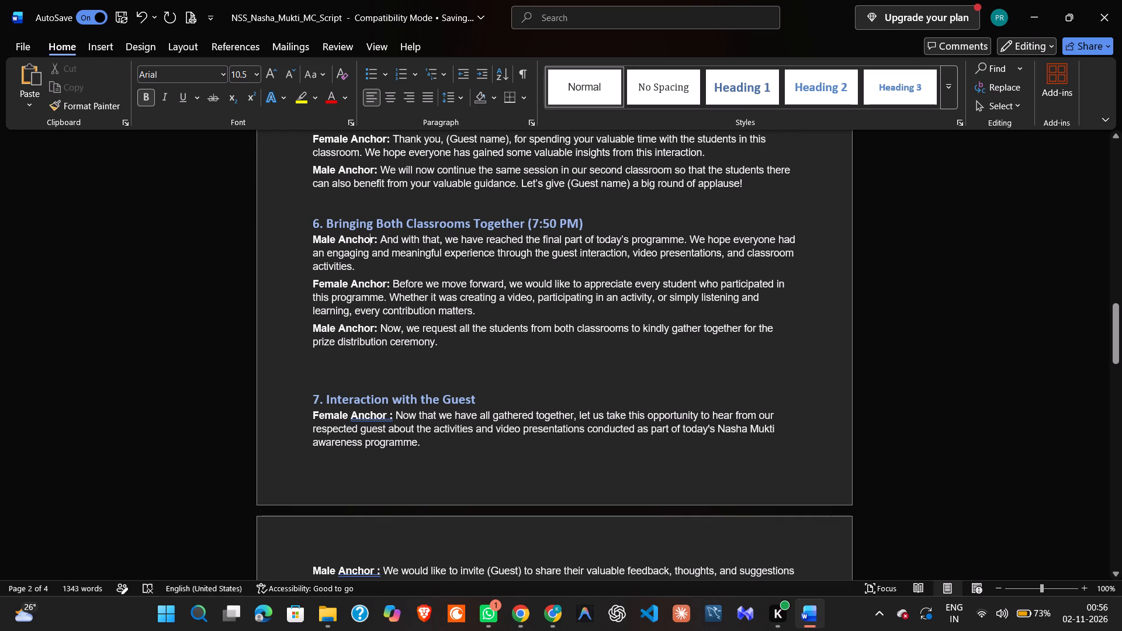
left_click(390, 413)
key("BackSpace")
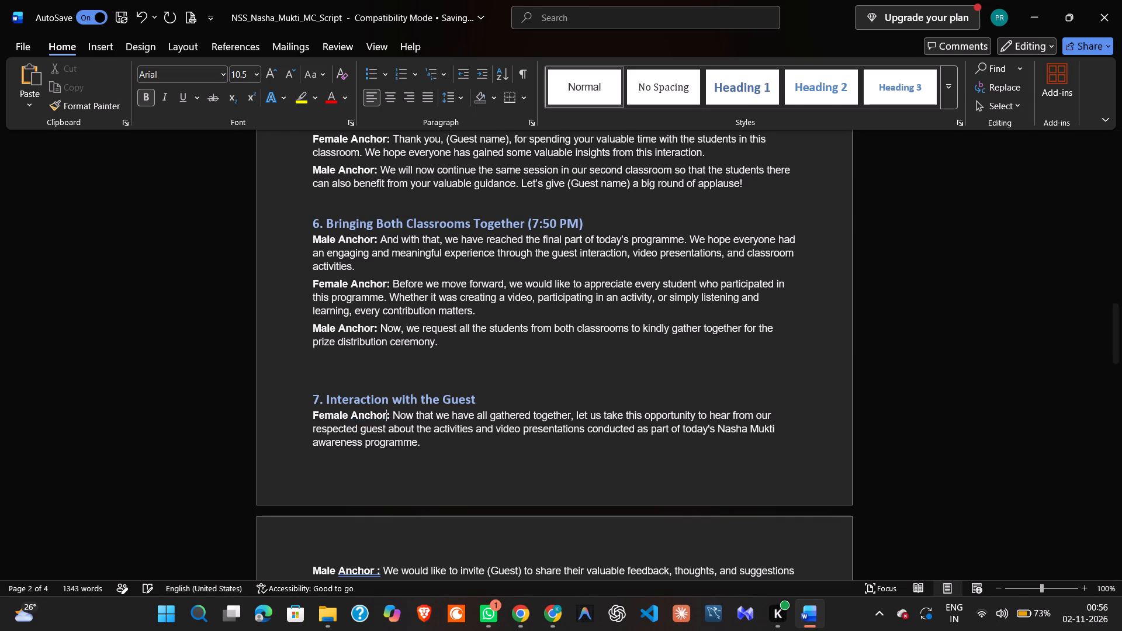
scroll(390, 413, "down", 2)
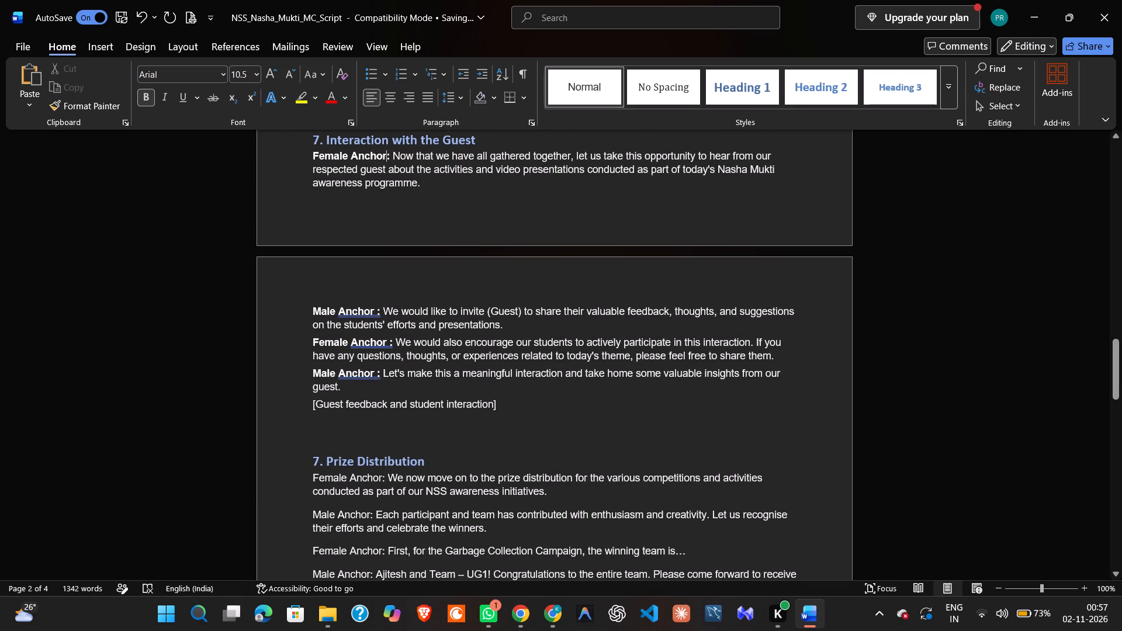
left_click(376, 311)
key("BackSpace")
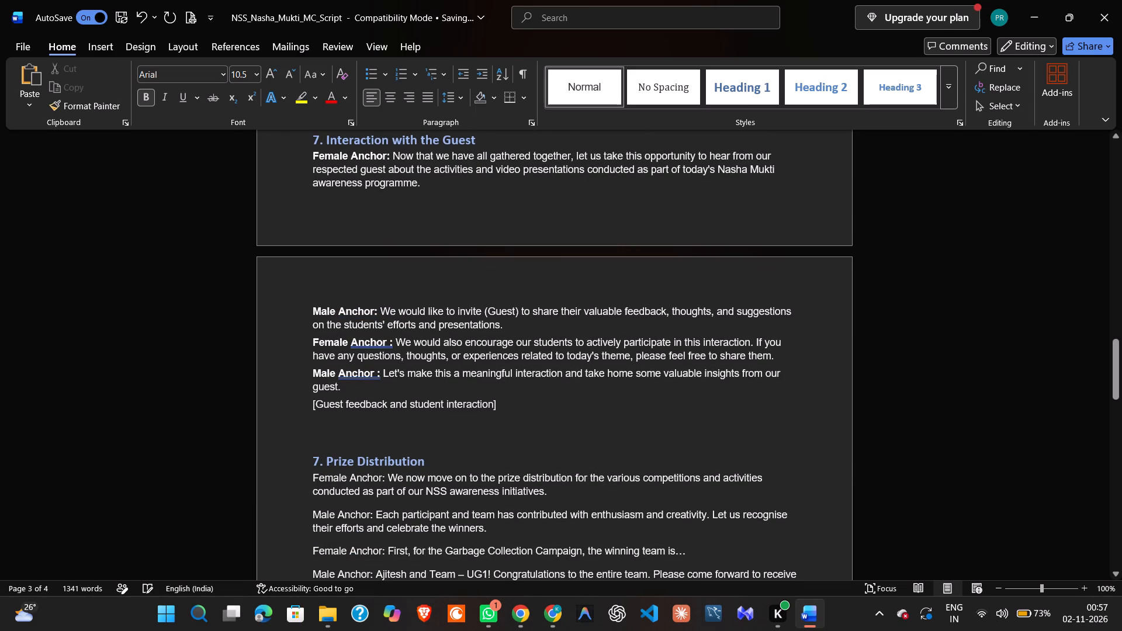
left_click(385, 344)
key("Right")
key("BackSpace")
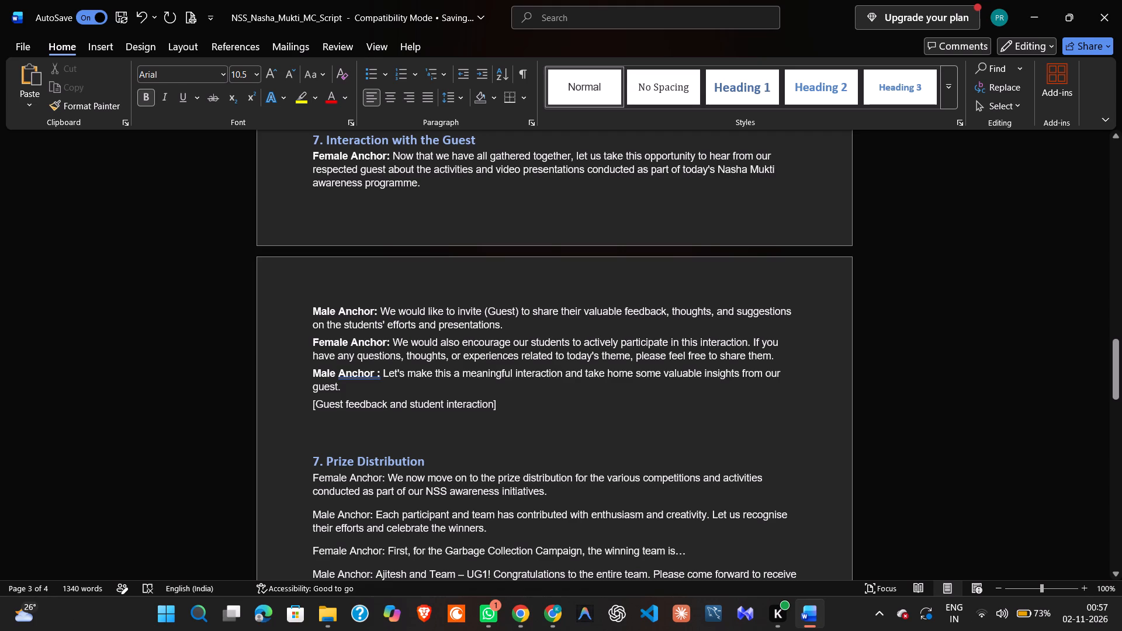
left_click(375, 375)
key("BackSpace")
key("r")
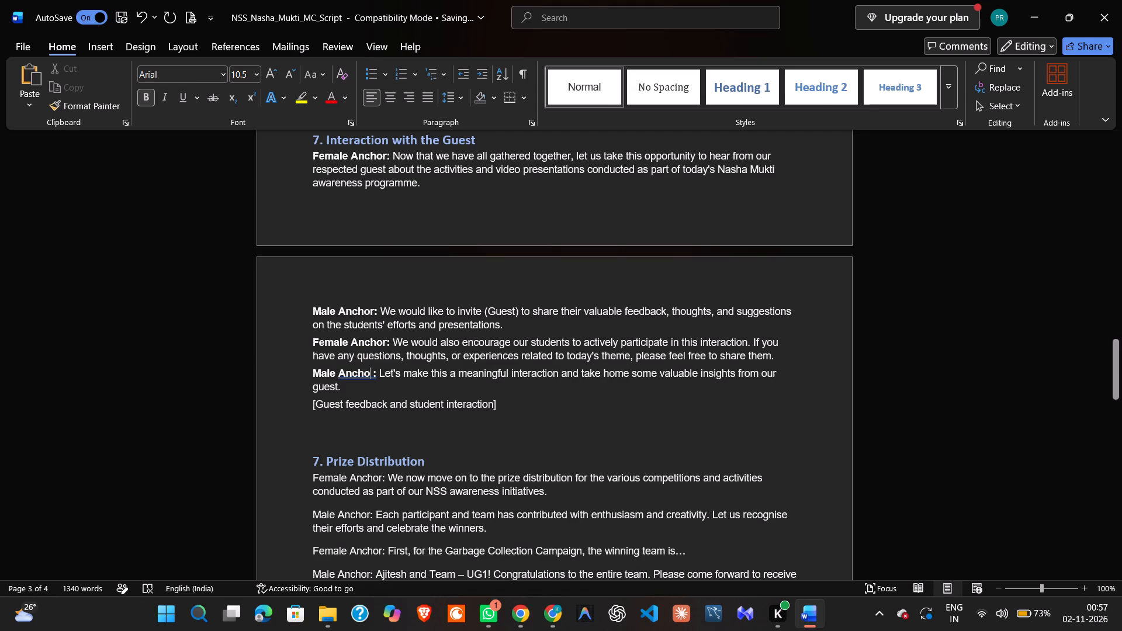
key("Right")
key("BackSpace")
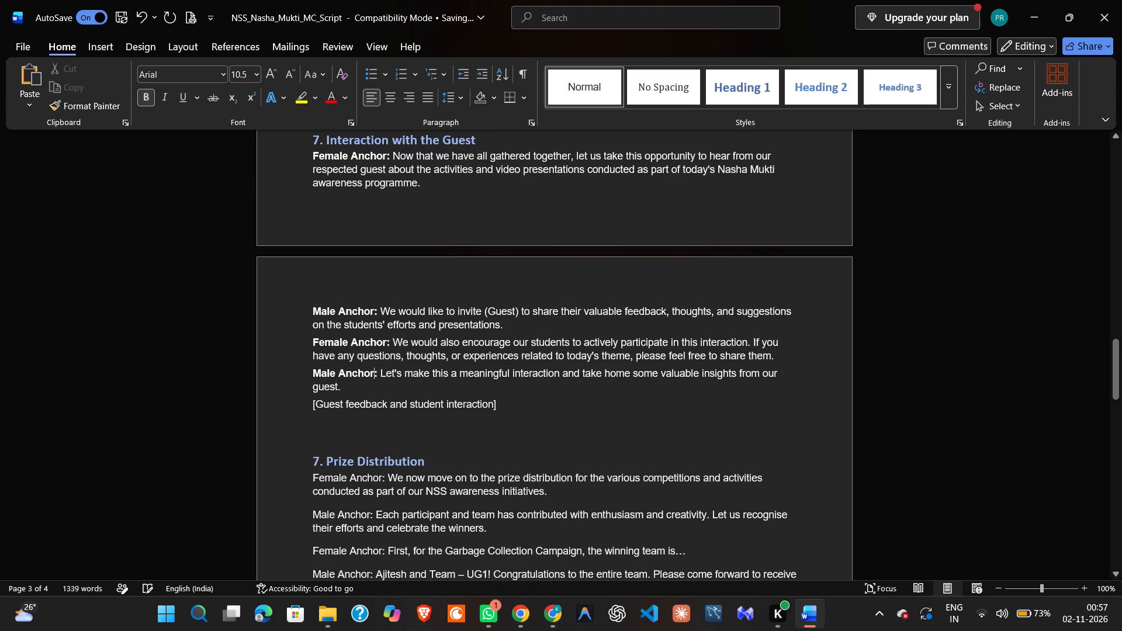
Change the "(Guest)" placeholder in the "We would like to invite" line to "(Guest name)".
scroll(541, 342, "up", 1)
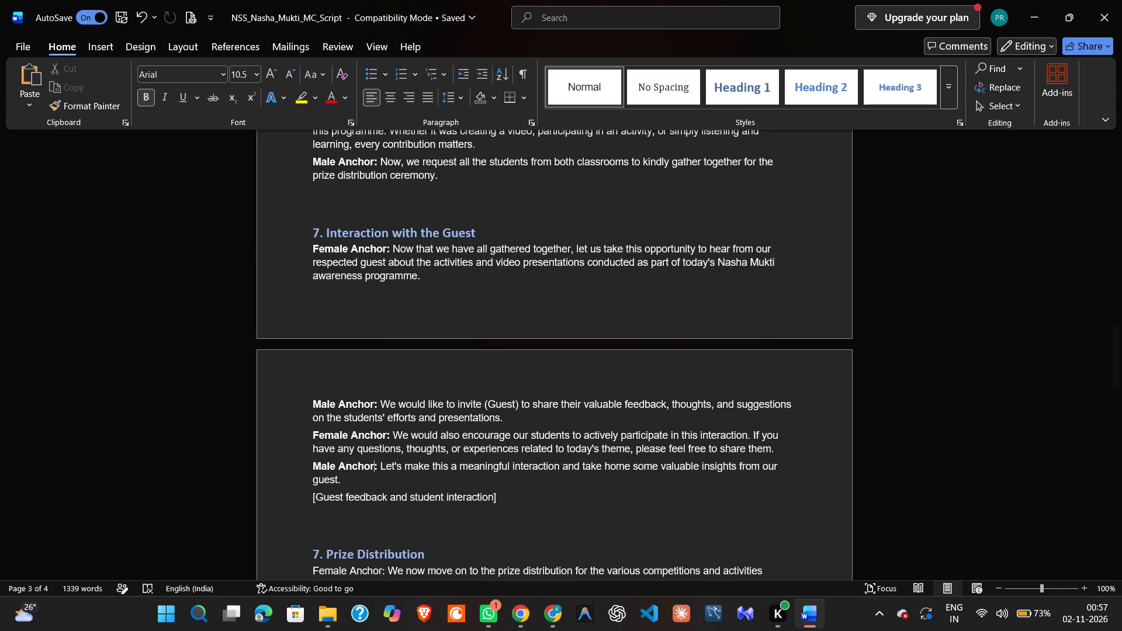
left_click(516, 404)
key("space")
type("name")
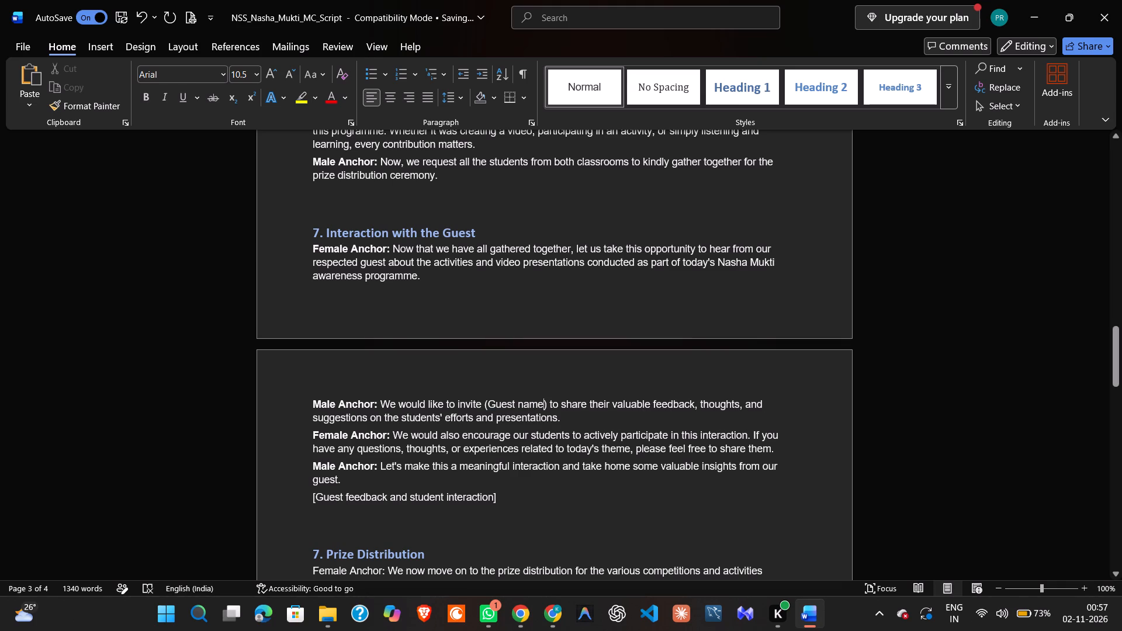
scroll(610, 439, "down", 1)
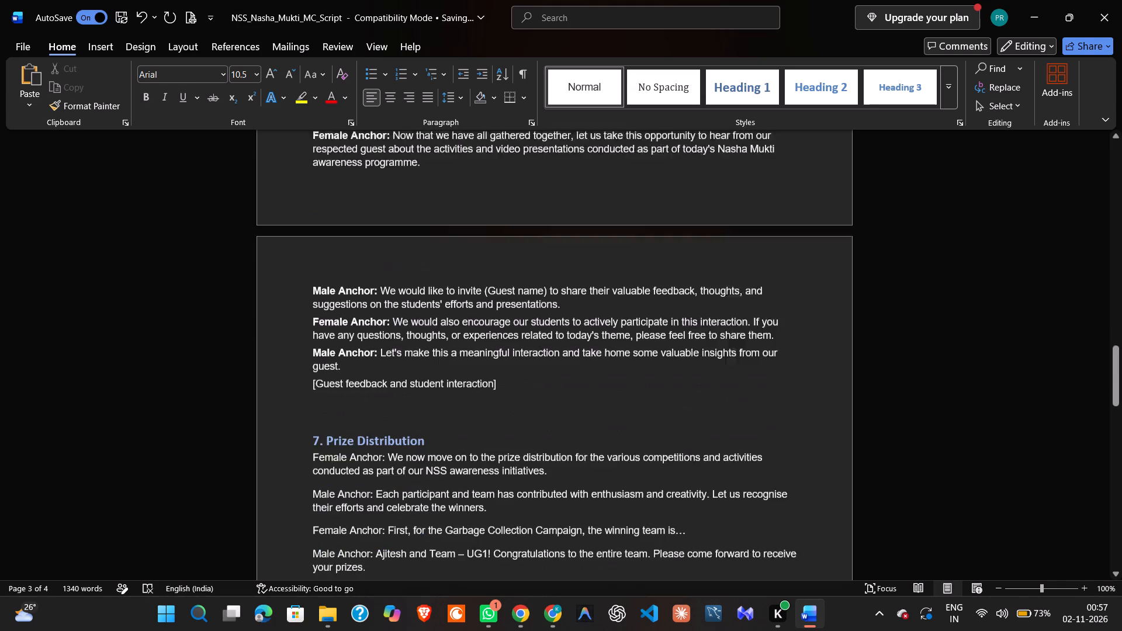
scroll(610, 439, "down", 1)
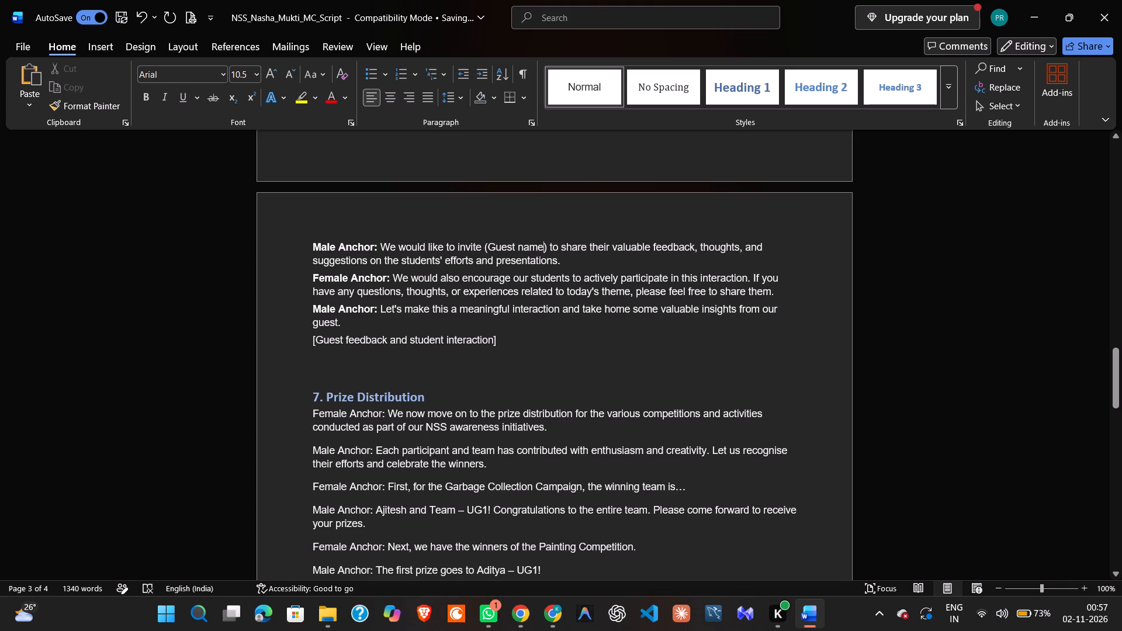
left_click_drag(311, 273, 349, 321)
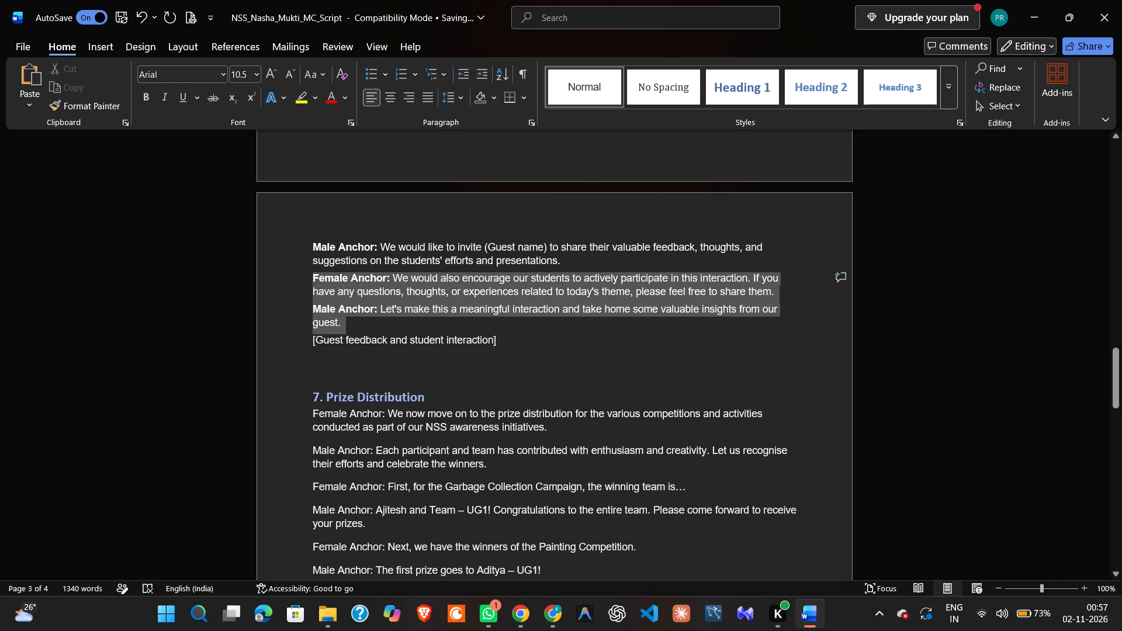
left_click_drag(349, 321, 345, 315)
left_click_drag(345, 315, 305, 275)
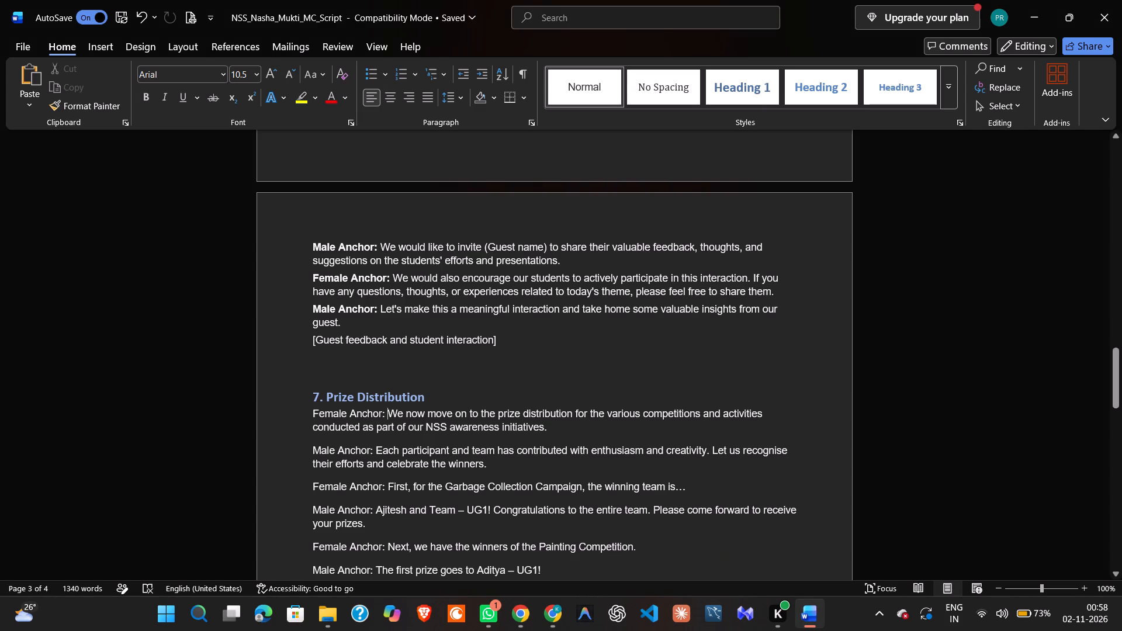
key("ctrl+v")
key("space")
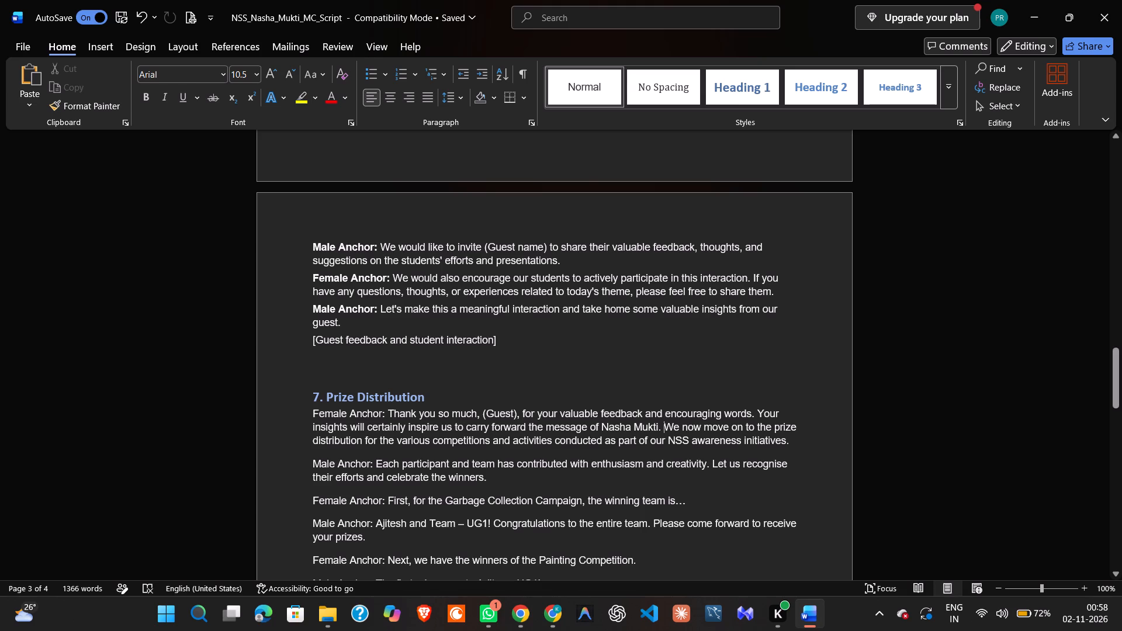
Review the script from the video screening section through the closing, comparing the Prize Distribution formatting with the other sections.
scroll(518, 302, "up", 4)
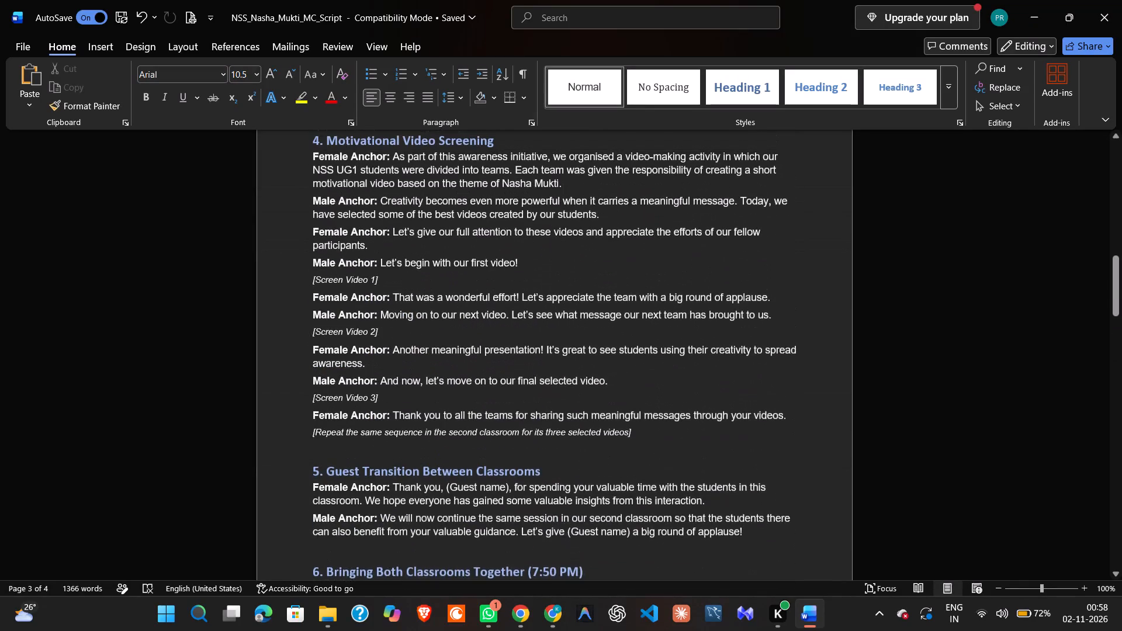
scroll(518, 302, "down", 4)
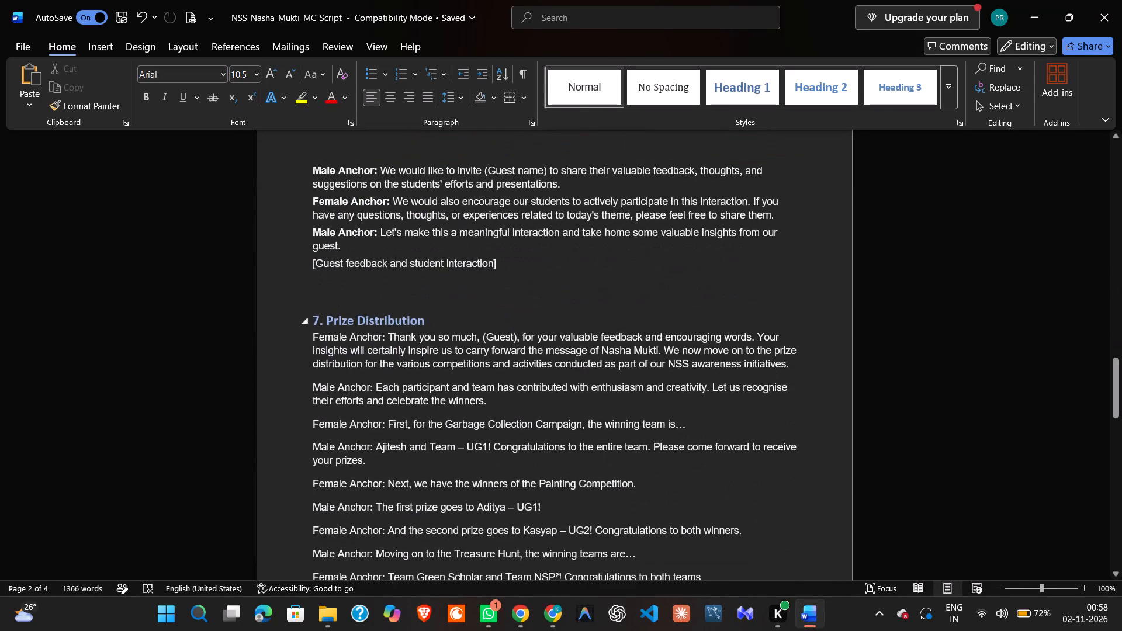
scroll(518, 302, "down", 4)
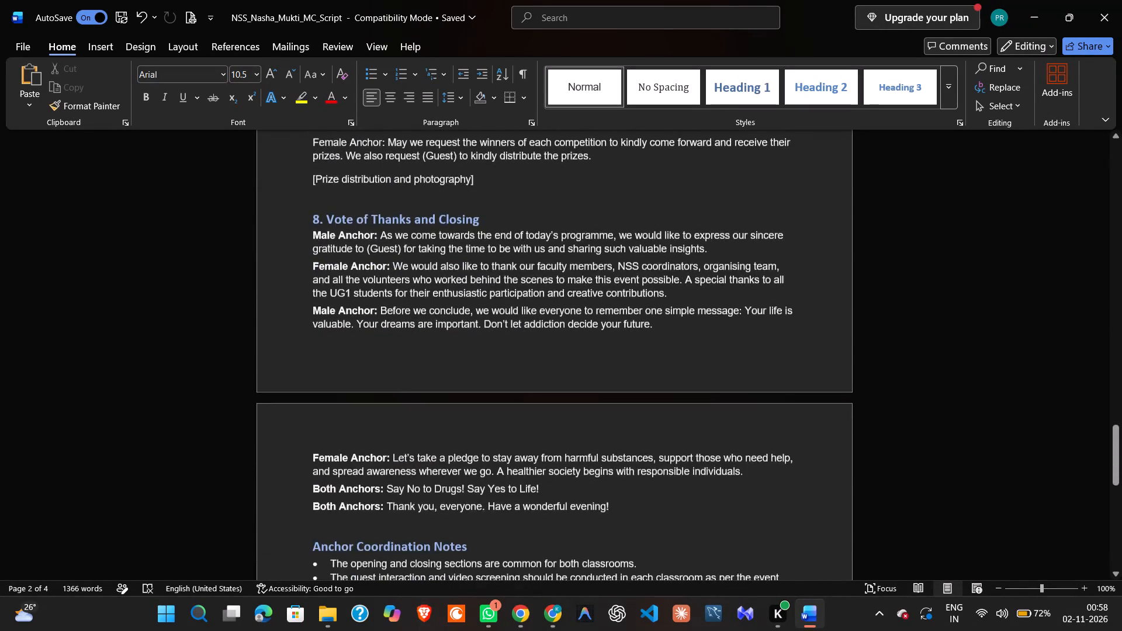
scroll(518, 302, "up", 3)
scroll(518, 302, "down", 1)
scroll(518, 302, "right", 1)
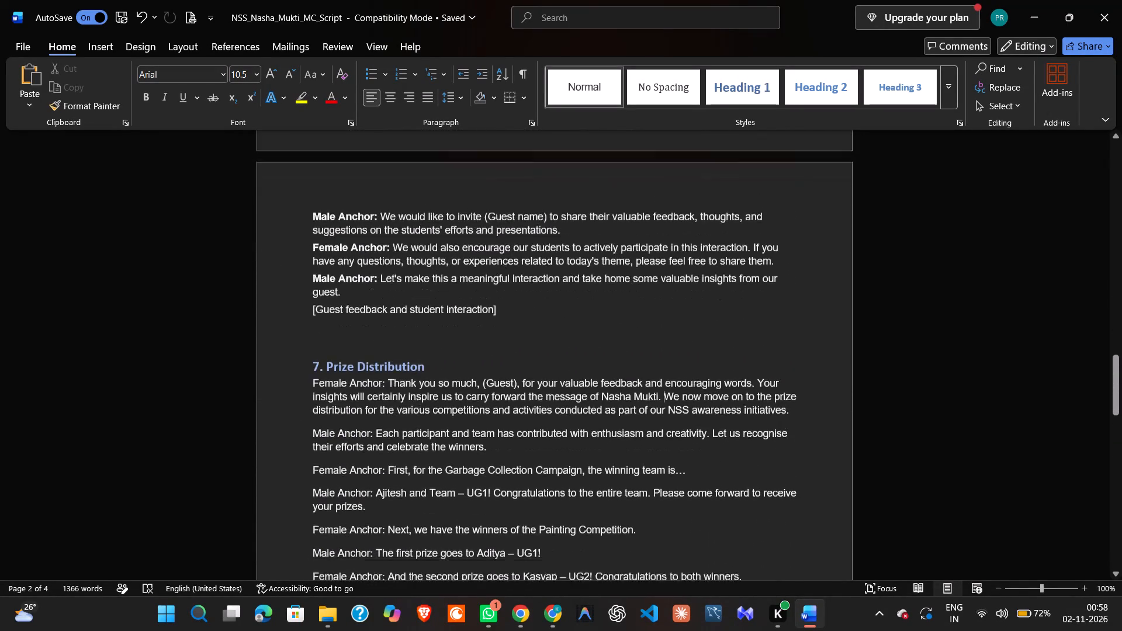
scroll(518, 302, "right", 1)
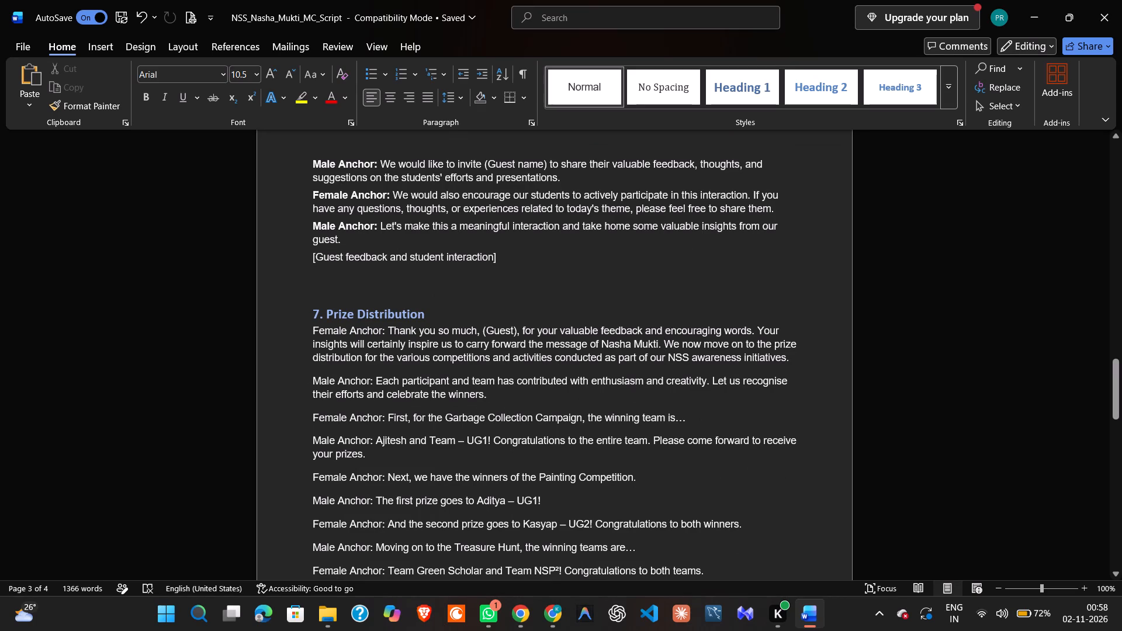
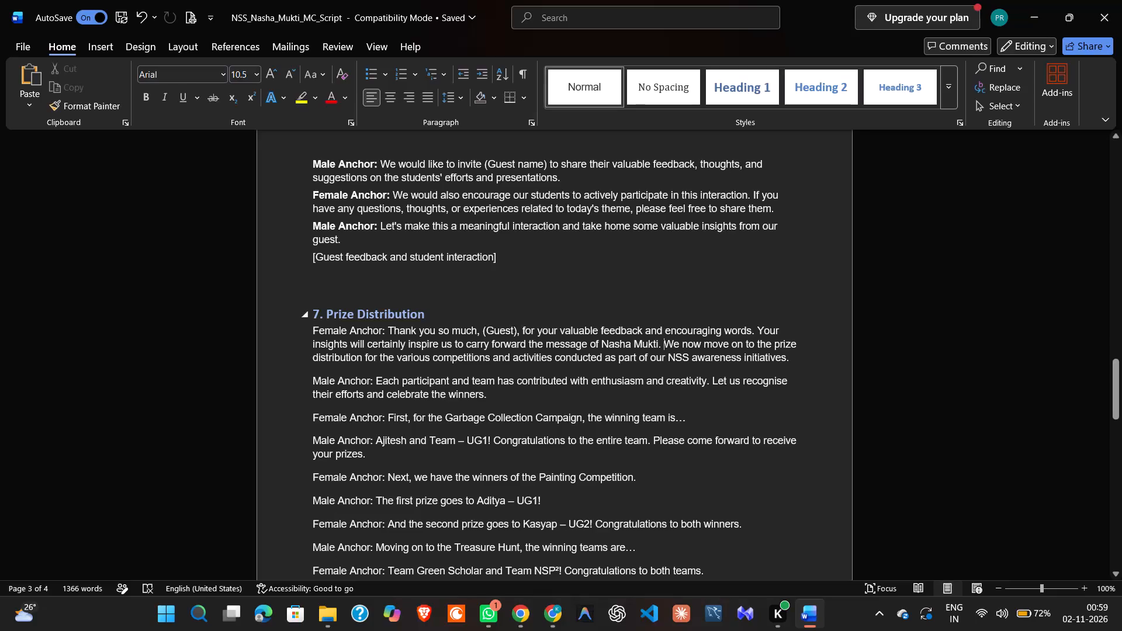
Review the Prize Distribution section's anchor lines and compare them with the guest interaction and Vote of Thanks sections.
scroll(418, 322, "down", 1)
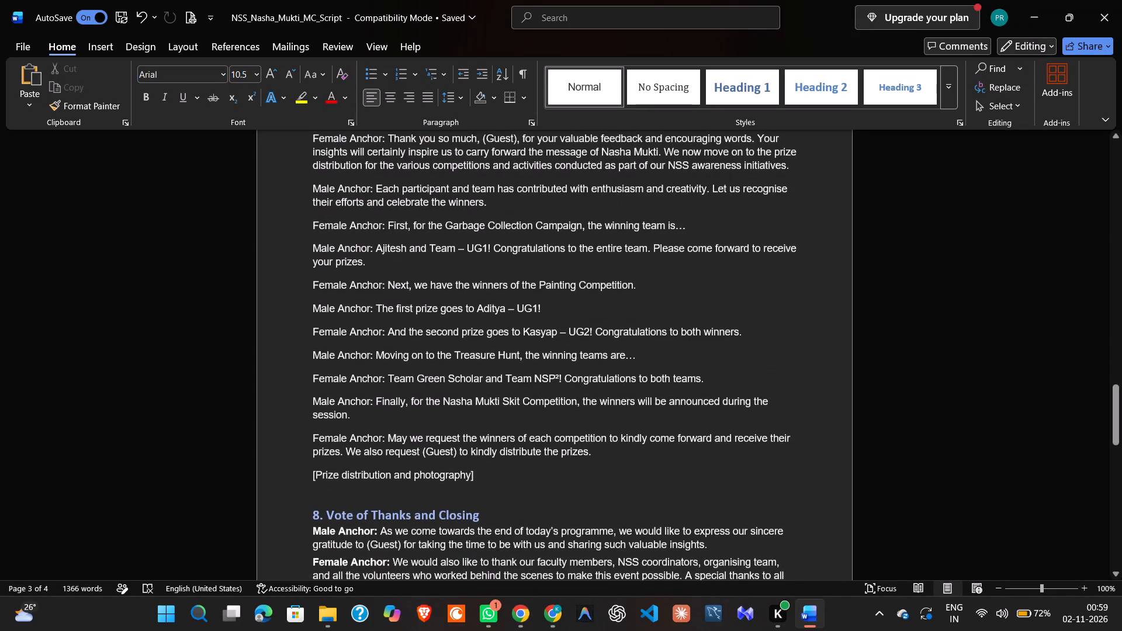
scroll(418, 322, "right", 1)
scroll(418, 322, "up", 1)
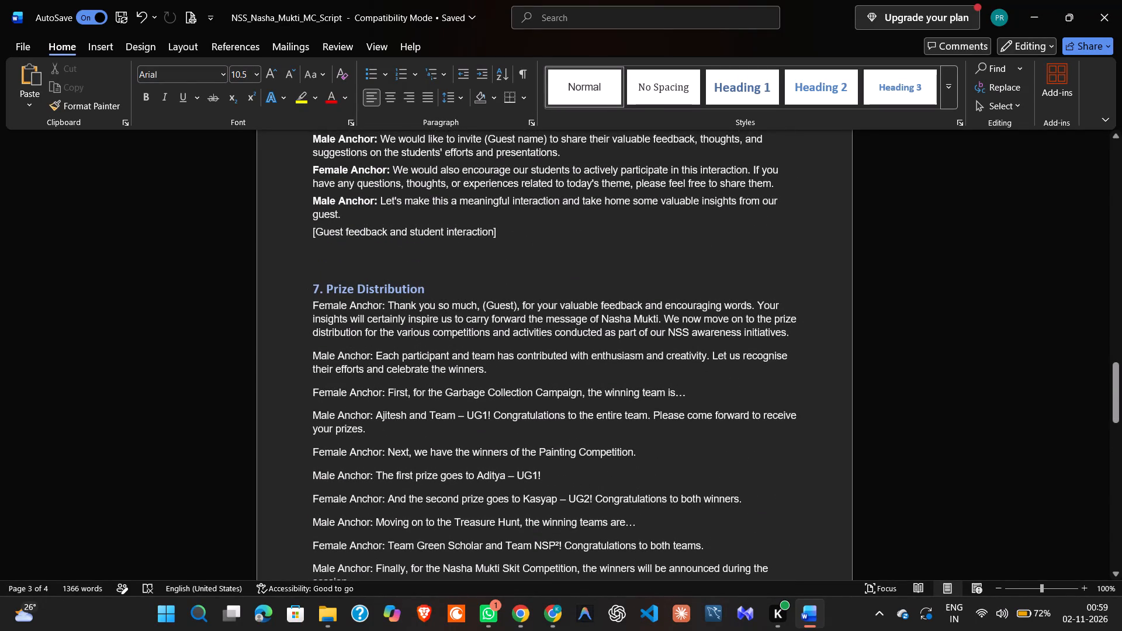
scroll(537, 242, "up", 1)
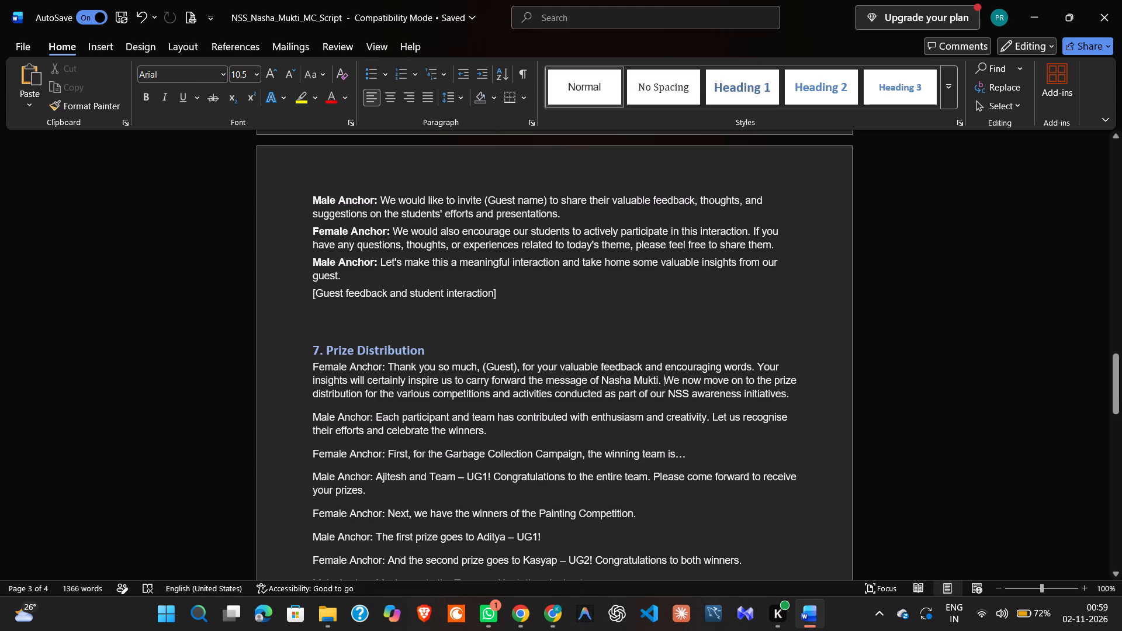
scroll(594, 434, "down", 2)
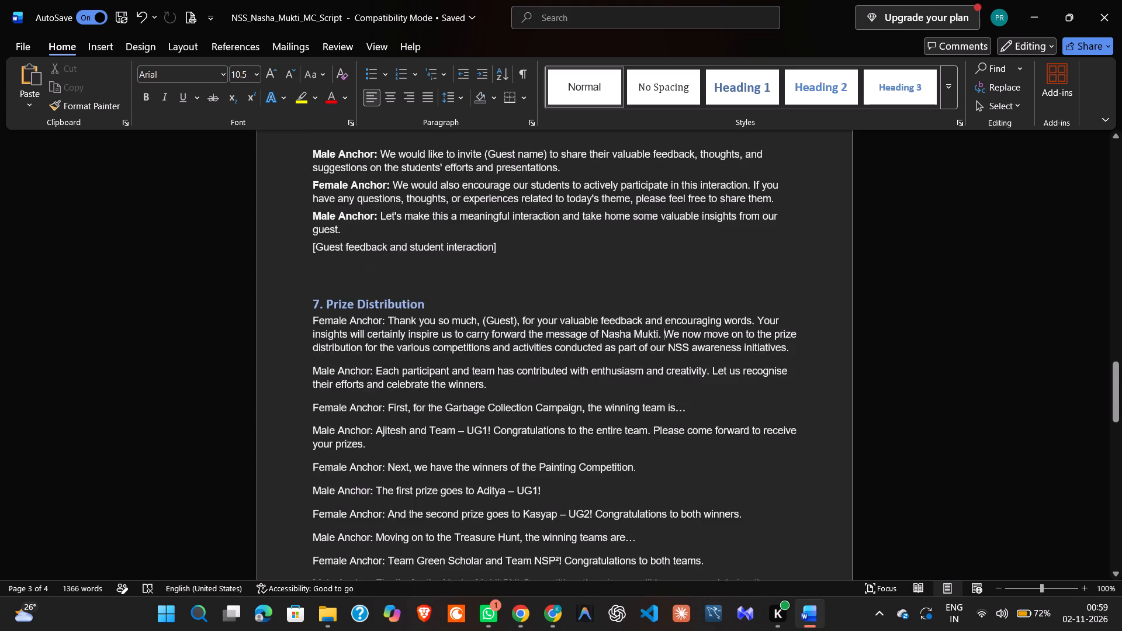
scroll(594, 434, "right", 1)
scroll(594, 434, "down", 1)
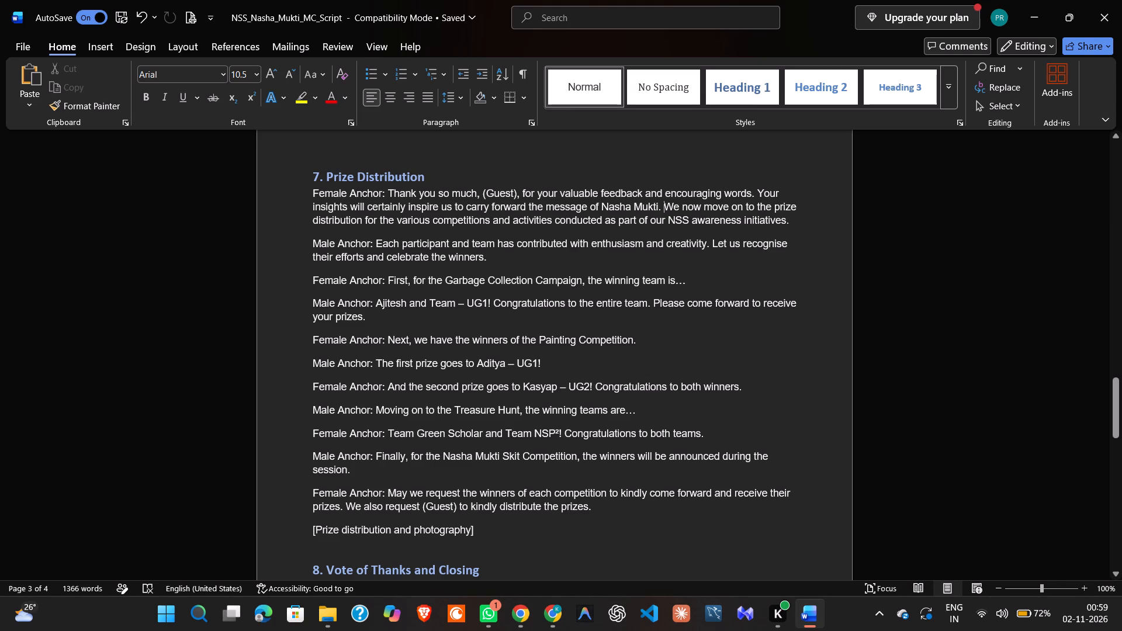
scroll(594, 434, "down", 1)
scroll(594, 434, "right", 1)
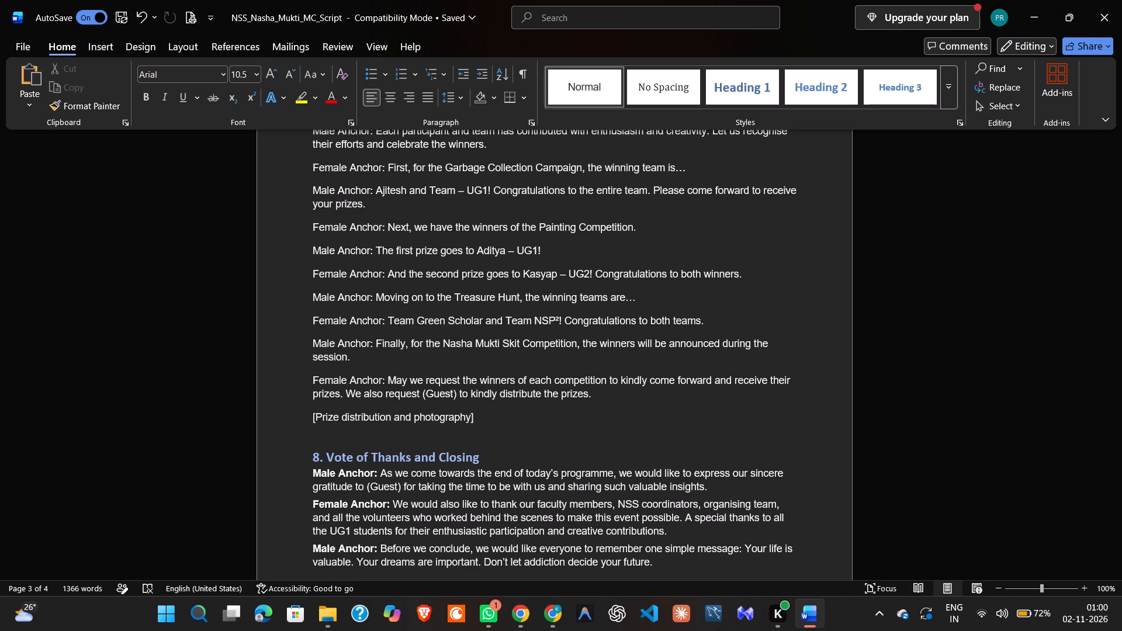
left_click(386, 227)
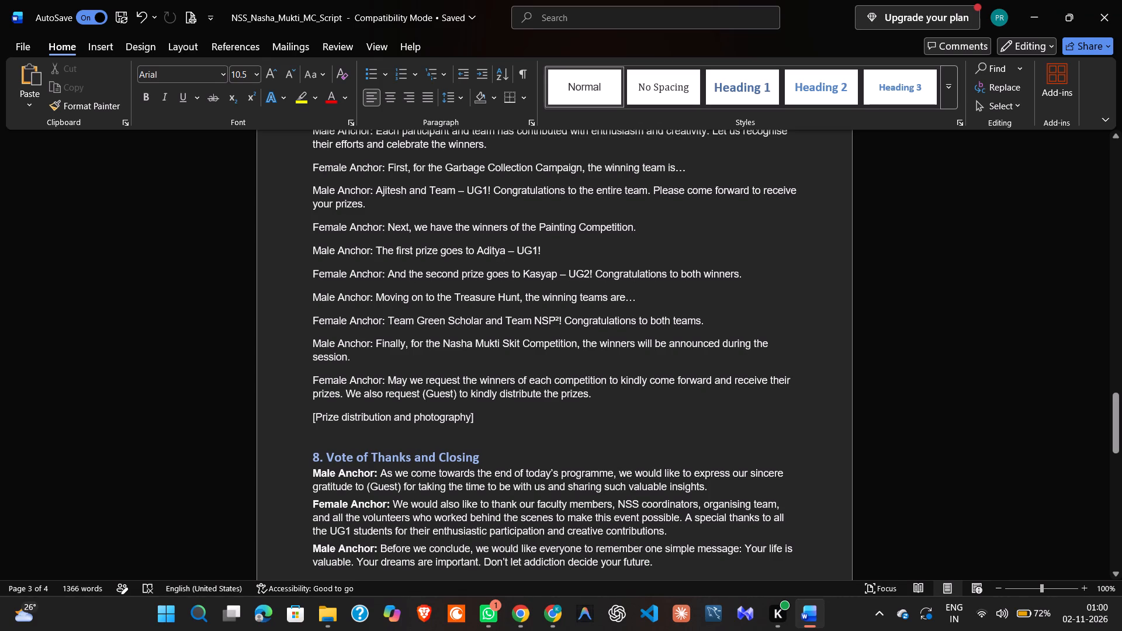
left_click(373, 190)
Move the sentence "We now move on to the prize distribution… initiatives." to the start of the following Male Anchor line, before "Each participant".
scroll(373, 190, "up", 1)
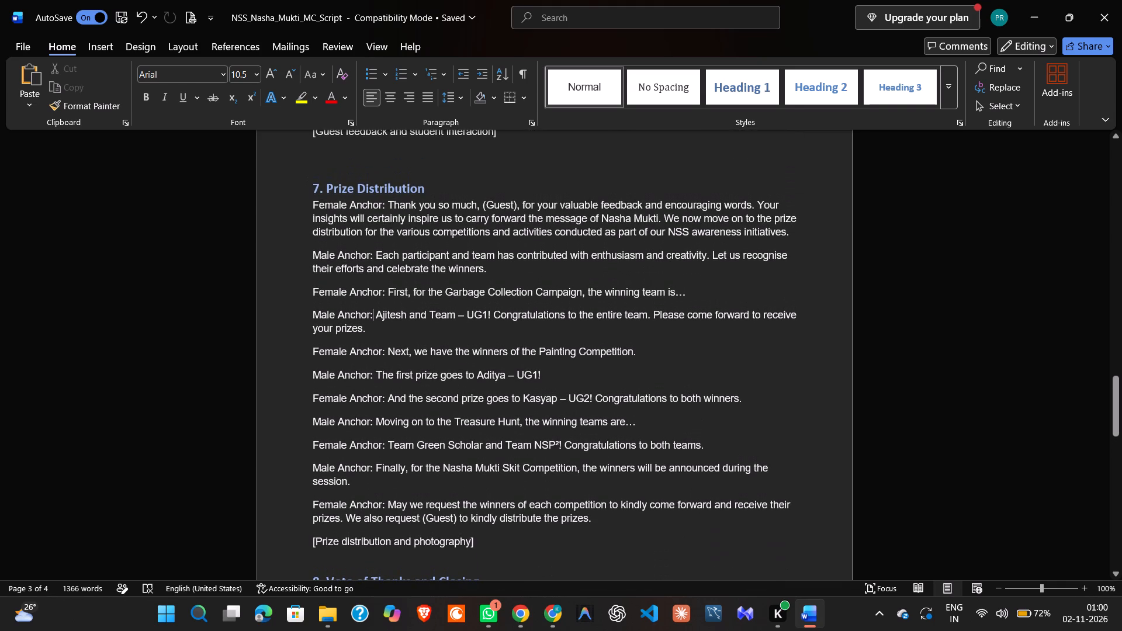
left_click_drag(663, 217, 683, 231)
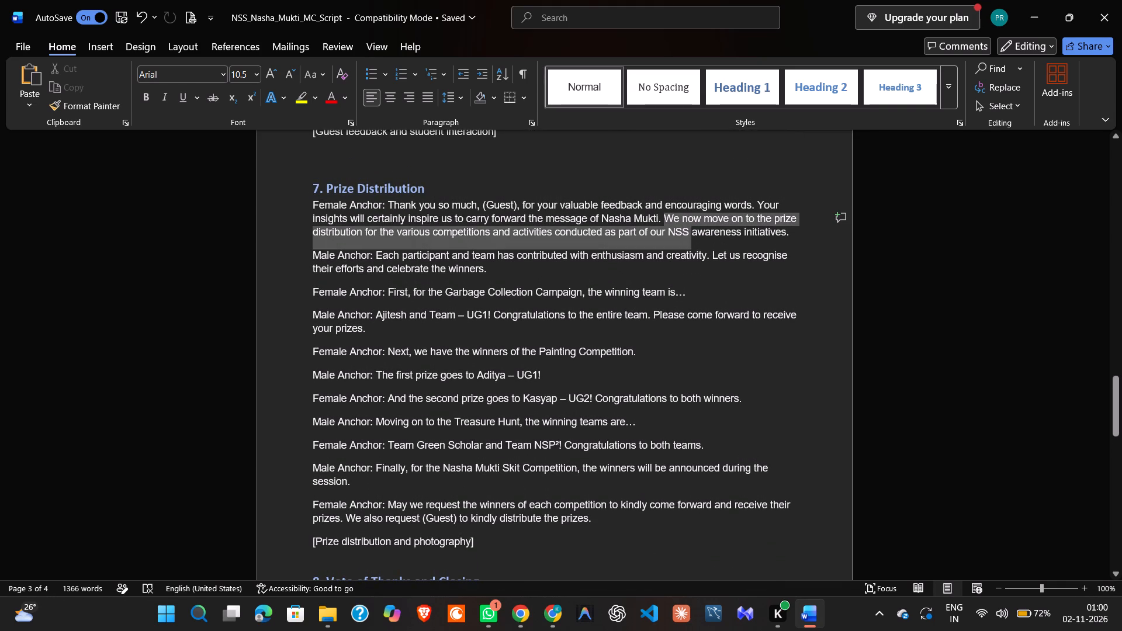
left_click_drag(683, 231, 795, 234)
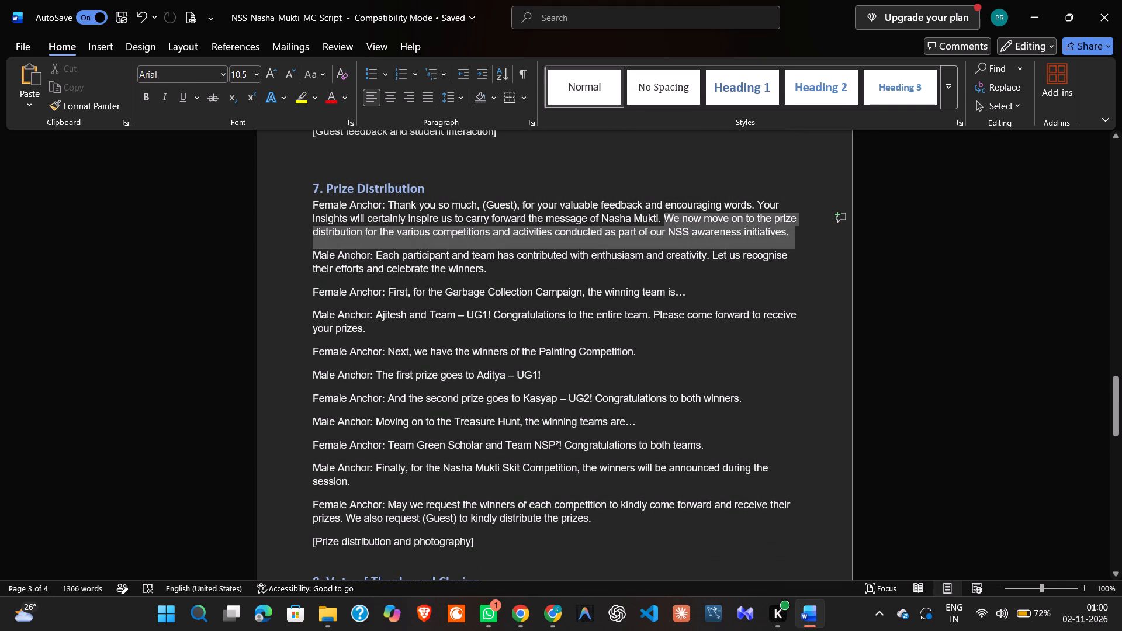
left_click_drag(795, 234, 789, 235)
key("ctrl+c")
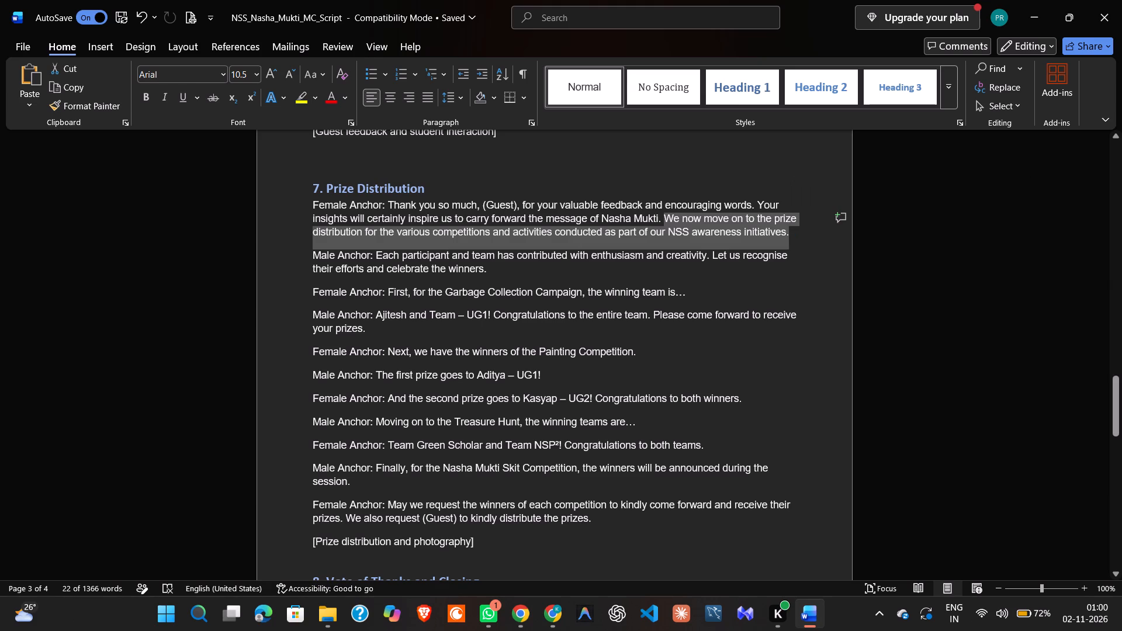
left_click(373, 251)
key("space")
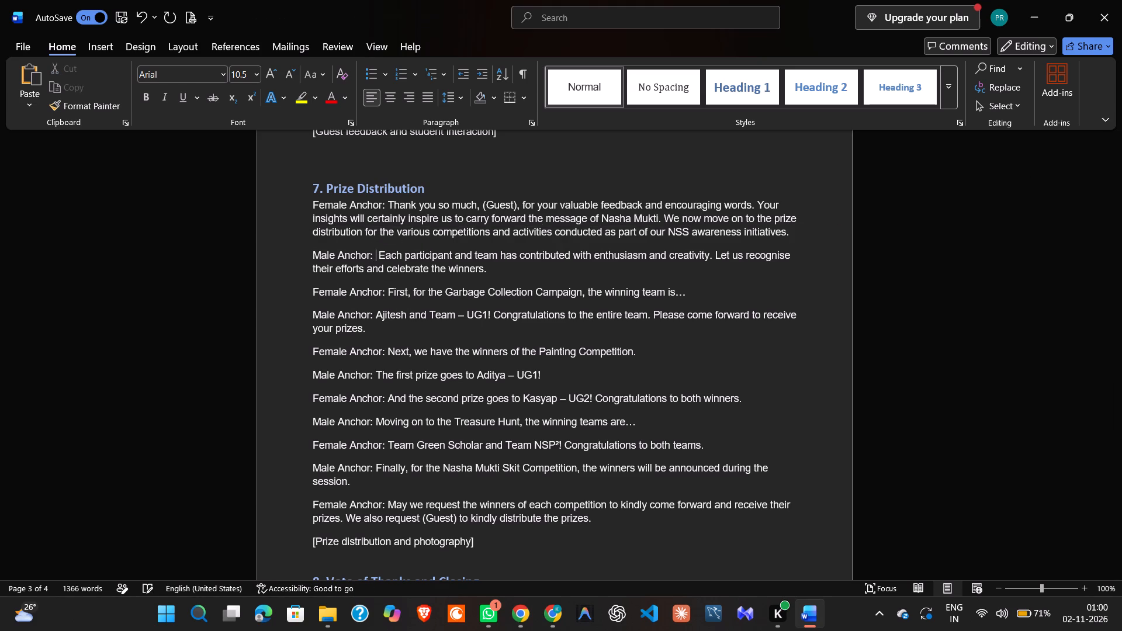
key("ctrl+v")
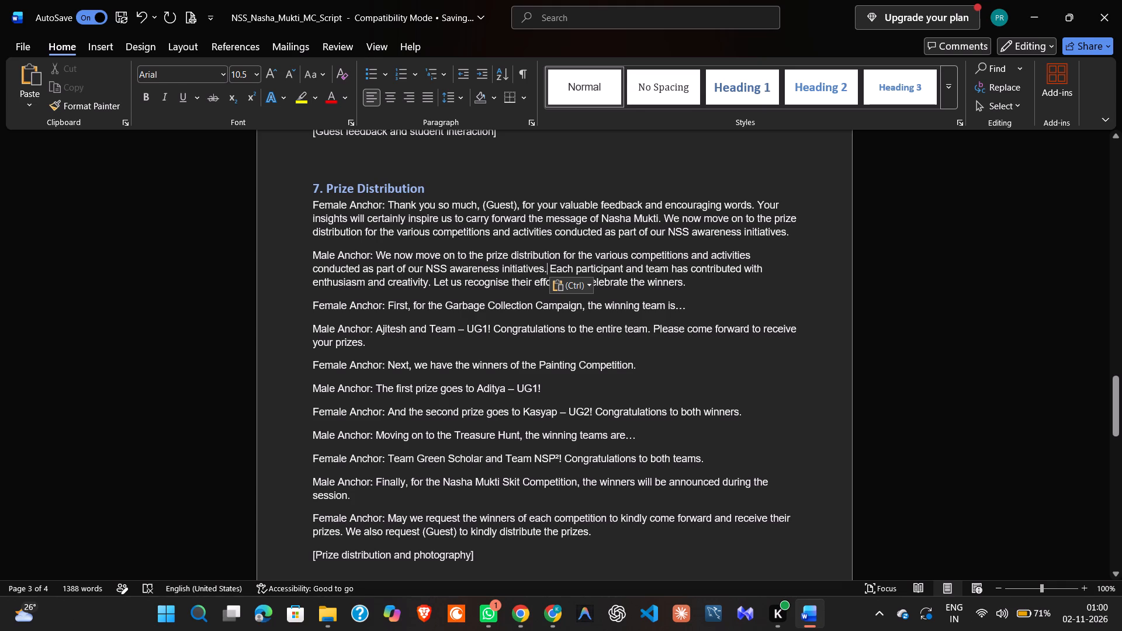
left_click_drag(663, 219, 665, 219)
left_click_drag(665, 219, 789, 240)
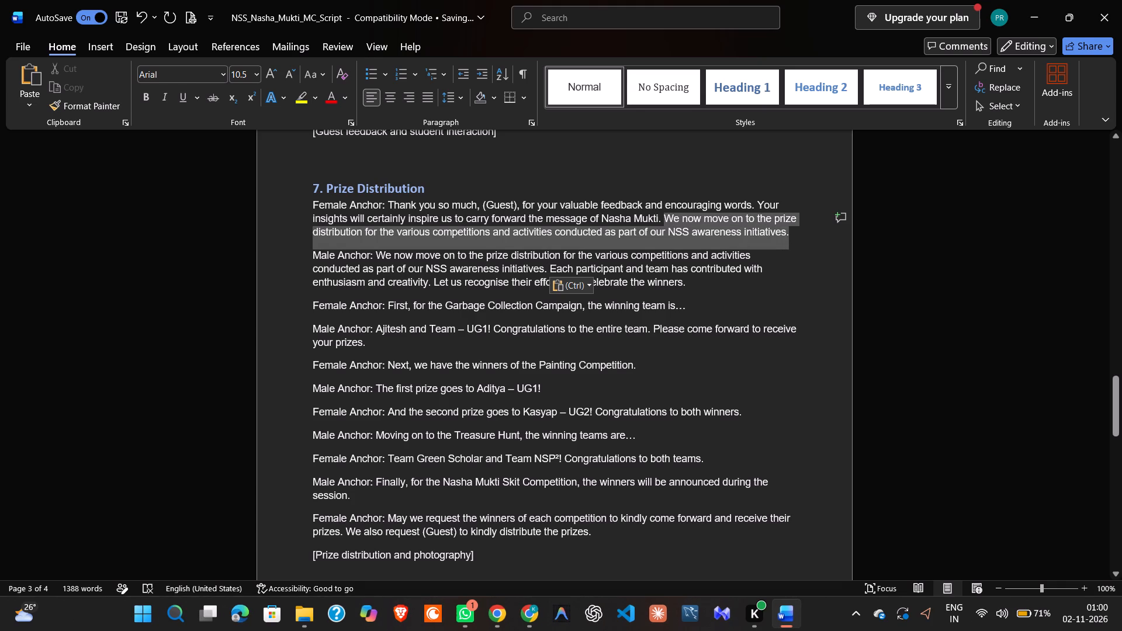
left_click_drag(789, 240, 789, 239)
key("BackSpace")
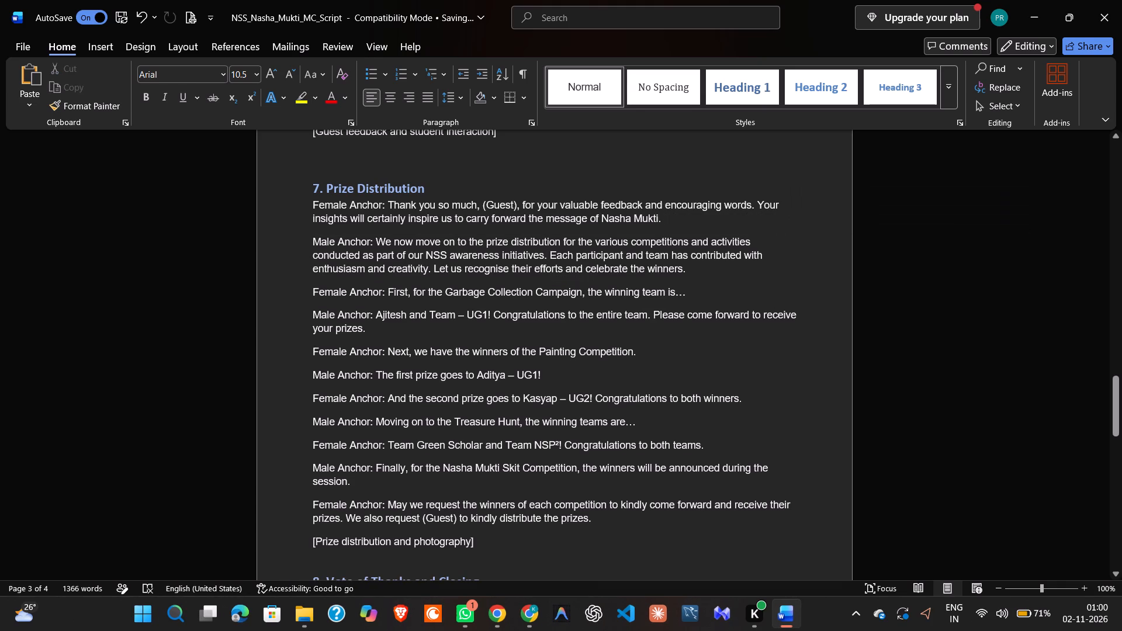
Delete the "Male Anchor:" label from the Garbage Collection Campaign winner line.
left_click_drag(375, 315, 318, 313)
key("BackSpace")
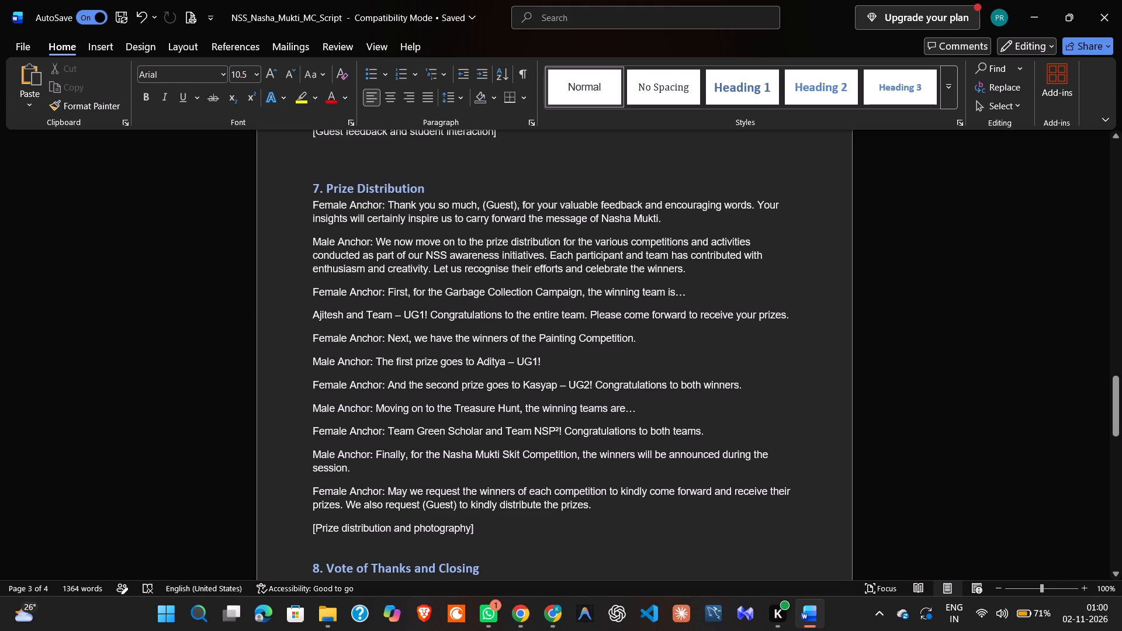
Move "Next, we have the winners of the Painting Competition." into the Male Anchor line before "The first prize goes to", removing the original Female Anchor line.
left_click_drag(386, 338, 636, 344)
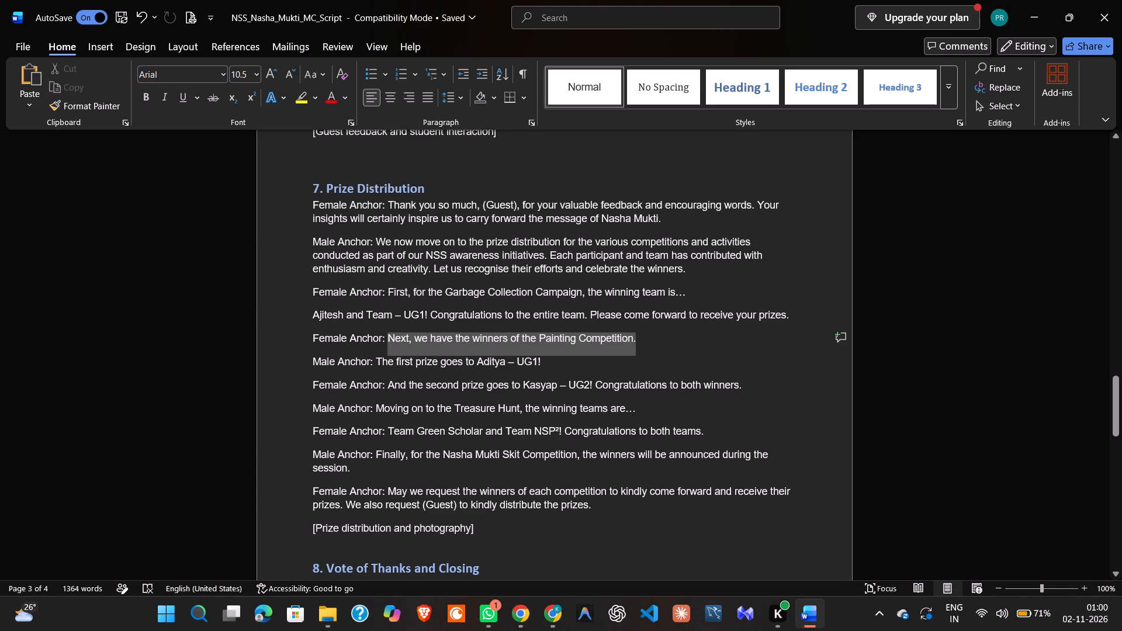
left_click_drag(636, 344, 636, 343)
key("ctrl+c")
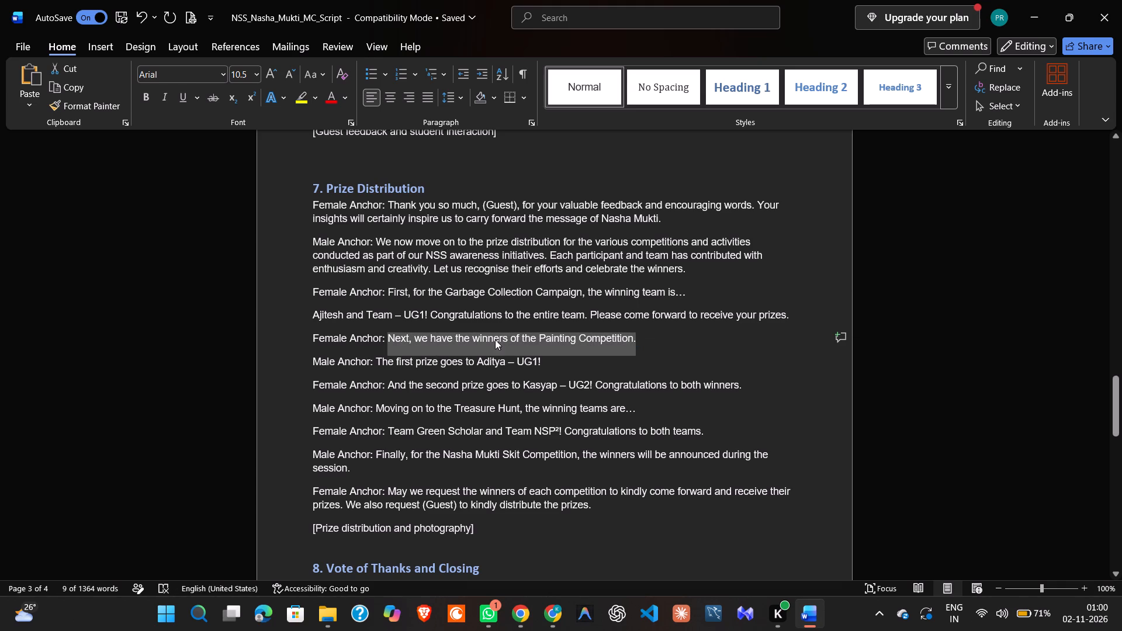
left_click(373, 362)
key("space")
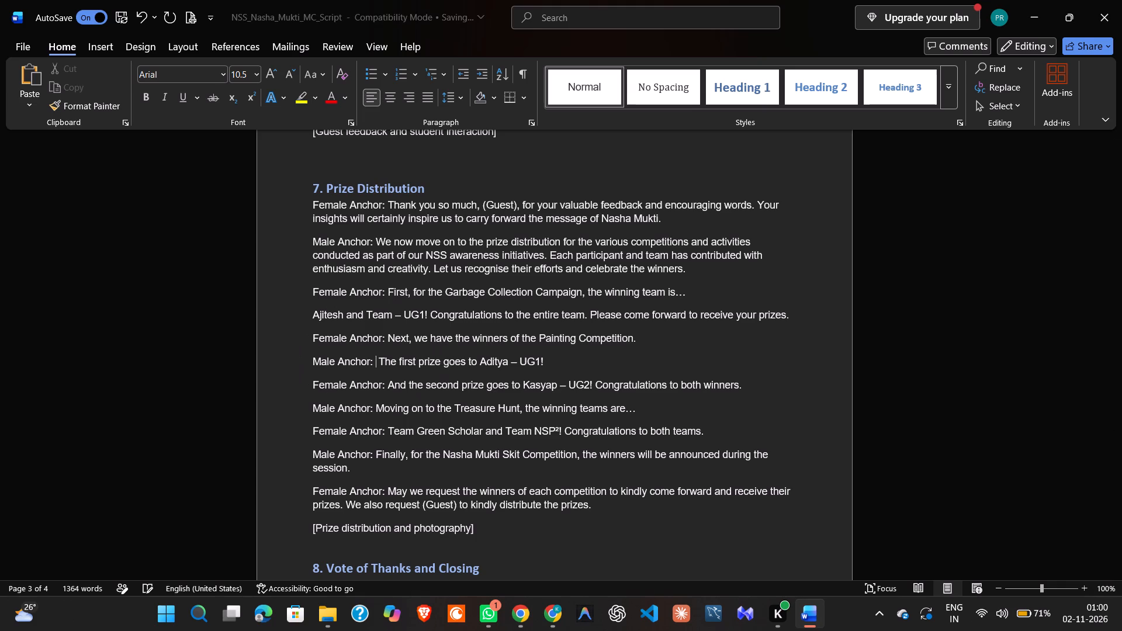
key("ctrl+v")
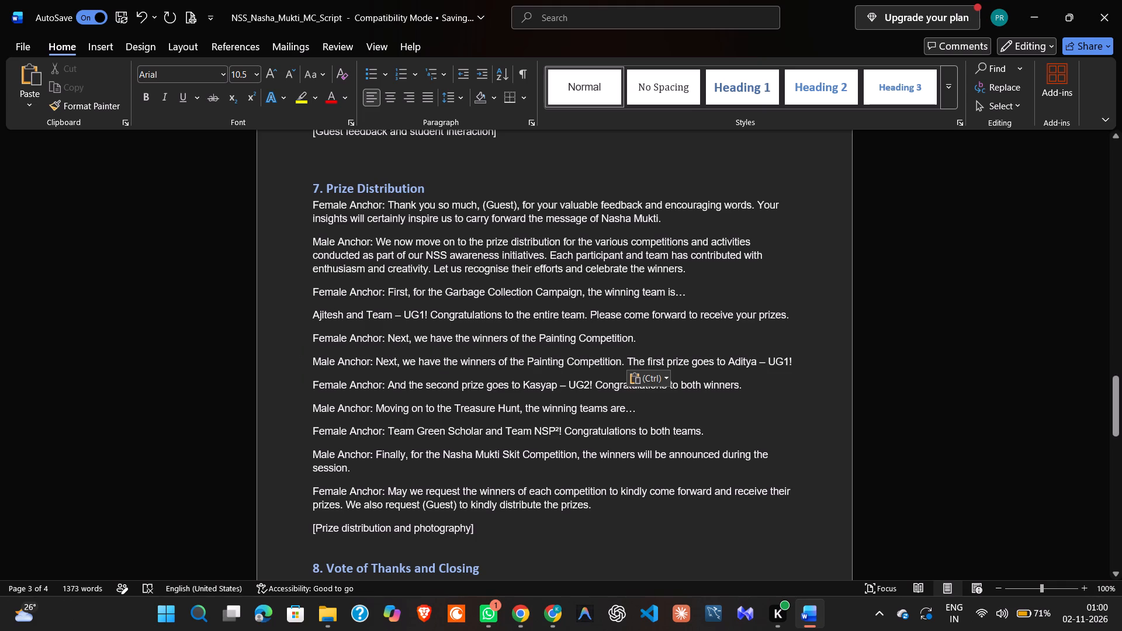
left_click(458, 382)
left_click_drag(636, 337, 313, 336)
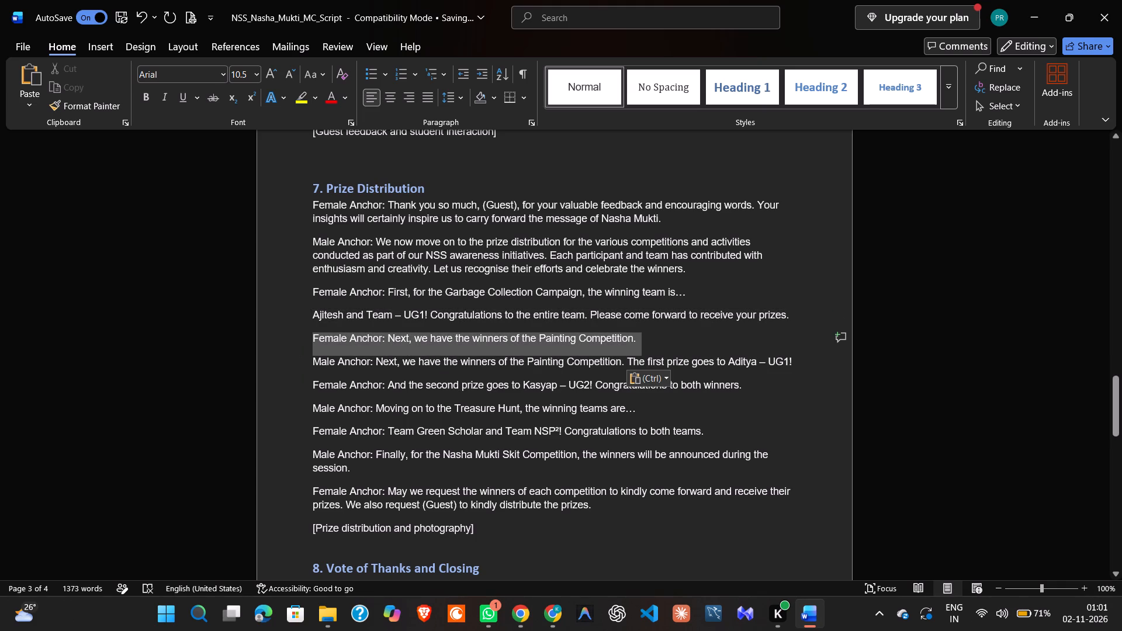
left_click_drag(313, 336, 311, 336)
key("BackSpace")
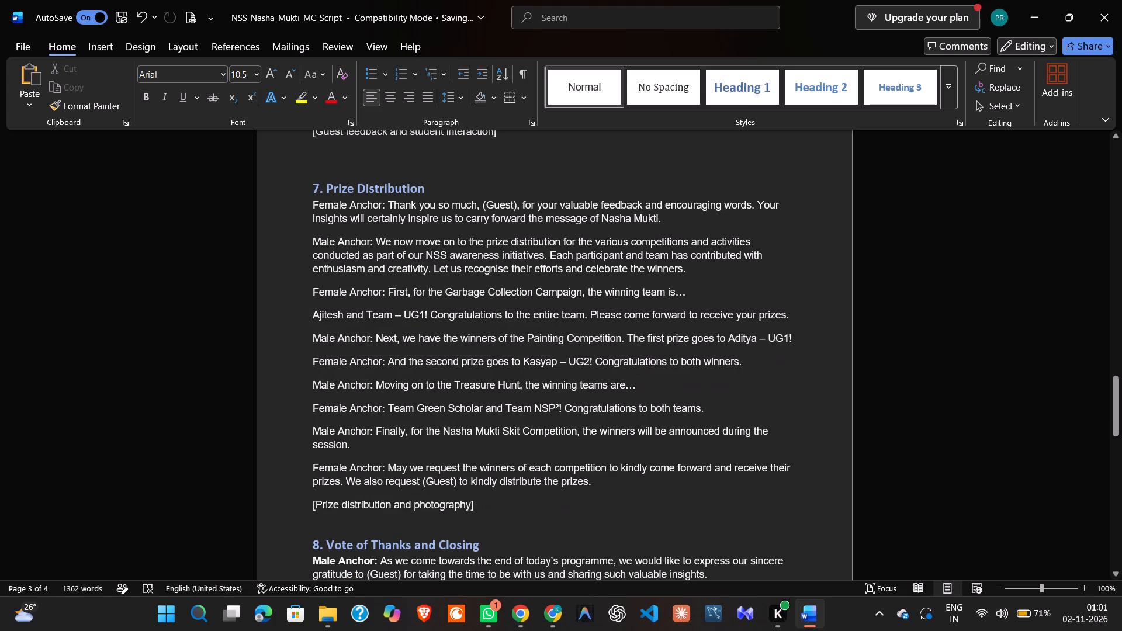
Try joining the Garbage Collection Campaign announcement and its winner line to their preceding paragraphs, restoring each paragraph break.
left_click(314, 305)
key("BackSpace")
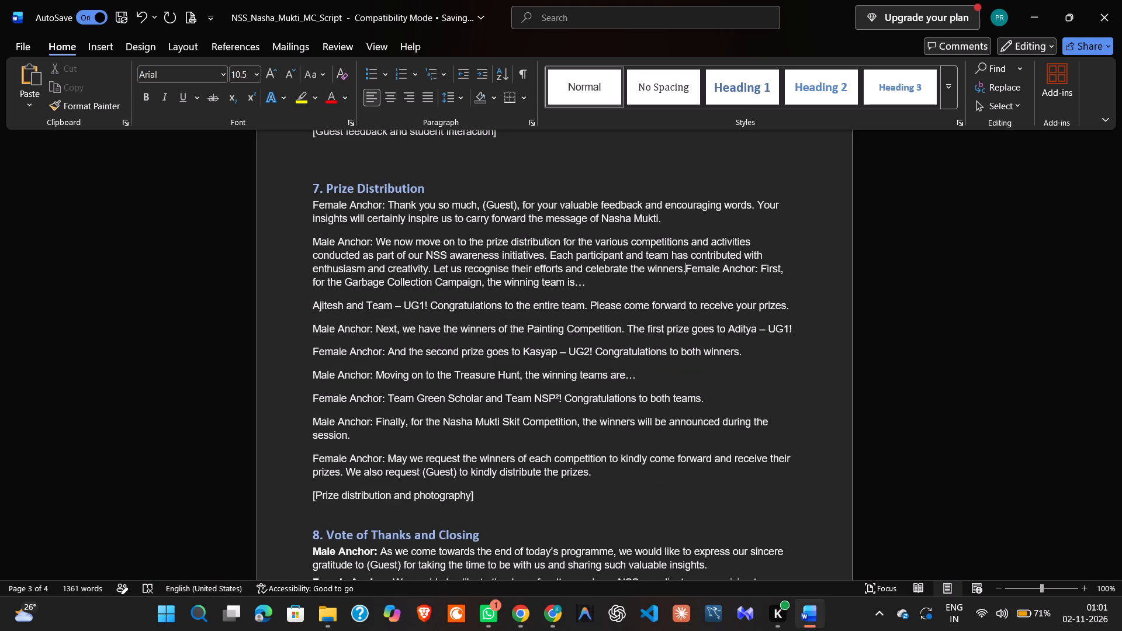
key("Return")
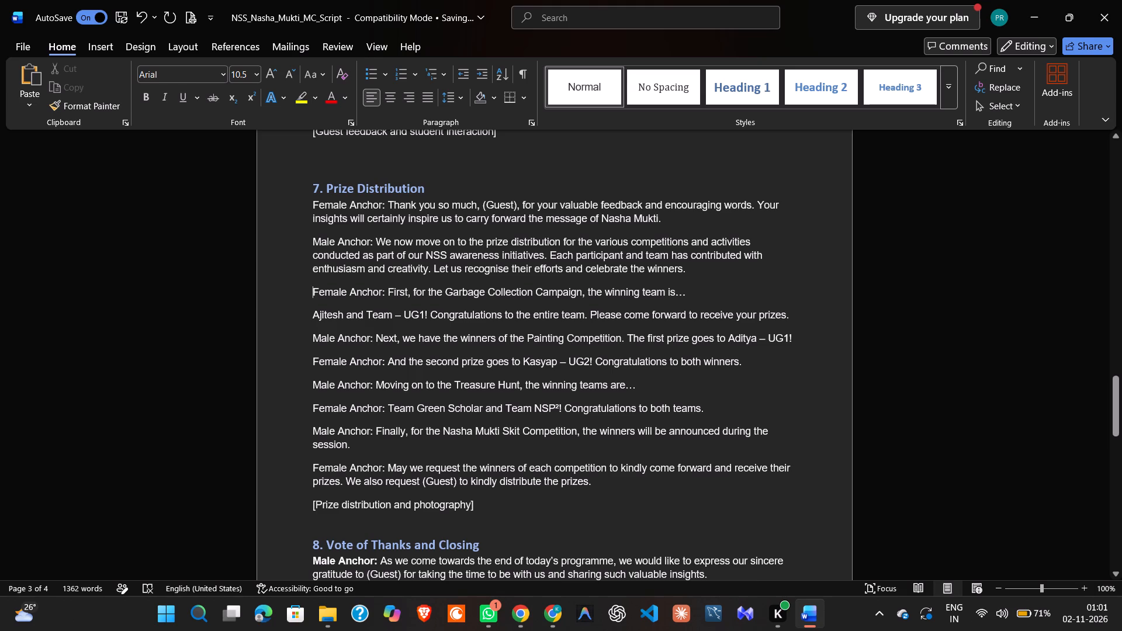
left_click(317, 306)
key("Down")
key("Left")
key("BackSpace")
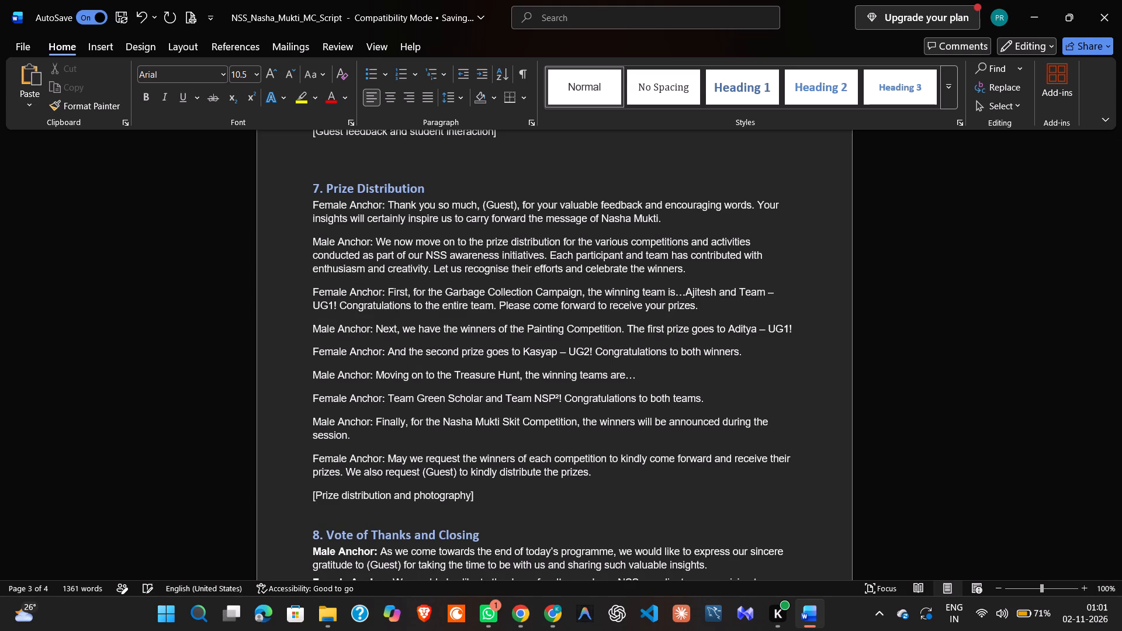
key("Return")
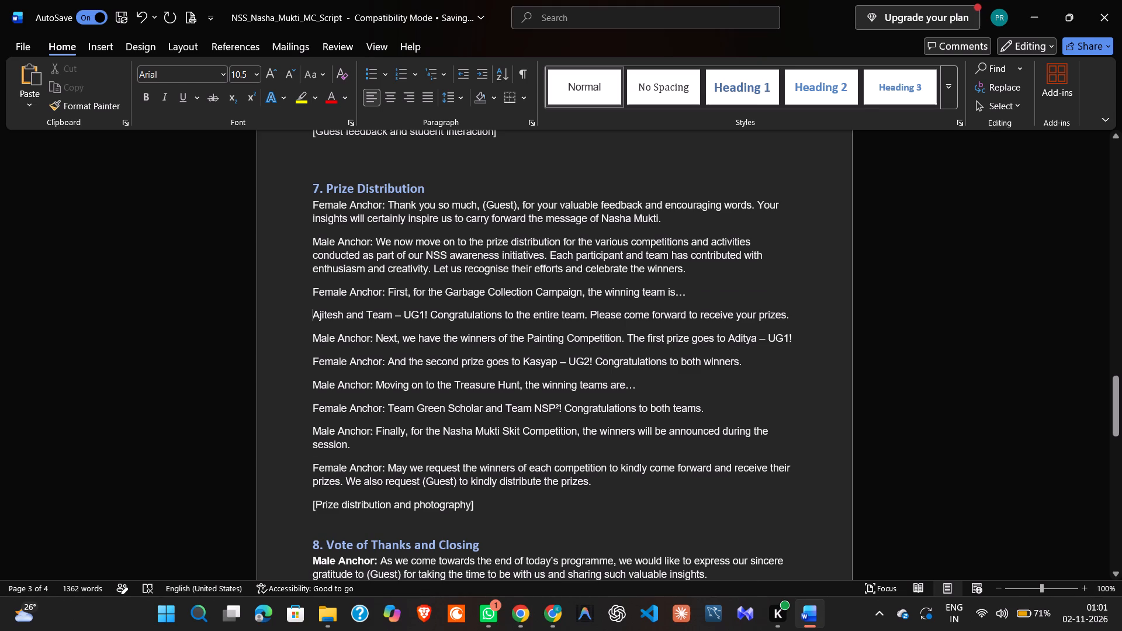
Bold the anchor labels in the Prize Distribution section from the opening thank-you line through the Painting Competition second prize line.
left_click_drag(383, 204, 323, 201)
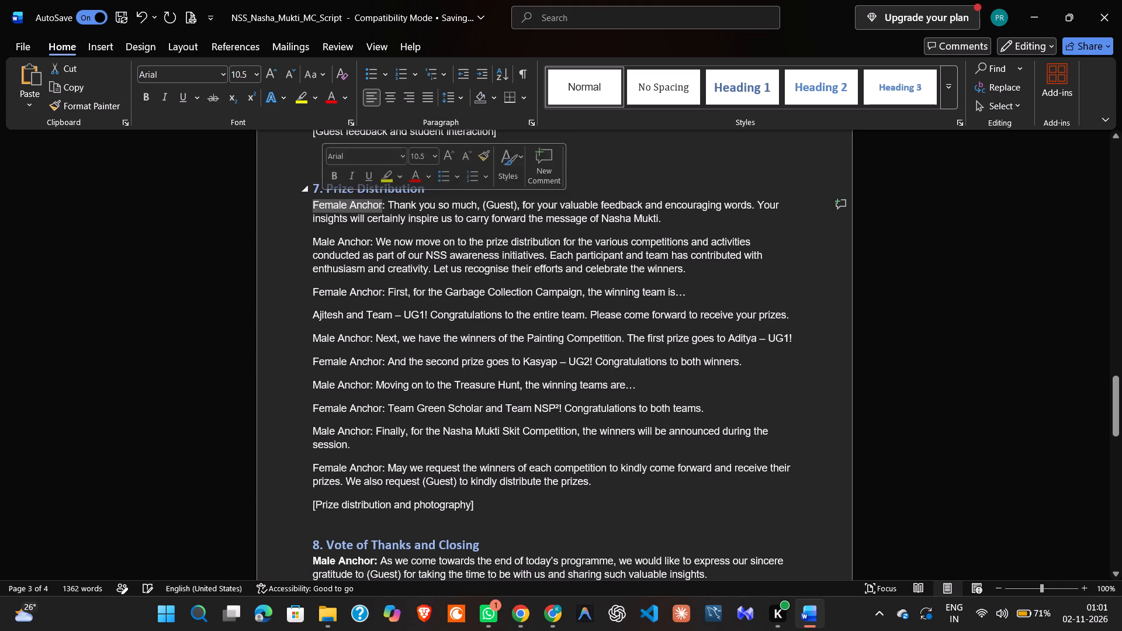
left_click(148, 98)
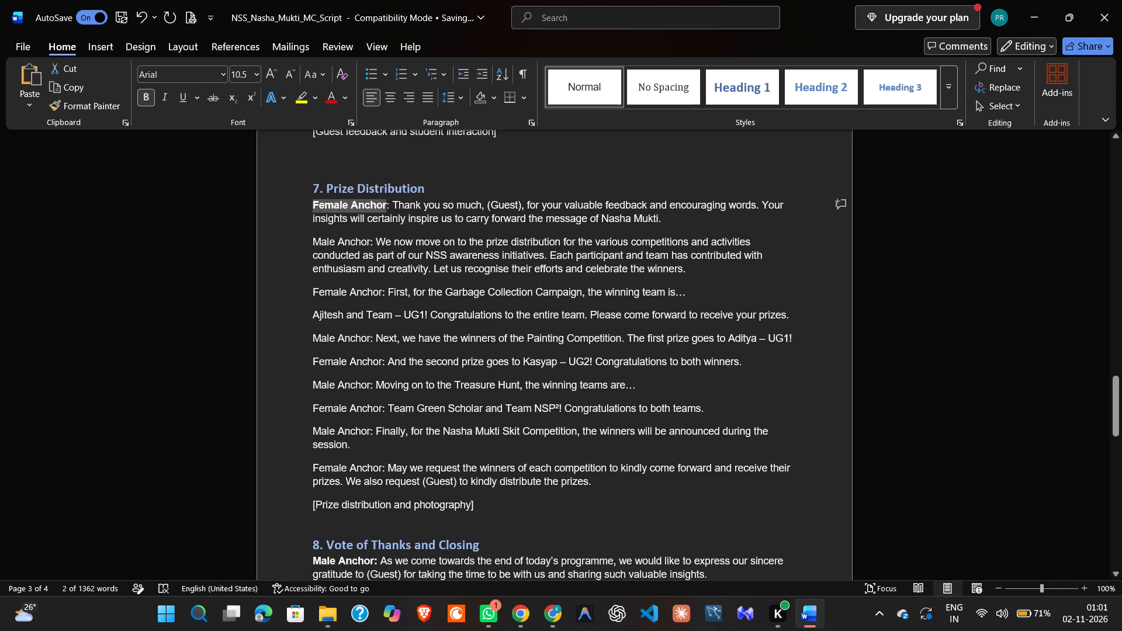
left_click_drag(371, 241, 318, 241)
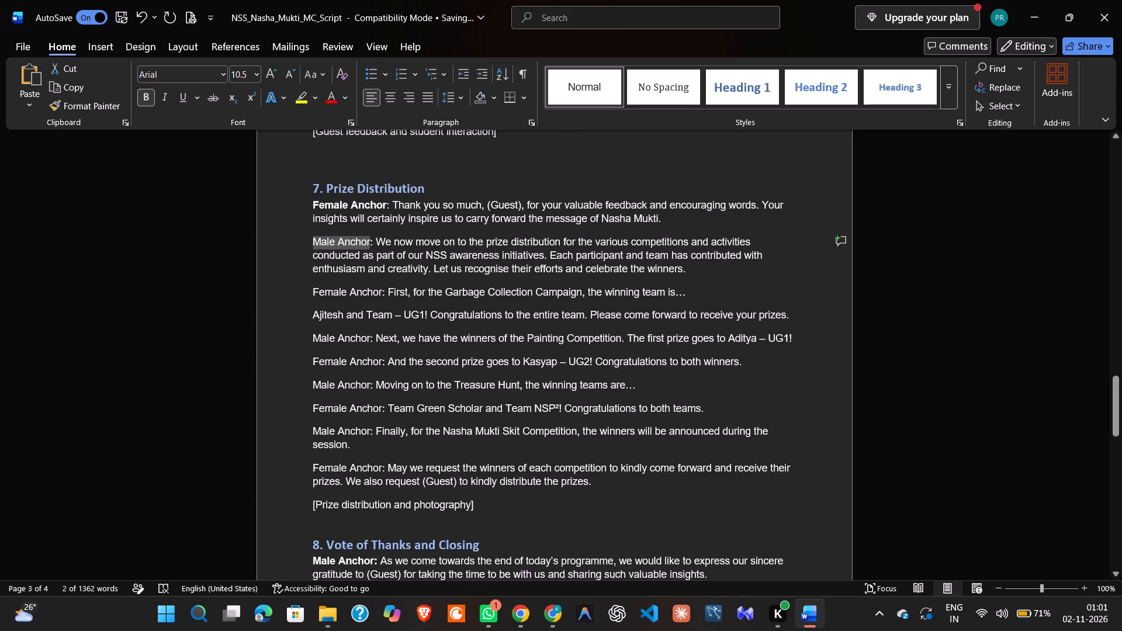
left_click(147, 98)
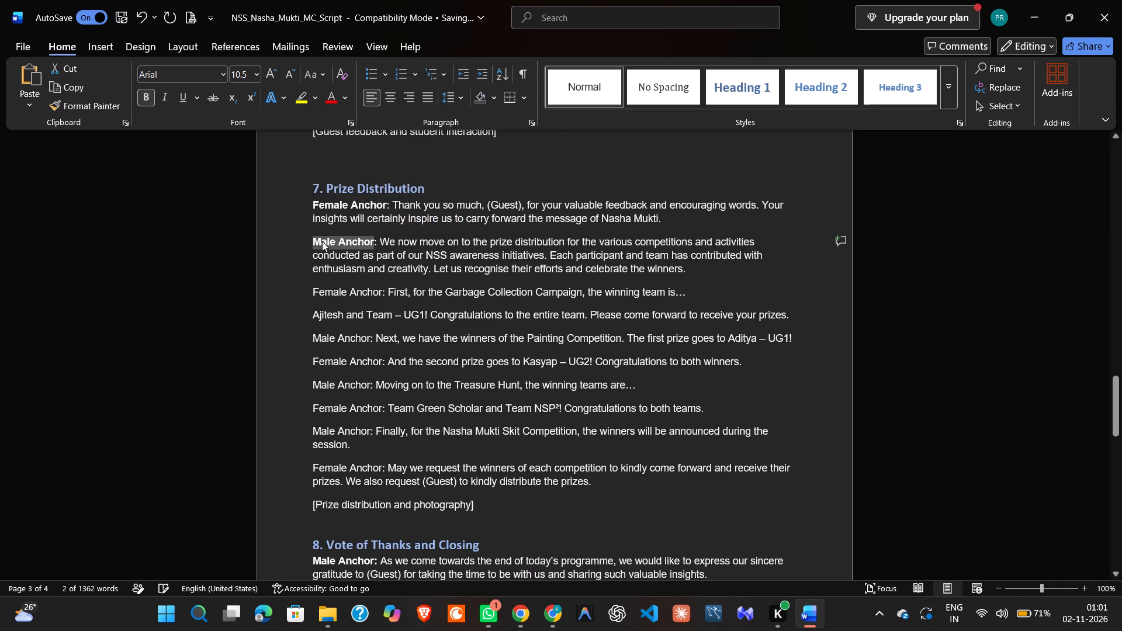
left_click_drag(386, 293, 330, 287)
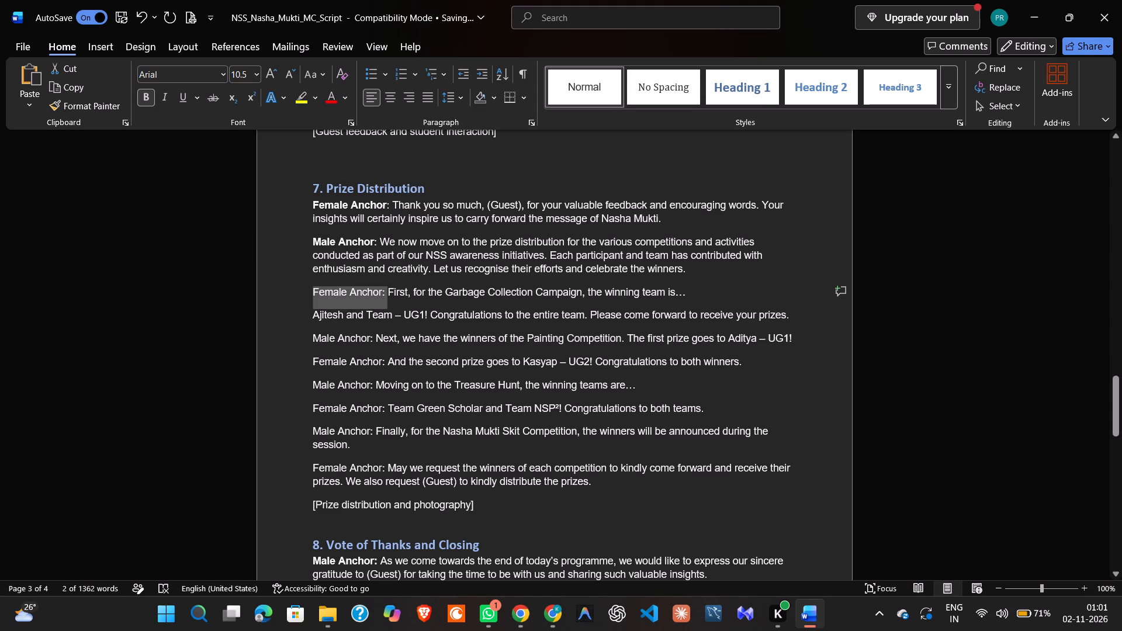
left_click_drag(330, 287, 323, 287)
left_click(144, 99)
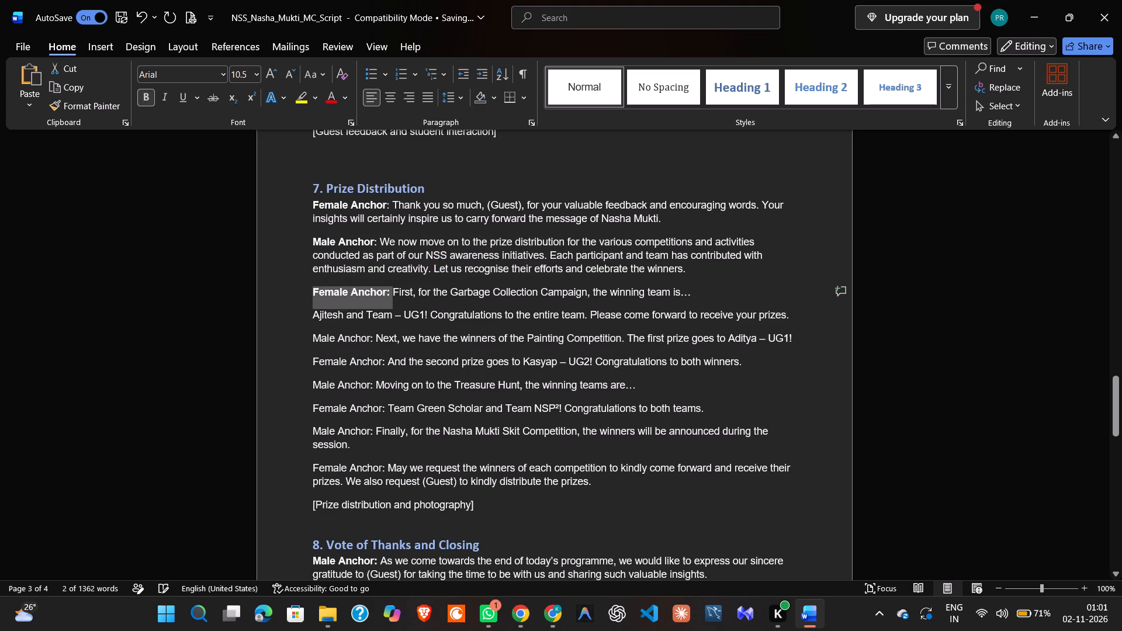
left_click_drag(372, 339, 315, 337)
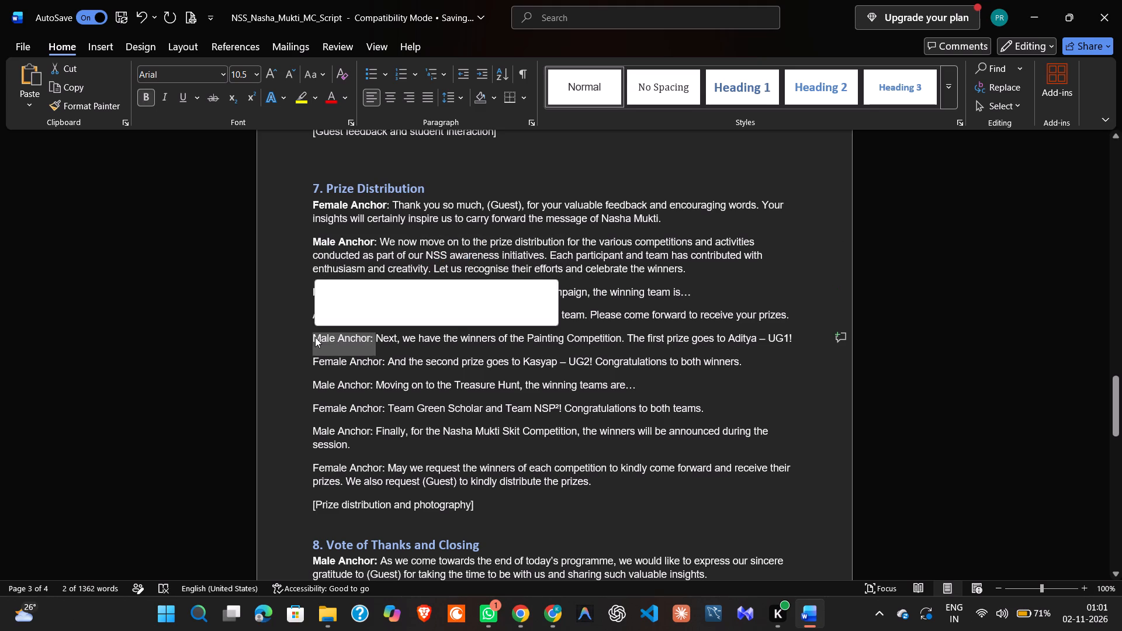
left_click(146, 98)
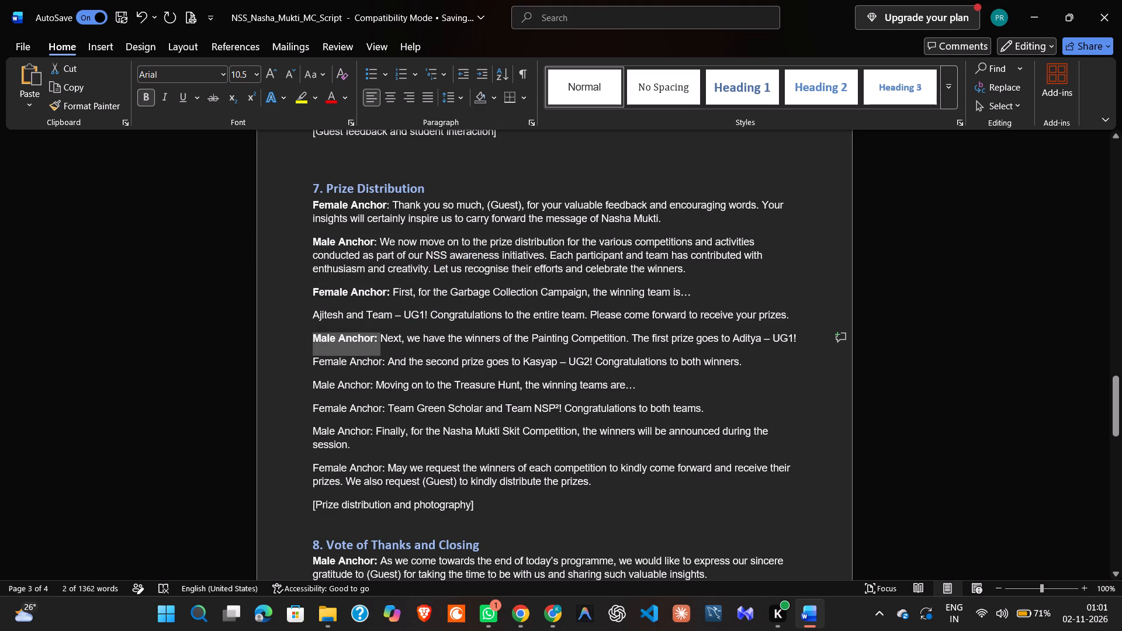
left_click_drag(382, 362, 352, 361)
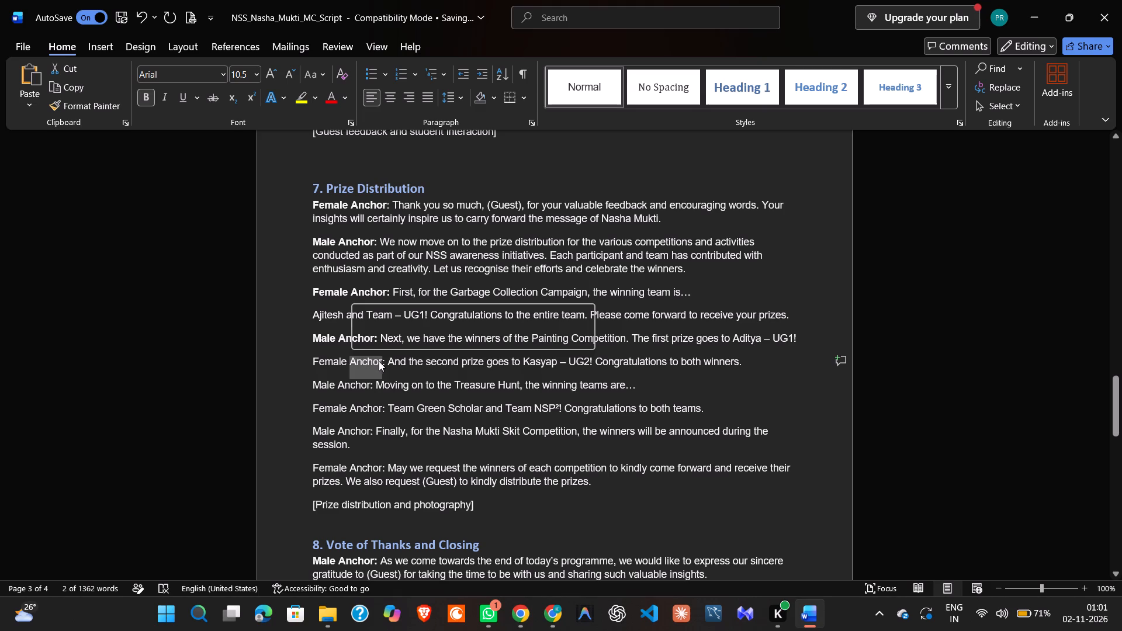
left_click(384, 361)
left_click_drag(384, 361, 328, 358)
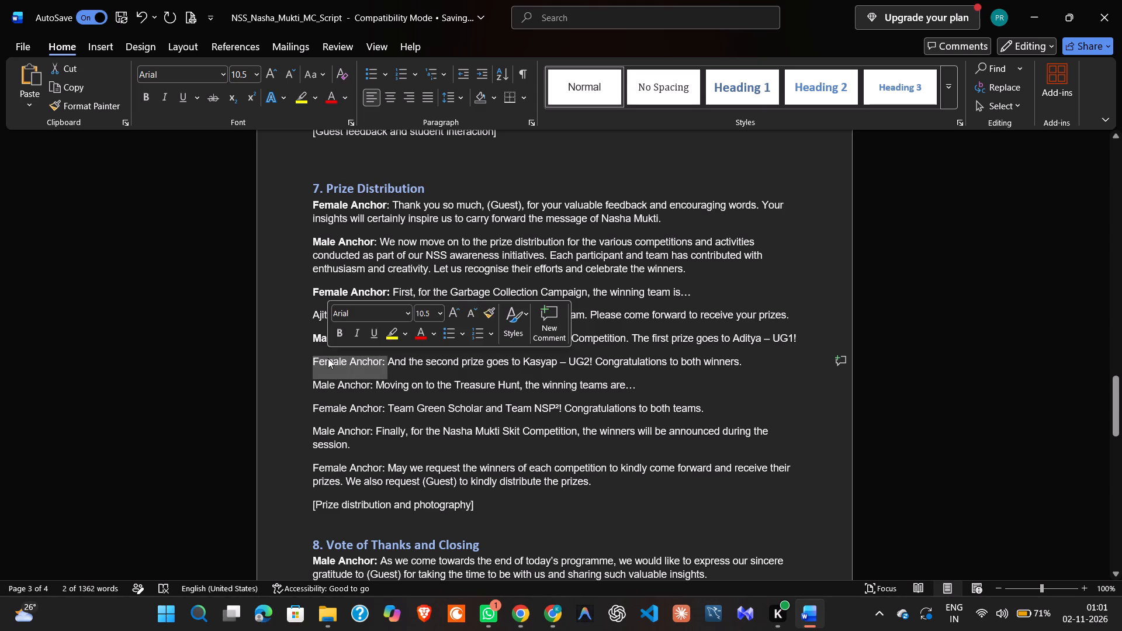
left_click(150, 97)
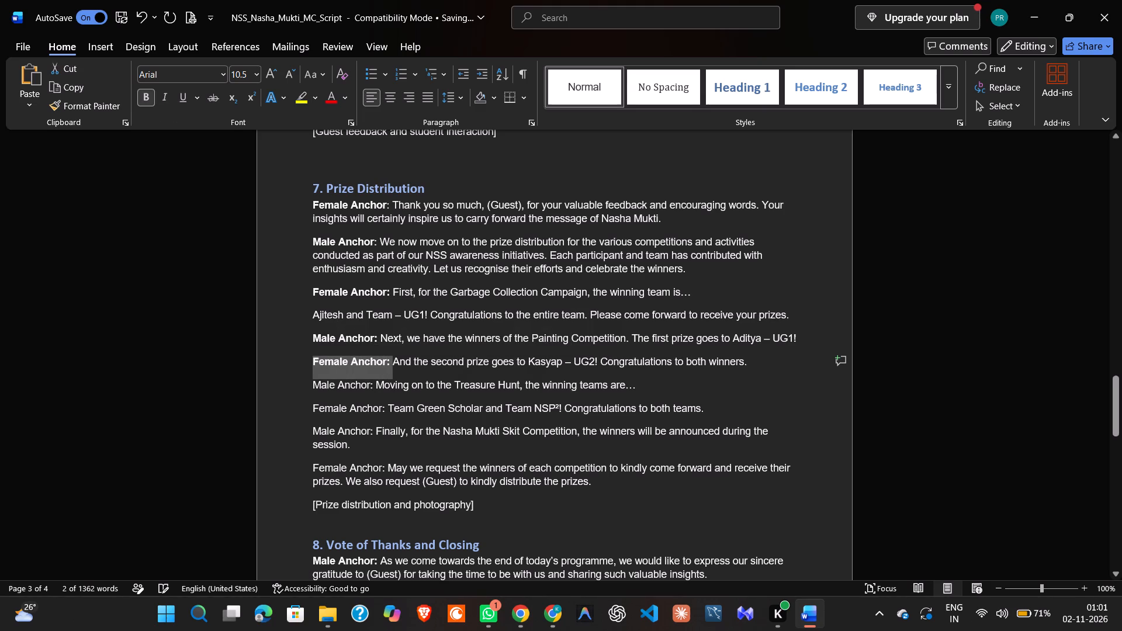
Bold the remaining Prize Distribution anchor labels, from the Treasure Hunt announcement through the "May we request the winners" line.
left_click_drag(372, 389, 347, 384)
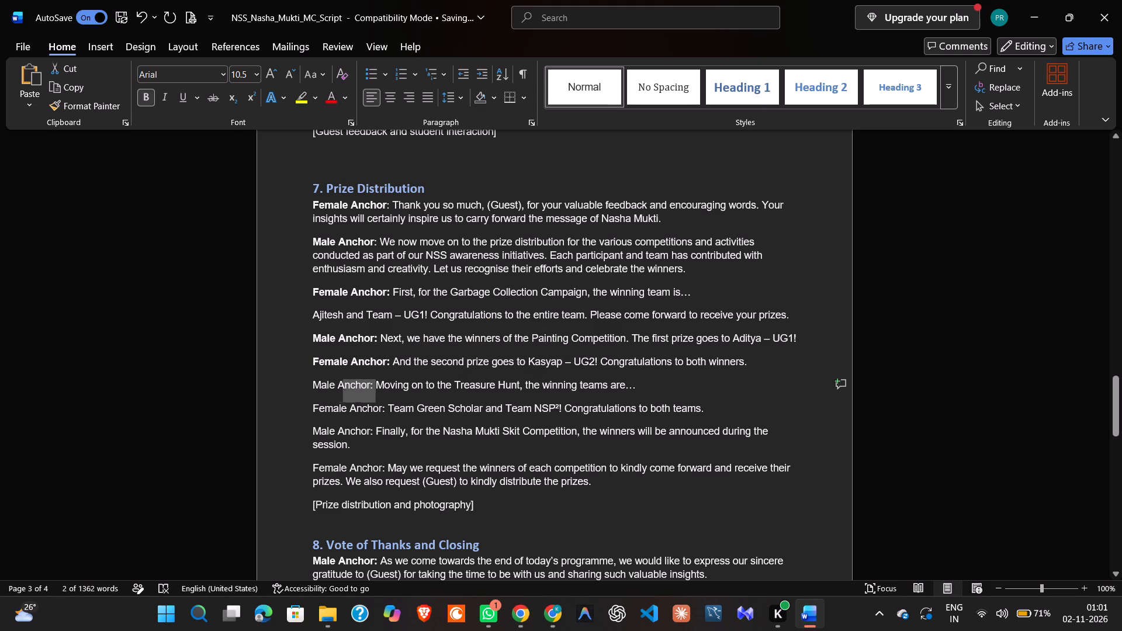
left_click_drag(347, 384, 321, 383)
left_click(148, 95)
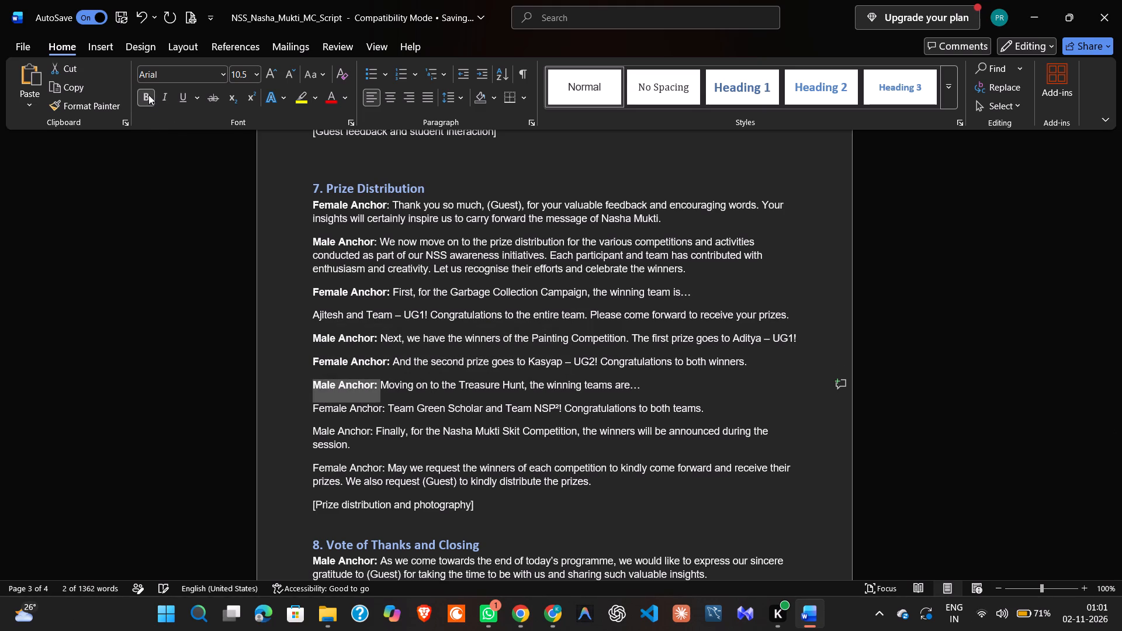
left_click_drag(386, 409, 314, 404)
left_click_drag(143, 88, 143, 95)
left_click(143, 95)
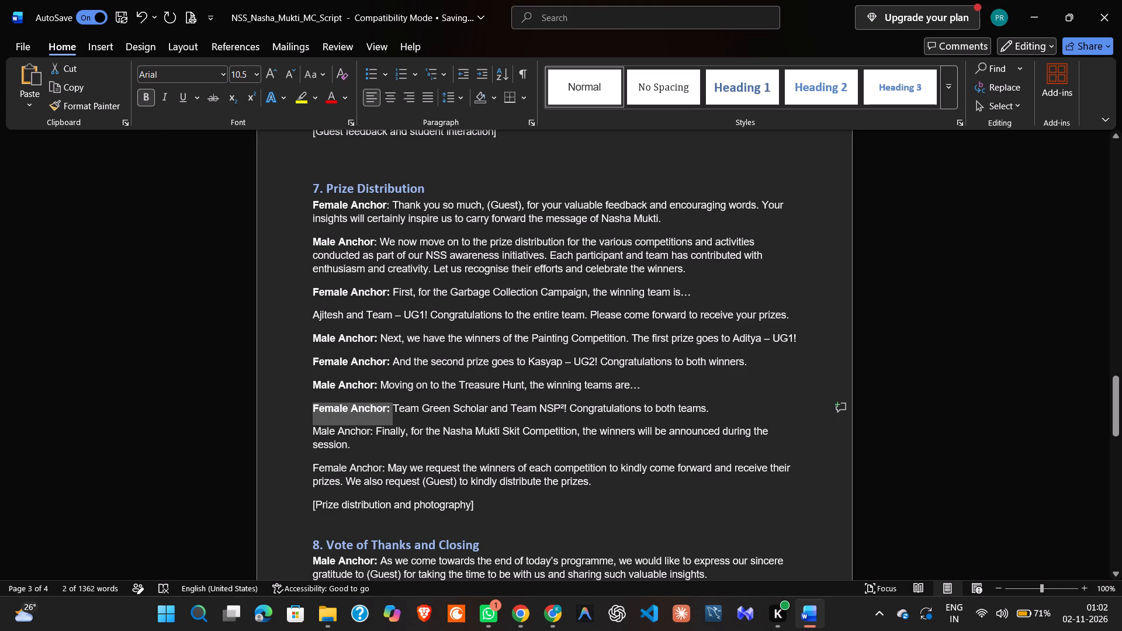
left_click_drag(373, 432, 316, 434)
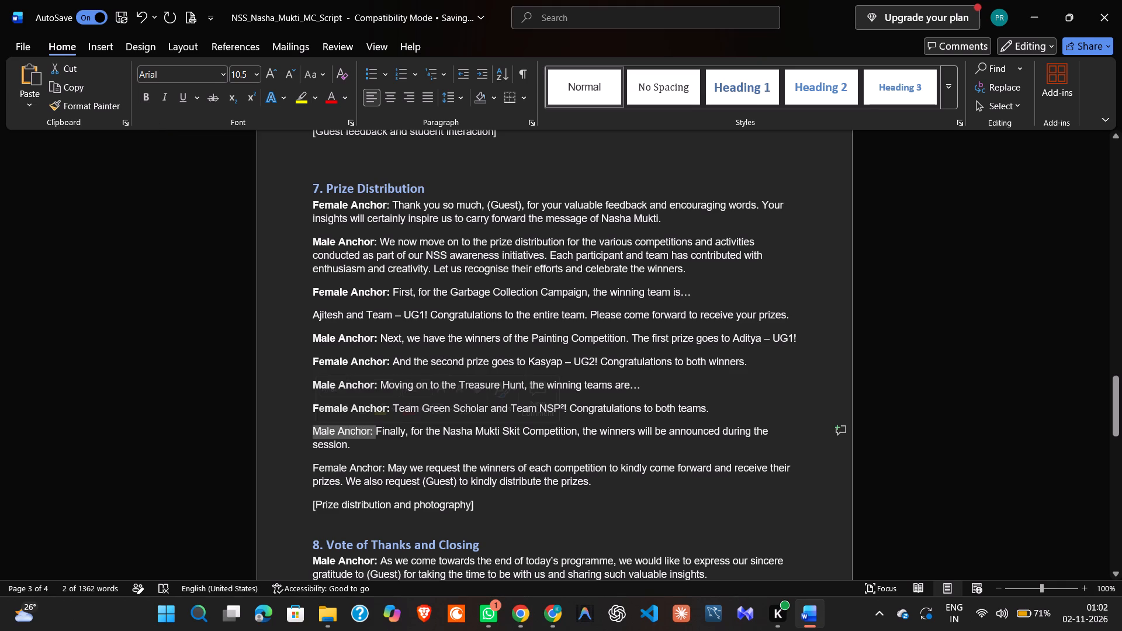
left_click(145, 94)
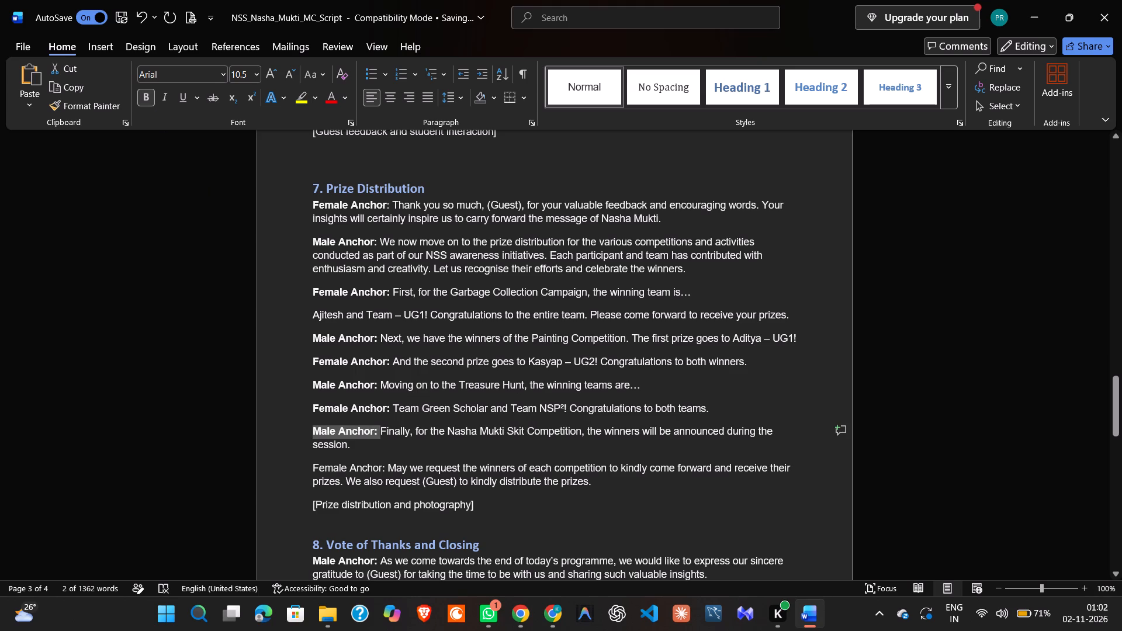
left_click_drag(384, 467, 326, 467)
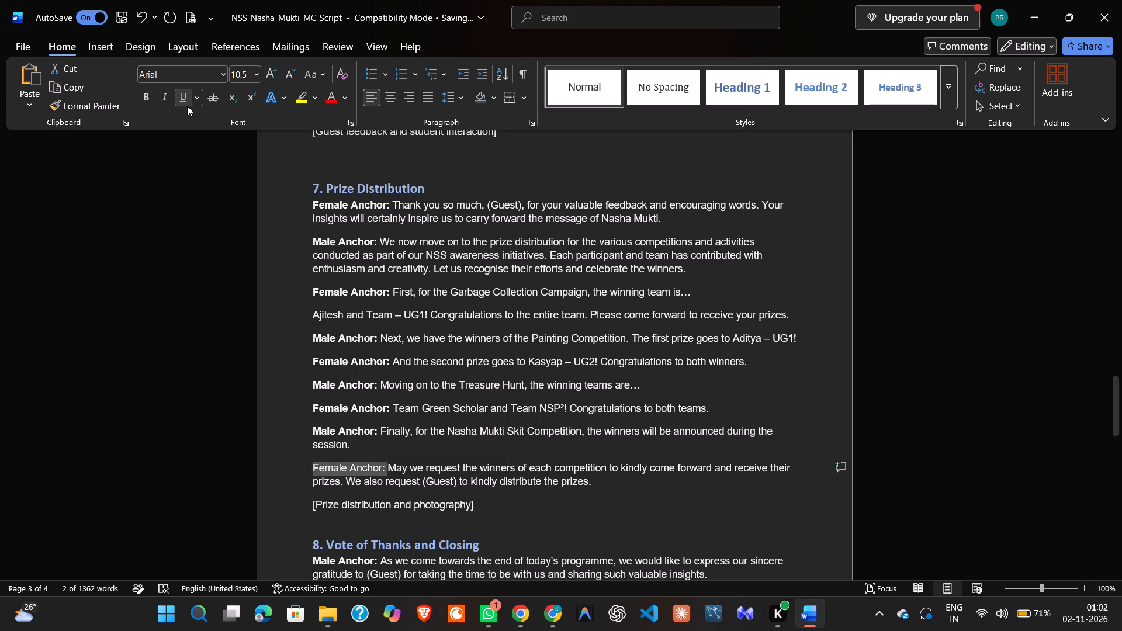
left_click(148, 97)
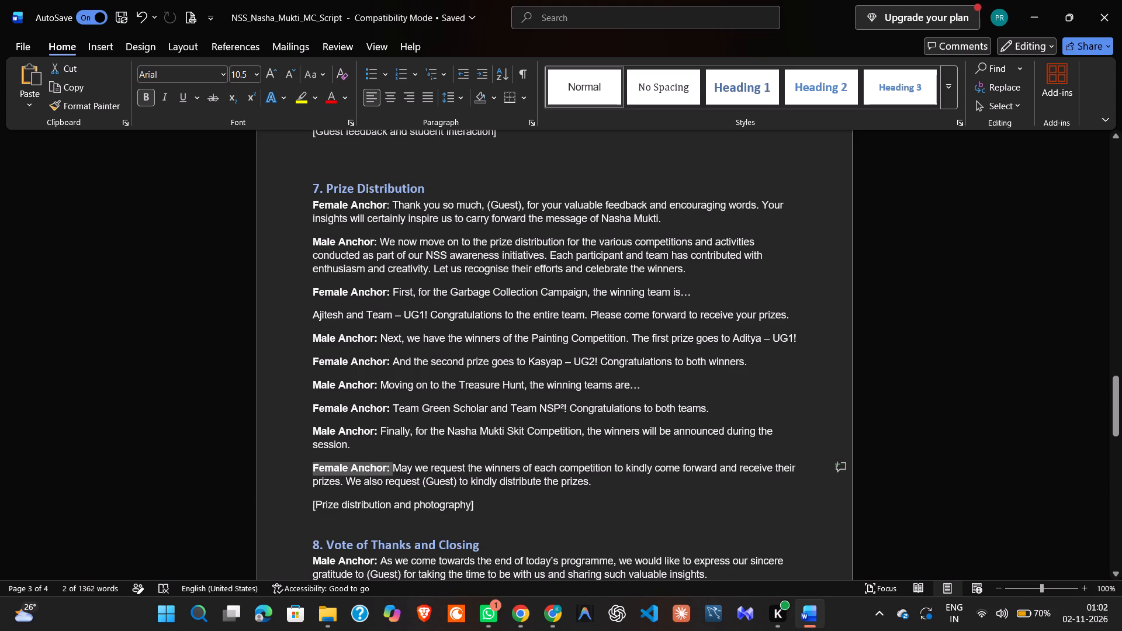
Change the "(Guest)" placeholder to "(Guest name)" in the Female Anchor's thank-you line under Prize Distribution.
left_click(518, 205)
key("space")
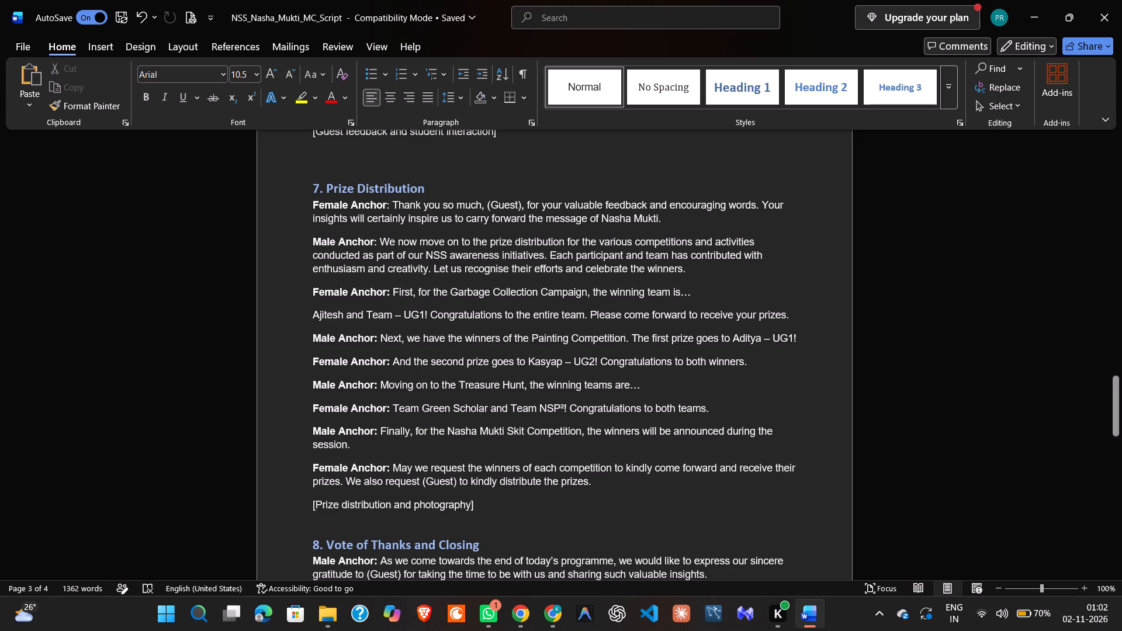
type("anme")
key("BackSpace")
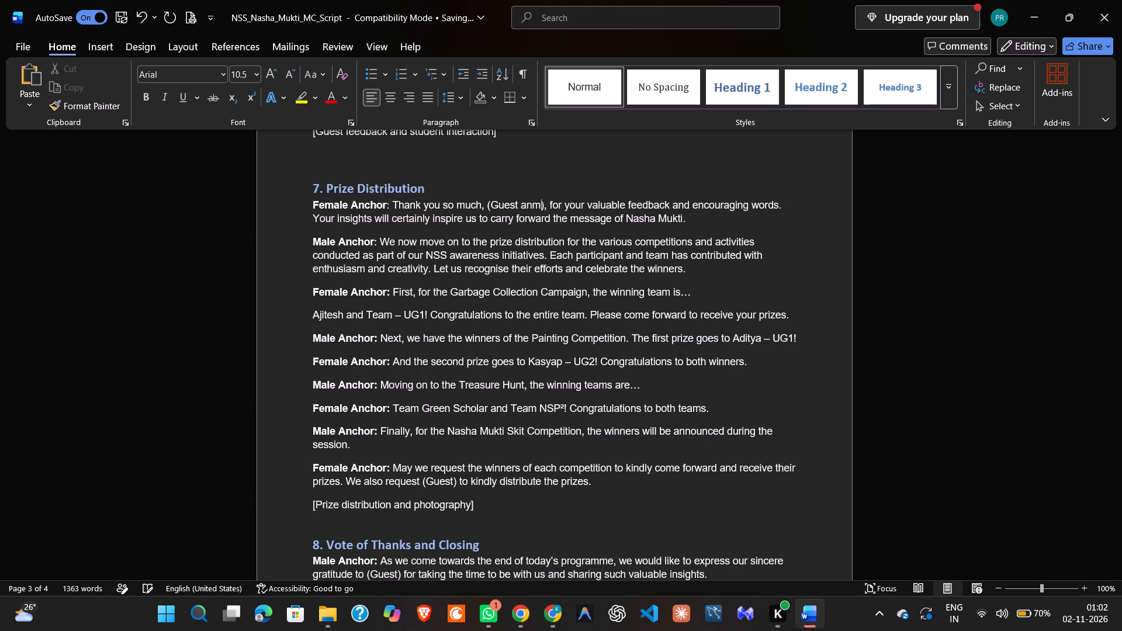
key("BackSpace")
key("BackSpace")
key("BackSpace")
type("name")
key("space")
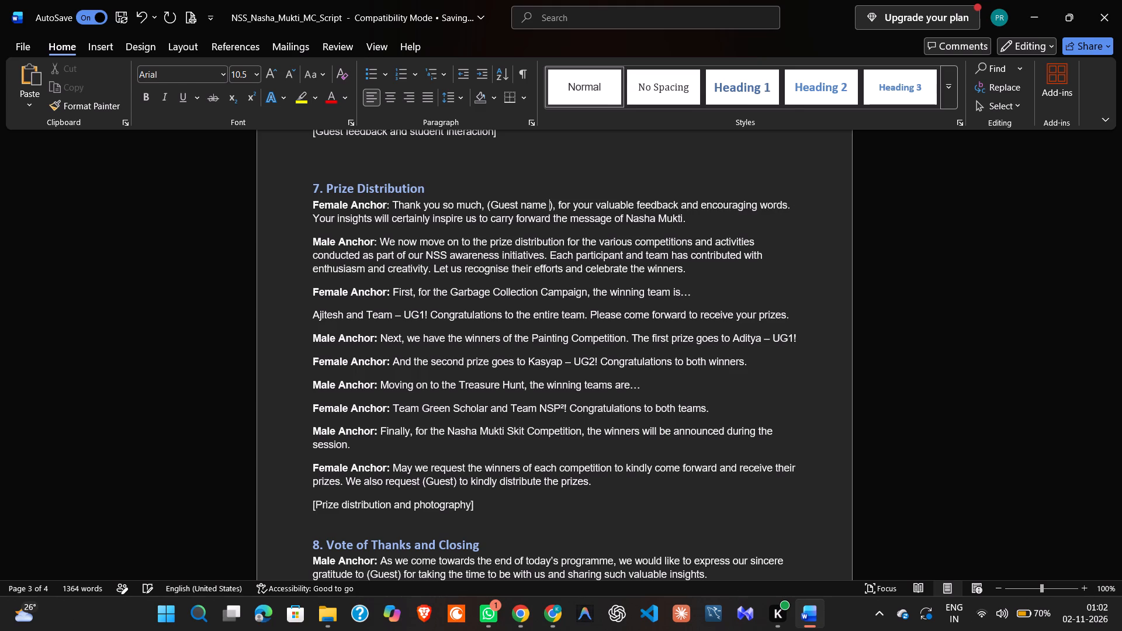
key("BackSpace")
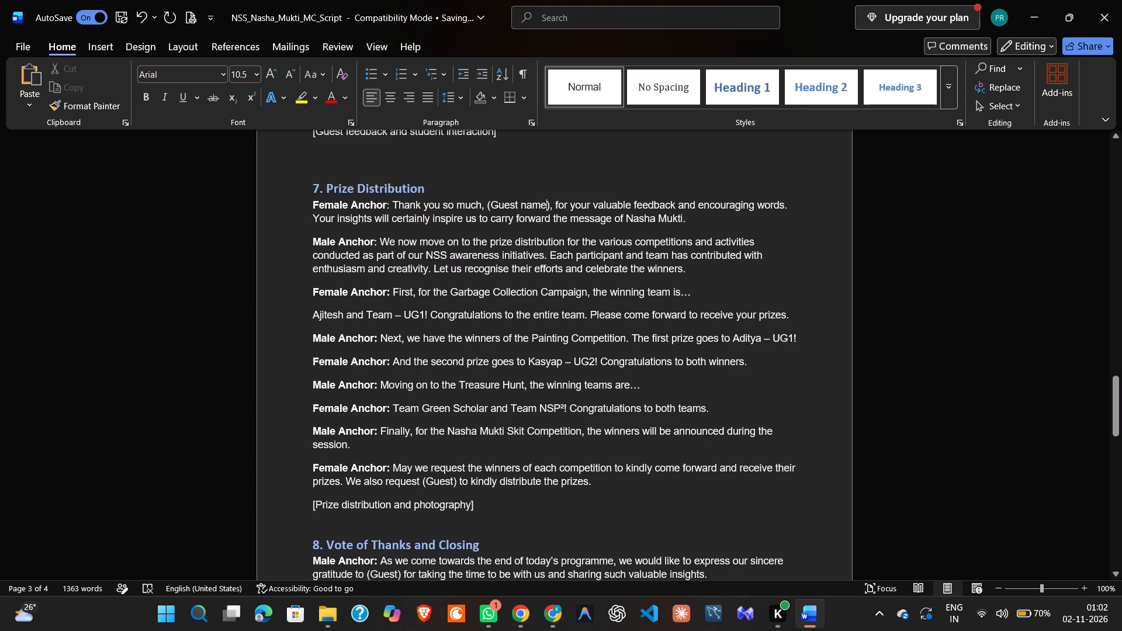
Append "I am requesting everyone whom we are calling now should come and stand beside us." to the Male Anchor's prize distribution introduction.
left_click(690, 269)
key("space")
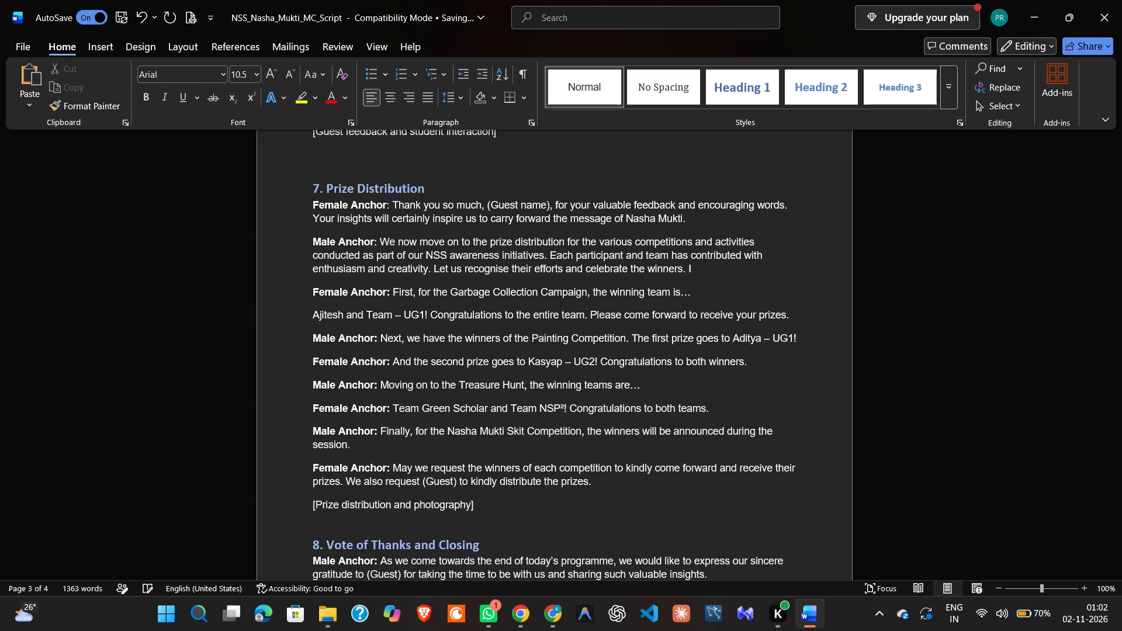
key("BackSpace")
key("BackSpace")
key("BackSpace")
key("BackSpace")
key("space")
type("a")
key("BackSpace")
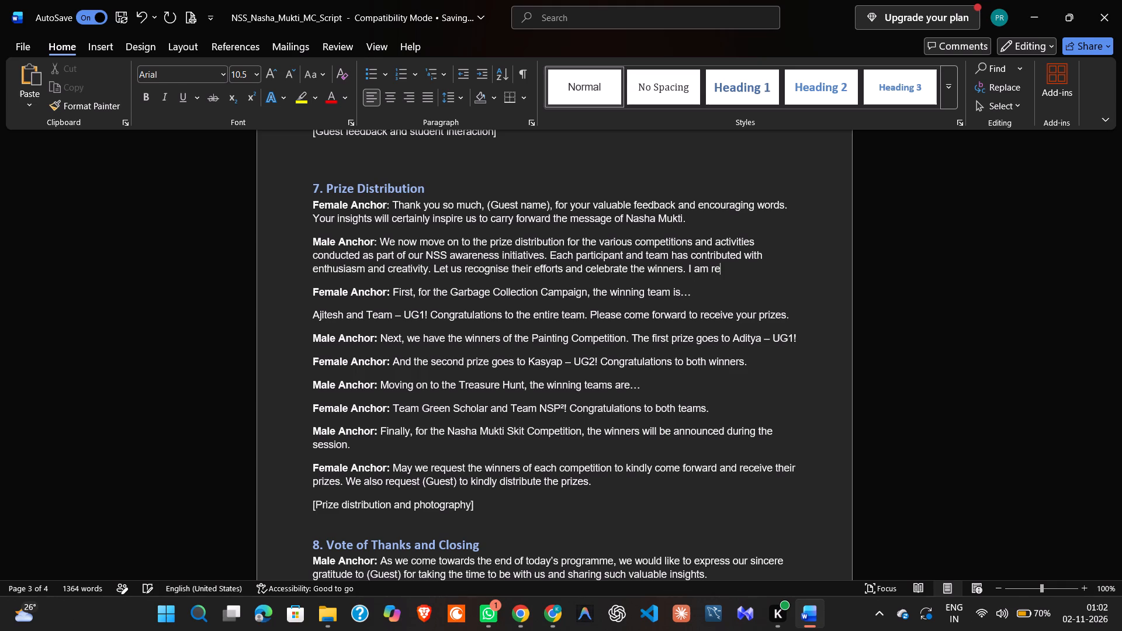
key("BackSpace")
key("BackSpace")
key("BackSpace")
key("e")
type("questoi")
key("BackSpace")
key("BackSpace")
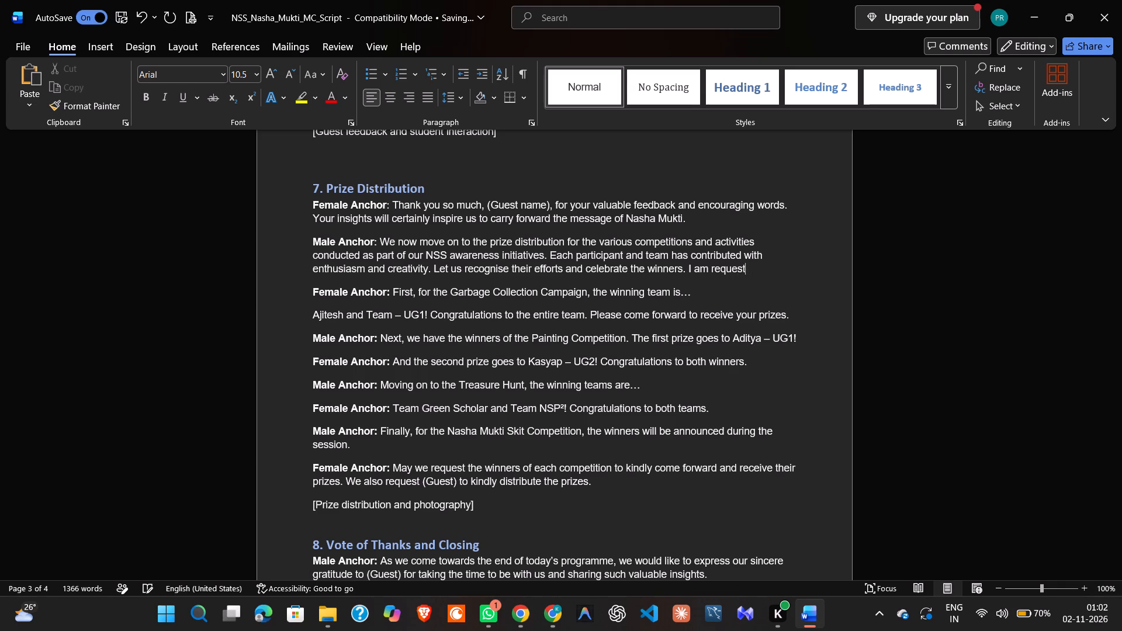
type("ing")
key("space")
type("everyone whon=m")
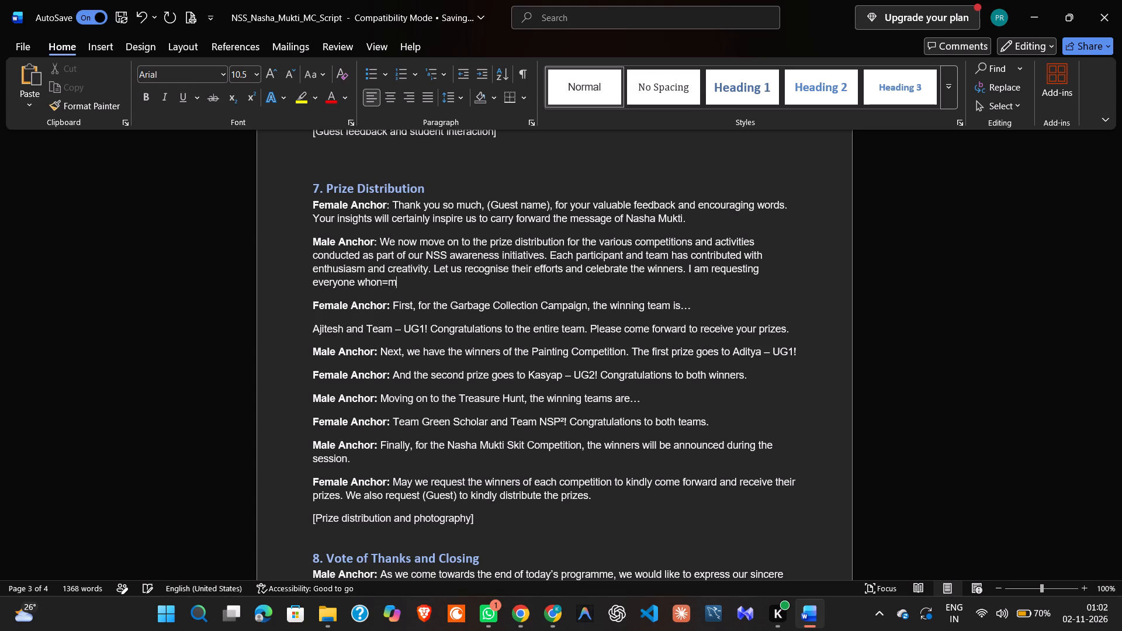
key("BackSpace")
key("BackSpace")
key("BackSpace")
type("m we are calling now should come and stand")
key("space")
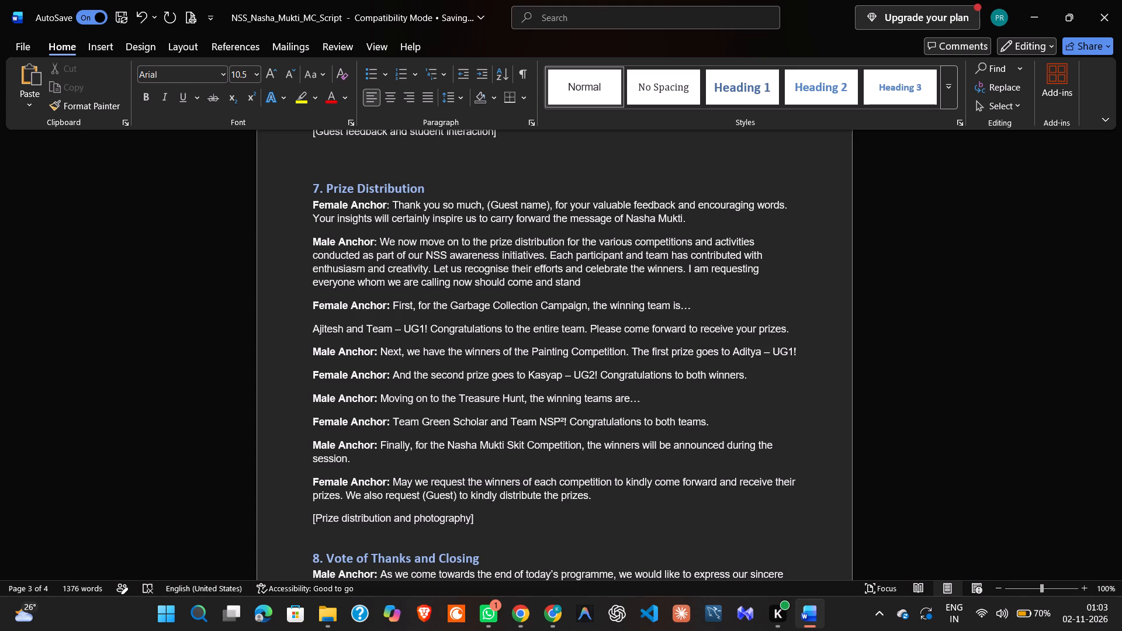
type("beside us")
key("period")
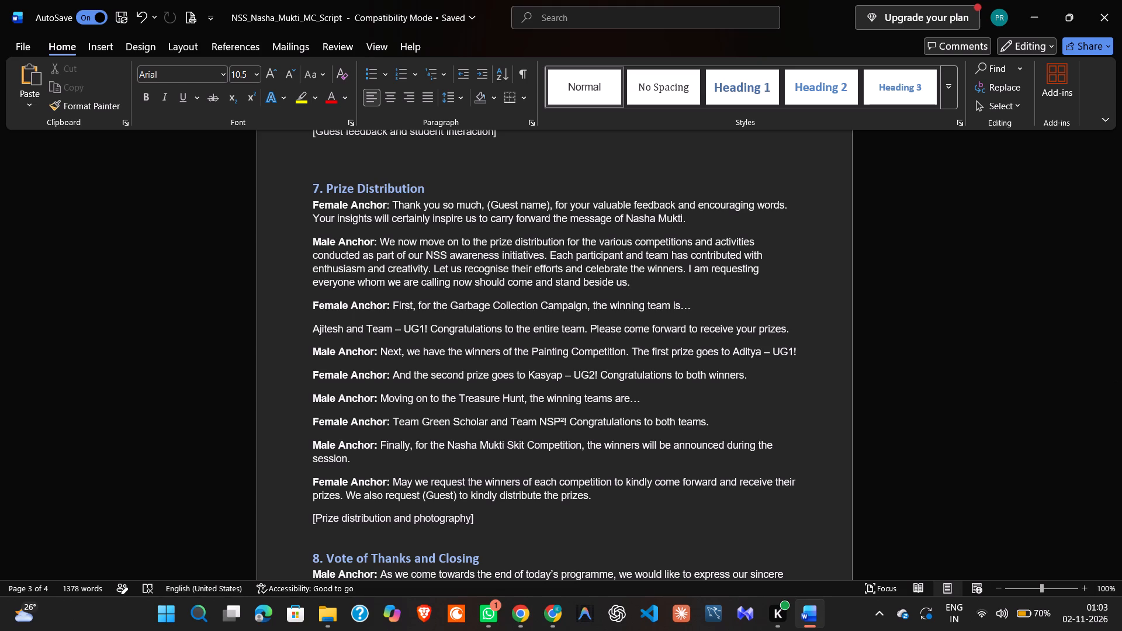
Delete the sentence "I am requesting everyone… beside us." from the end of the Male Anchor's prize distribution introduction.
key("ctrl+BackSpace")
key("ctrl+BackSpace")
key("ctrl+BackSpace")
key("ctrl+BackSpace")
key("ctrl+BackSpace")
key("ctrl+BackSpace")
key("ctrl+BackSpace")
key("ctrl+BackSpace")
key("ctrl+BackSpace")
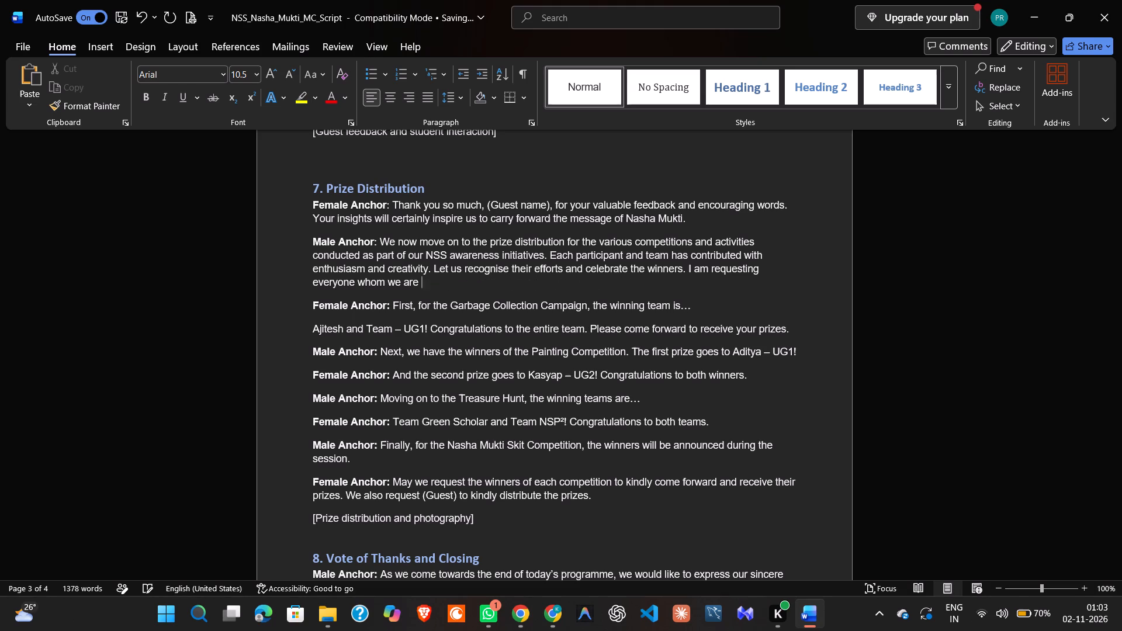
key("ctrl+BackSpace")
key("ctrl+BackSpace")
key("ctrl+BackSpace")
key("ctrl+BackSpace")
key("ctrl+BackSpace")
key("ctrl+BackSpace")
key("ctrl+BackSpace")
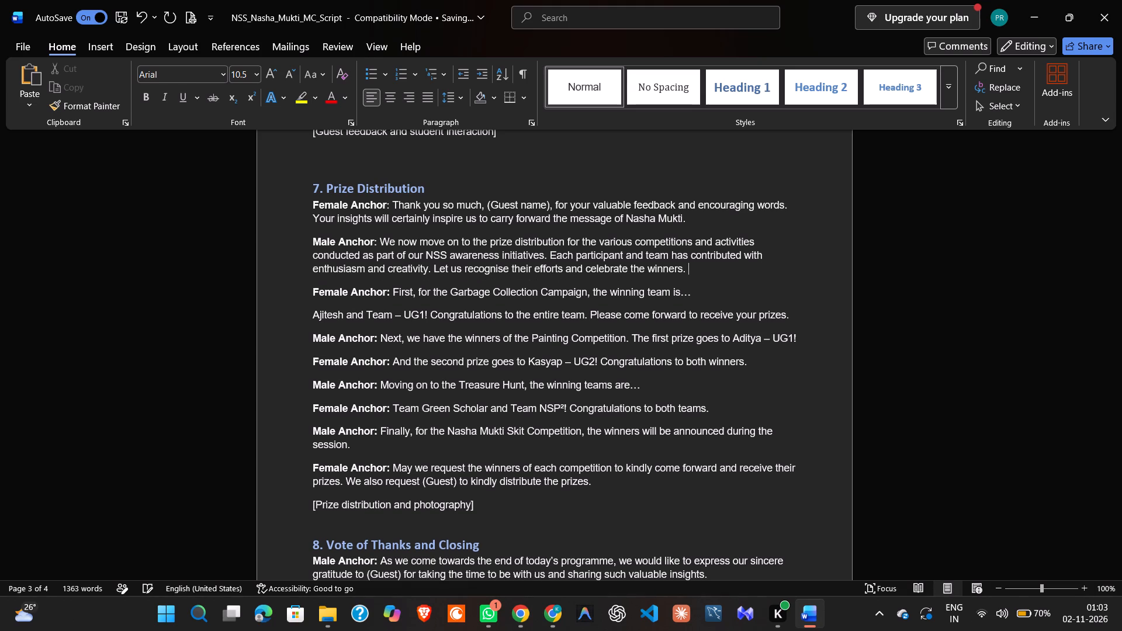
Remove the trailing space after "celebrate the winners." in the Male Anchor's prize distribution introduction.
key("BackSpace")
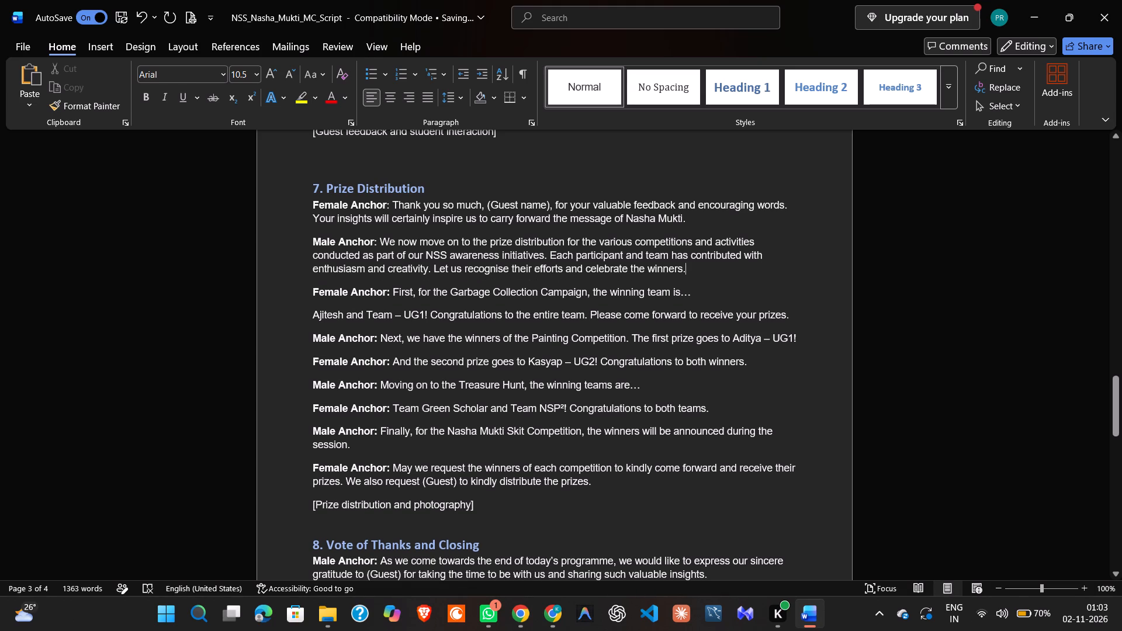
Move the Female Anchor's "May we request the winners" paragraph from the end of Prize Distribution to just after the Male Anchor's introduction.
left_click_drag(312, 464, 521, 488)
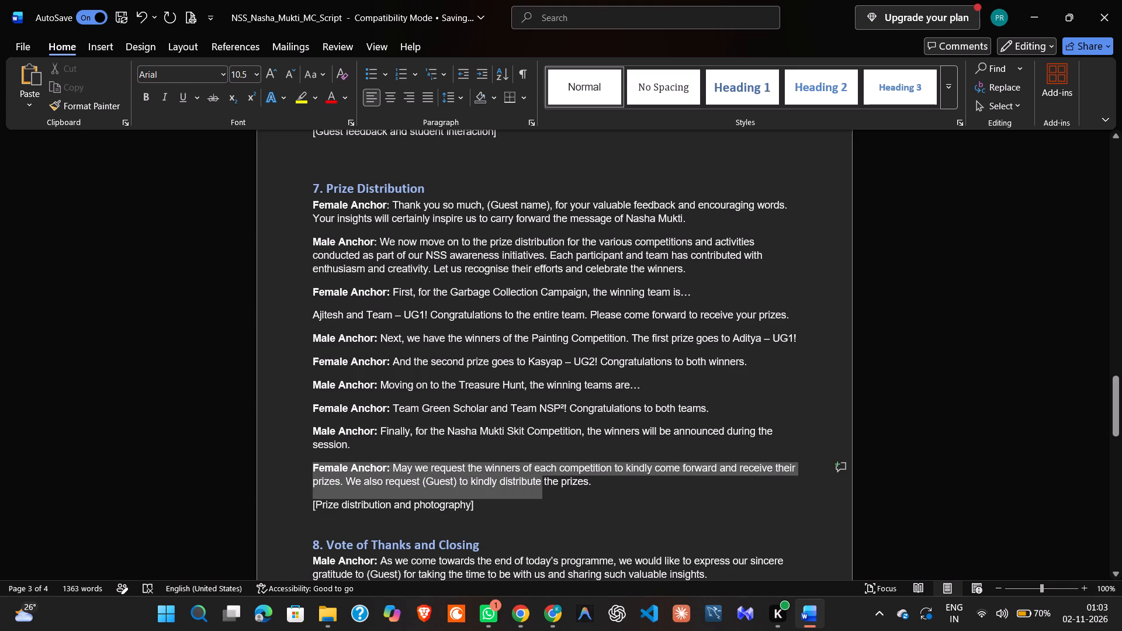
left_click_drag(521, 488, 590, 482)
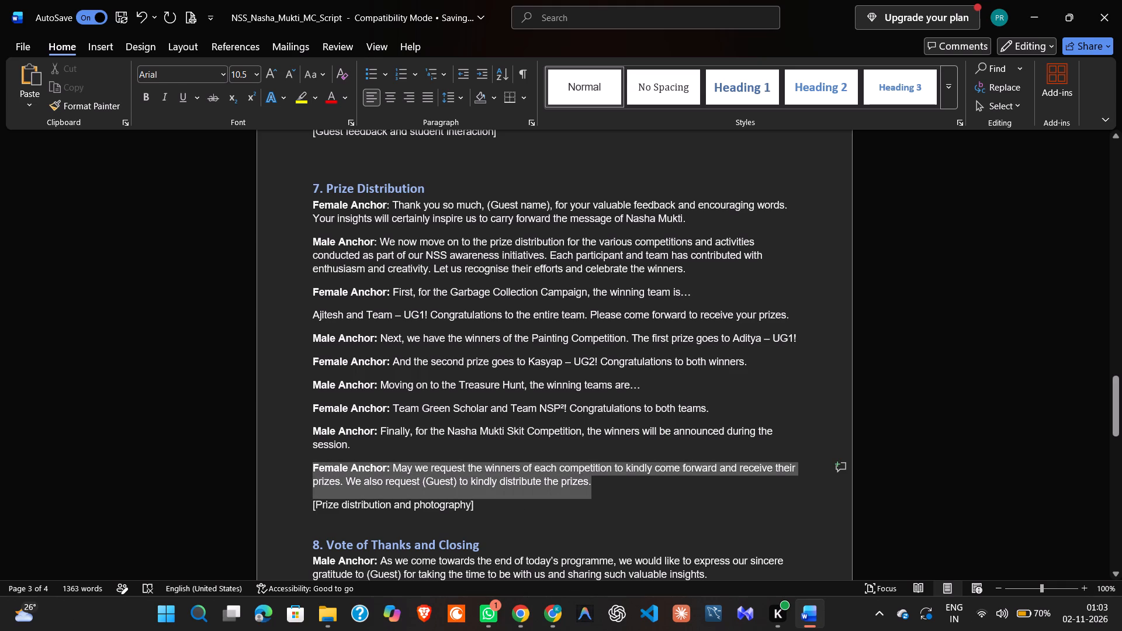
left_click_drag(590, 482, 590, 480)
left_click_drag(590, 480, 590, 479)
left_click_drag(590, 479, 591, 478)
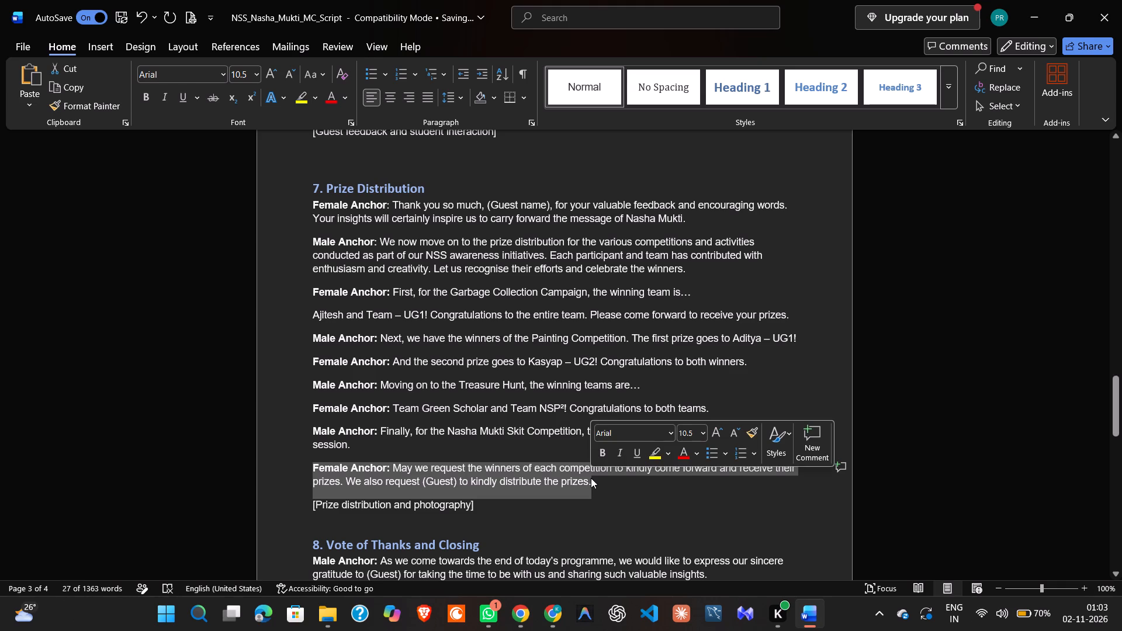
key("ctrl+c")
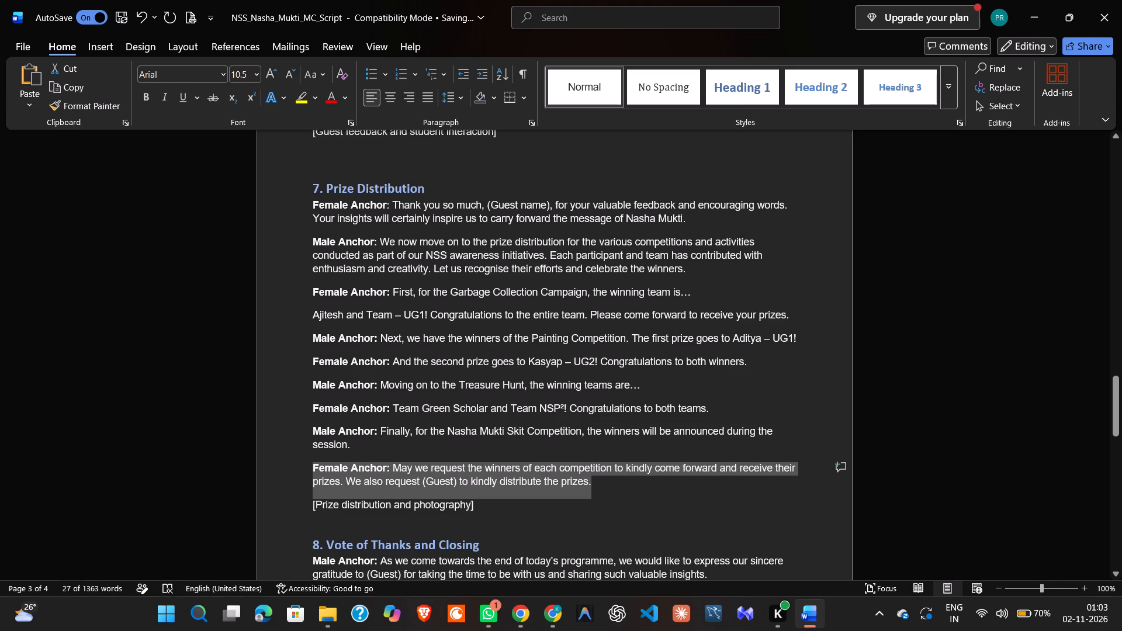
left_click(684, 268)
key("Return")
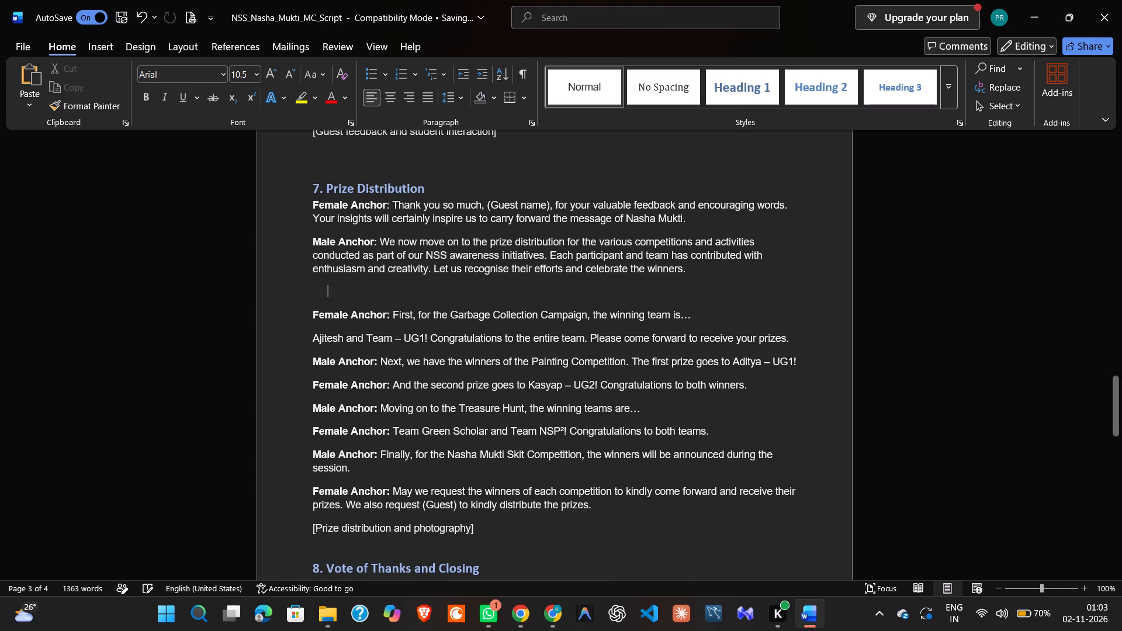
key("ctrl+v")
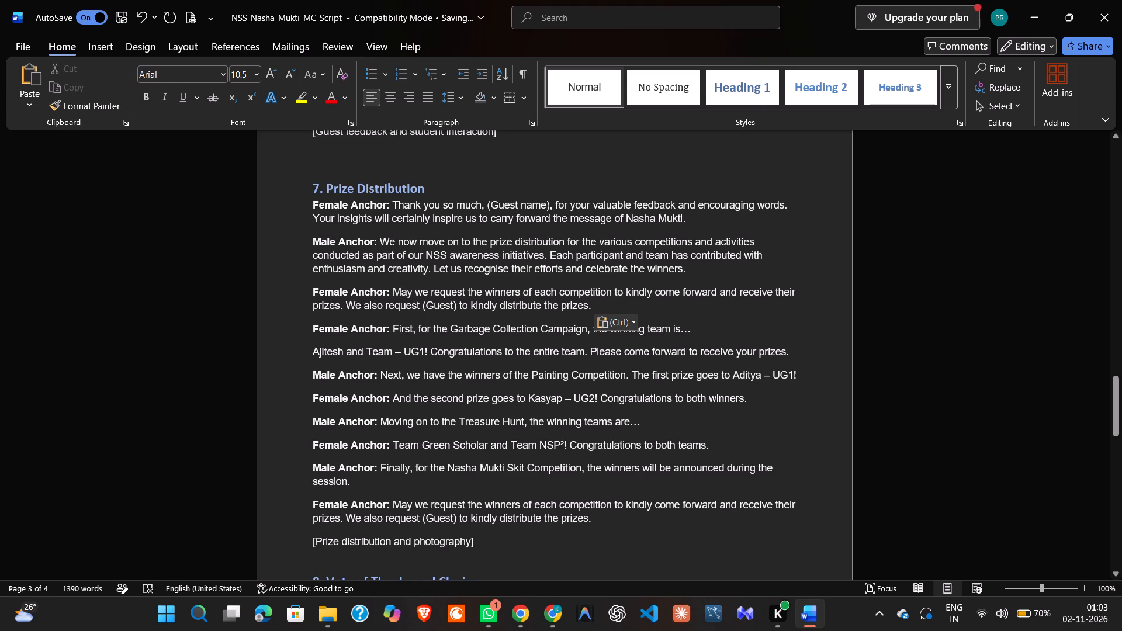
left_click_drag(313, 501, 604, 514)
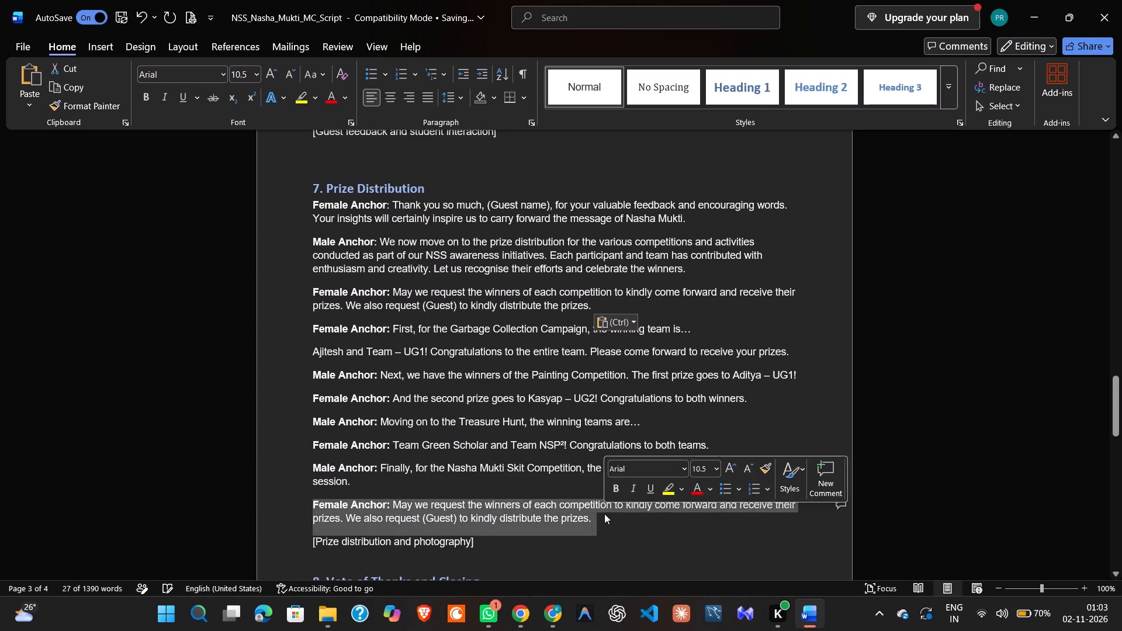
key("BackSpace")
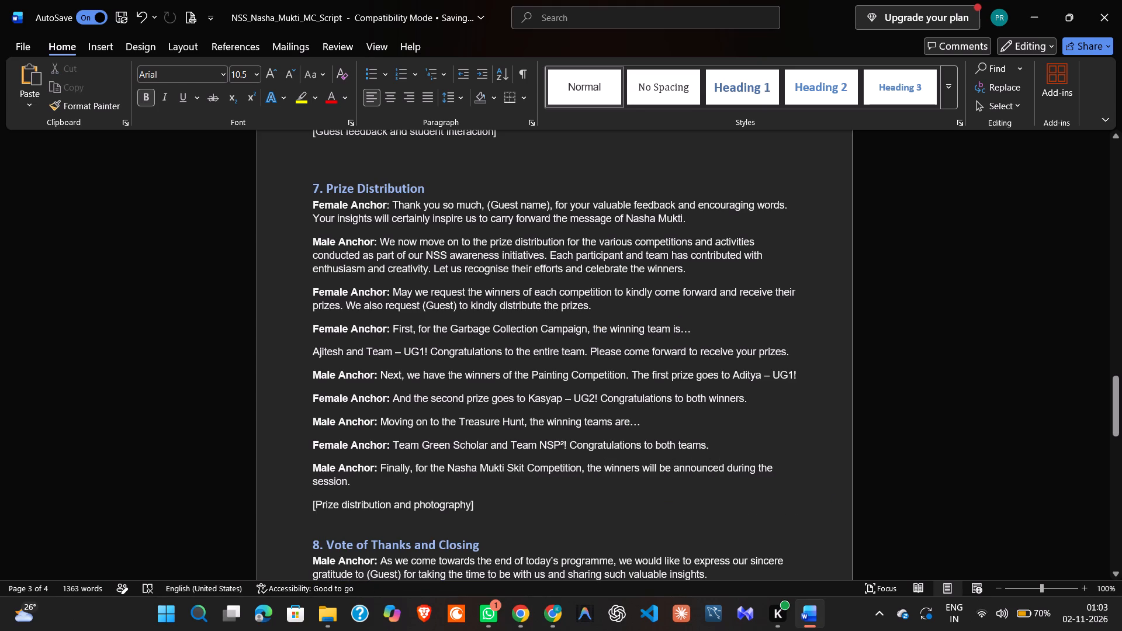
Change the "(Guest)" placeholder to "(Guest name)" in the Female Anchor's "May we request the winners" paragraph.
left_click(452, 306)
key("space")
type("name")
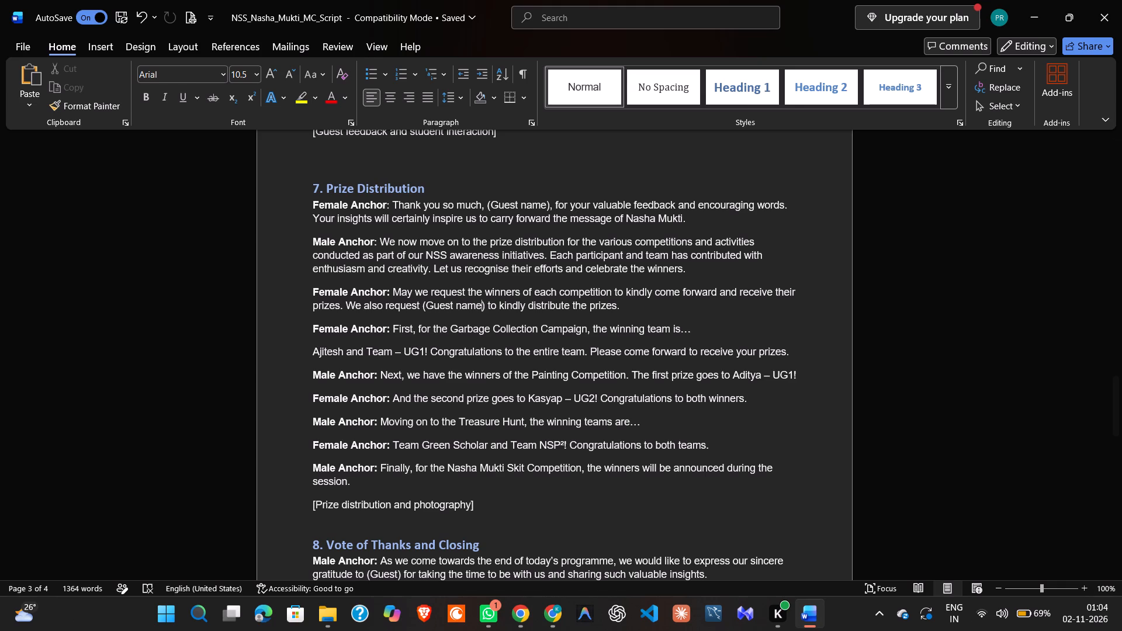
Enclose "the winners will be announced during the session" in parentheses in the Male Anchor's Nasha Mukti Skit Competition line.
scroll(389, 335, "down", 1)
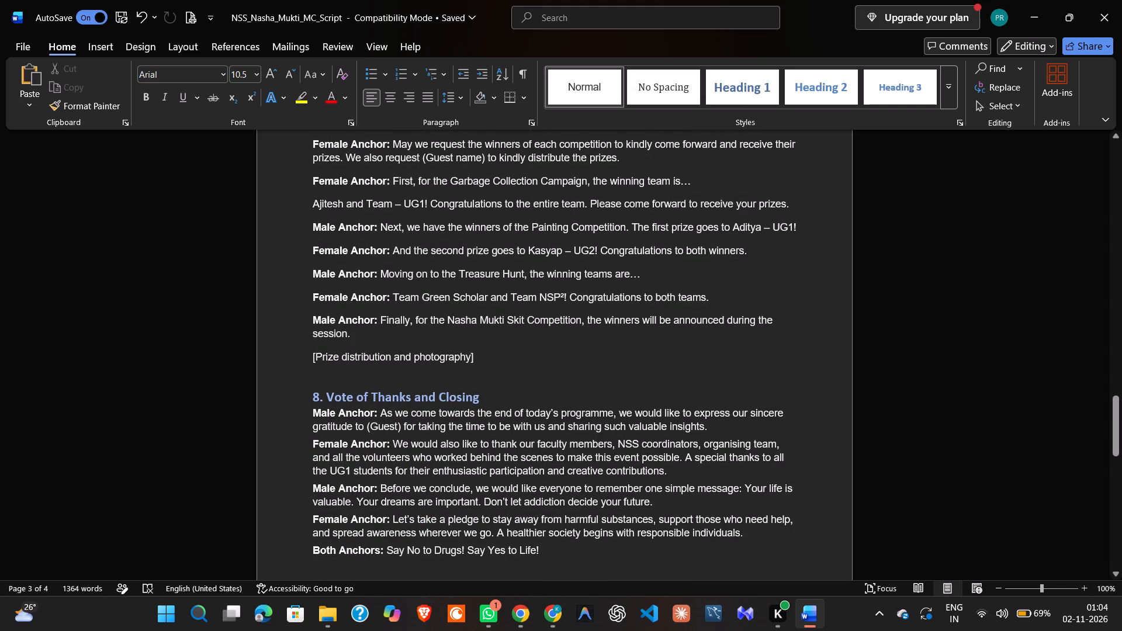
left_click(588, 319)
key("shift+parenleft")
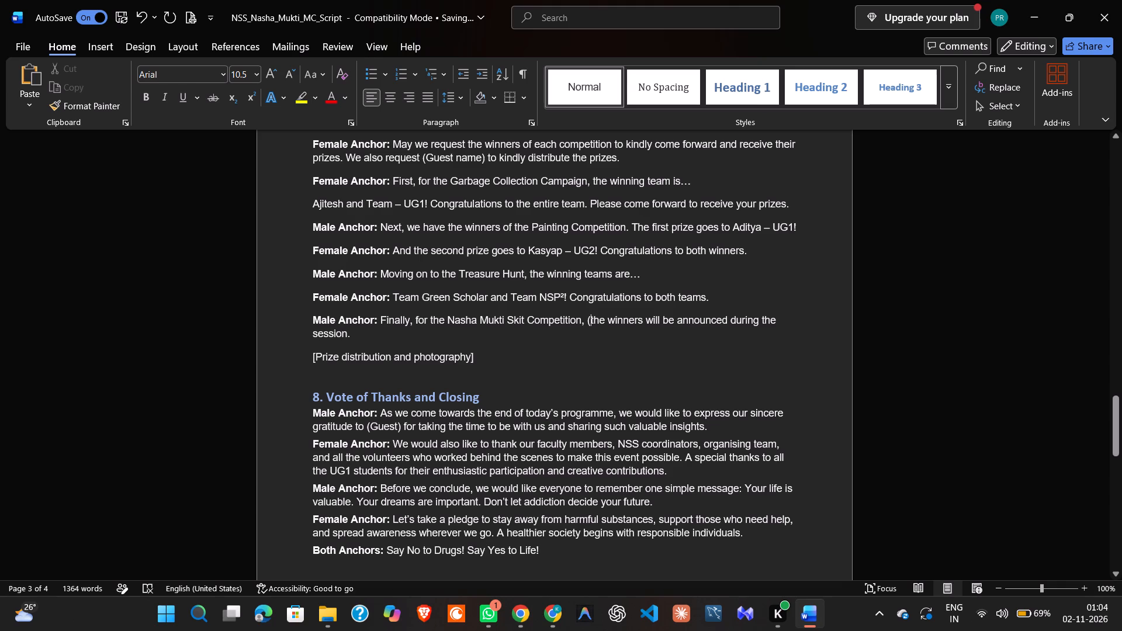
left_click(347, 334)
left_click(347, 334)
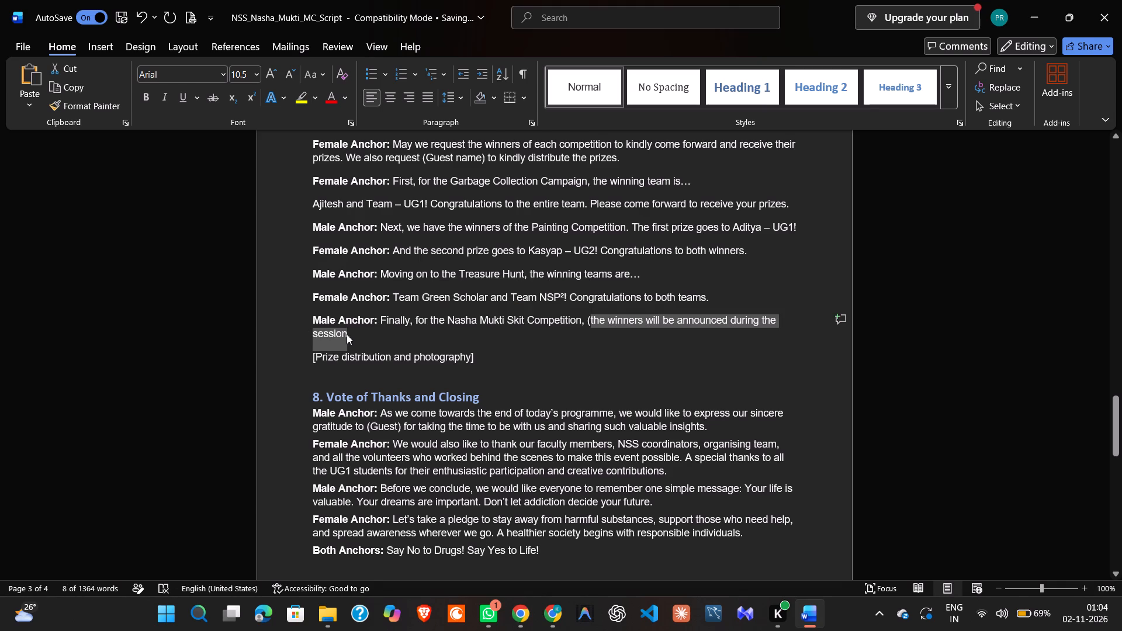
key("shift+parenright")
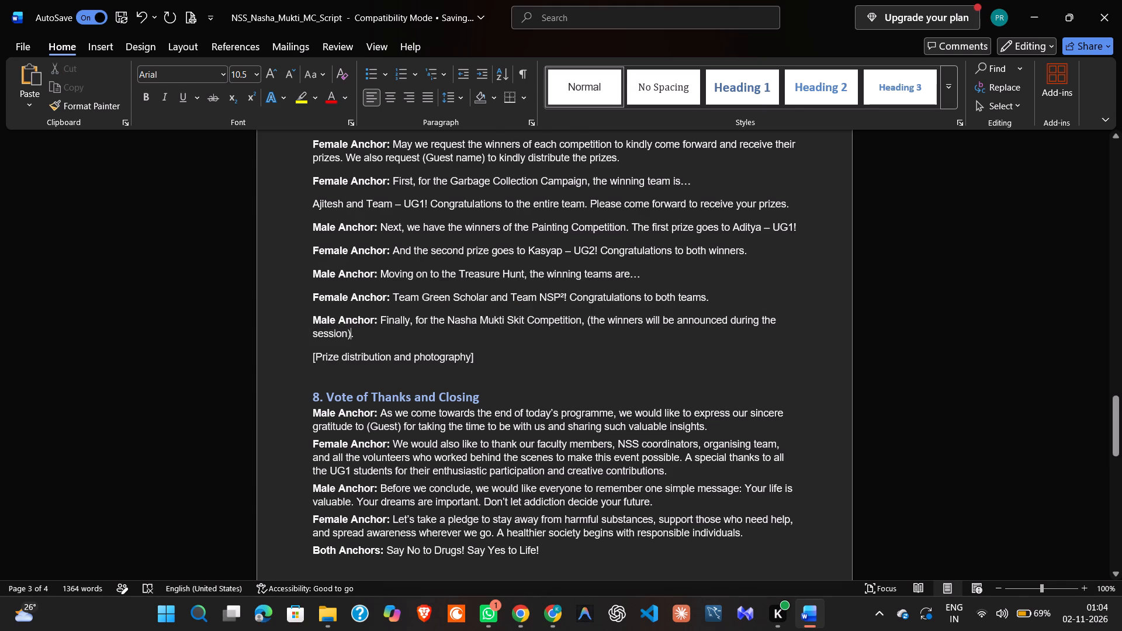
Change the "(Guest)" placeholder to "(Guest name)" in the Male Anchor's gratitude line under Vote of Thanks and Closing.
scroll(515, 427, "down", 2)
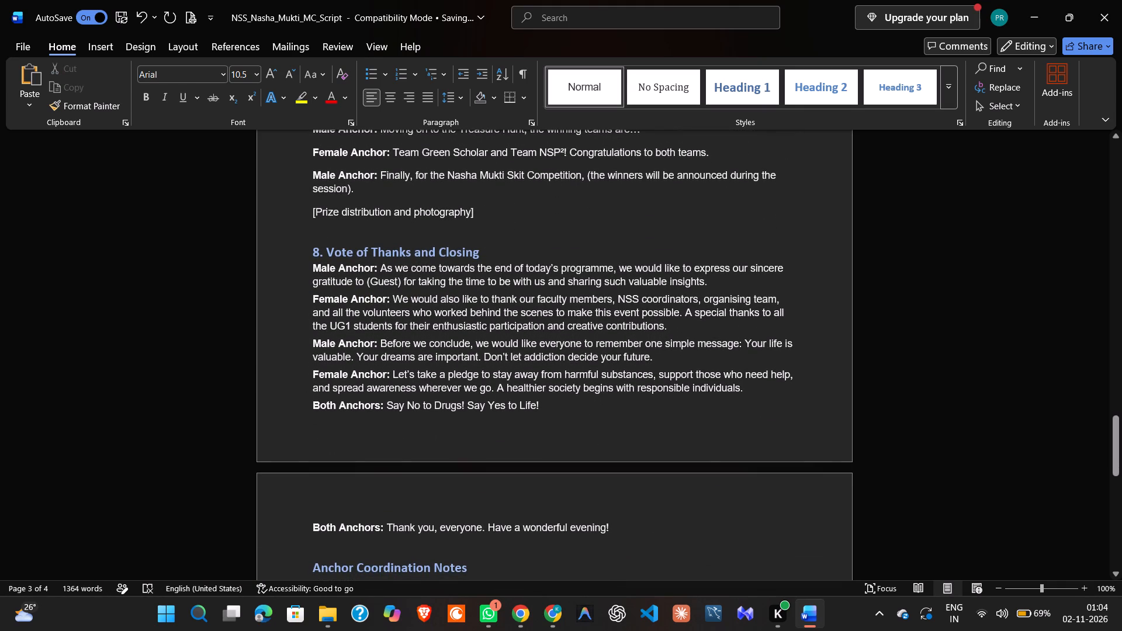
left_click(395, 282)
key("Right")
key("space")
type("name")
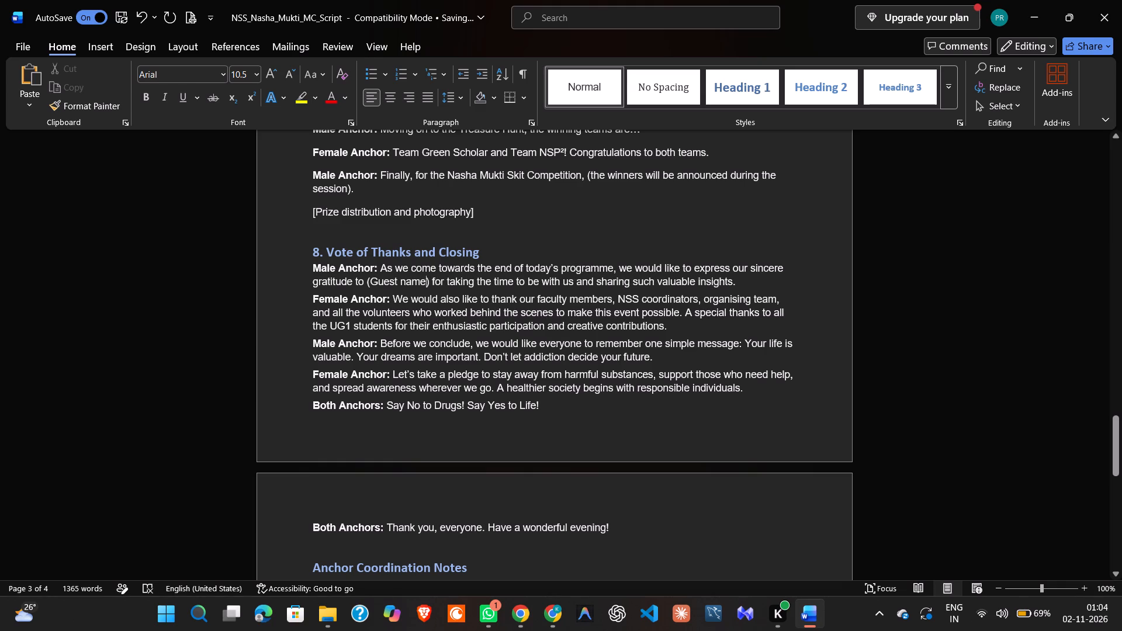
Insert "(if attends)" after "faculty members" in the Female Anchor's thank-you line under Vote of Thanks and Closing.
scroll(666, 317, "down", 2)
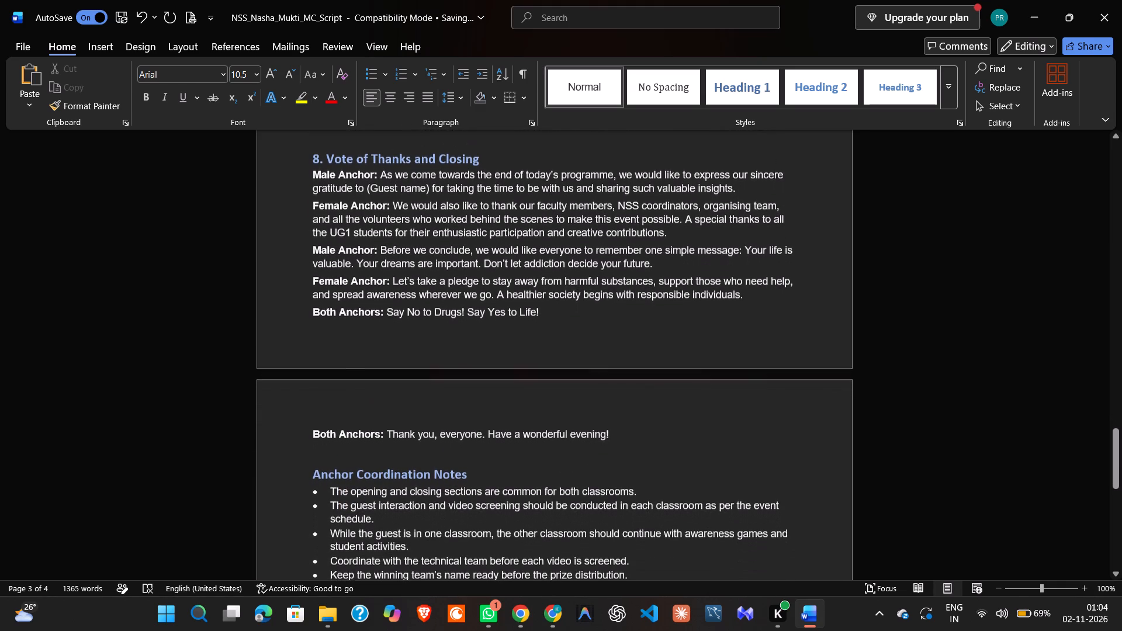
left_click(612, 204)
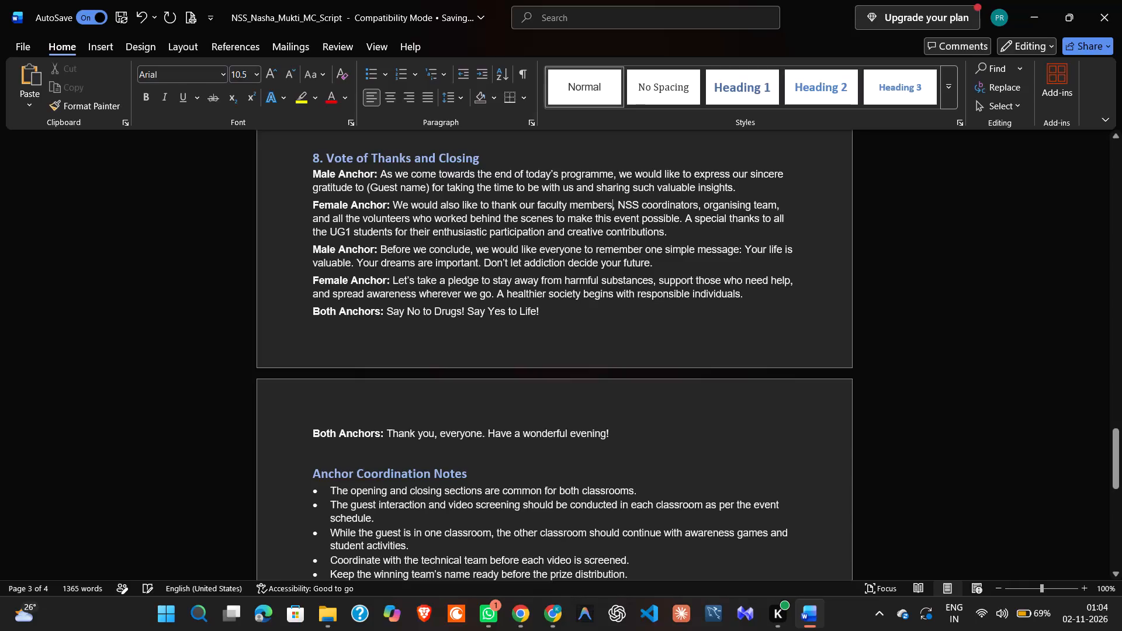
key("shift+parenleft")
key("i")
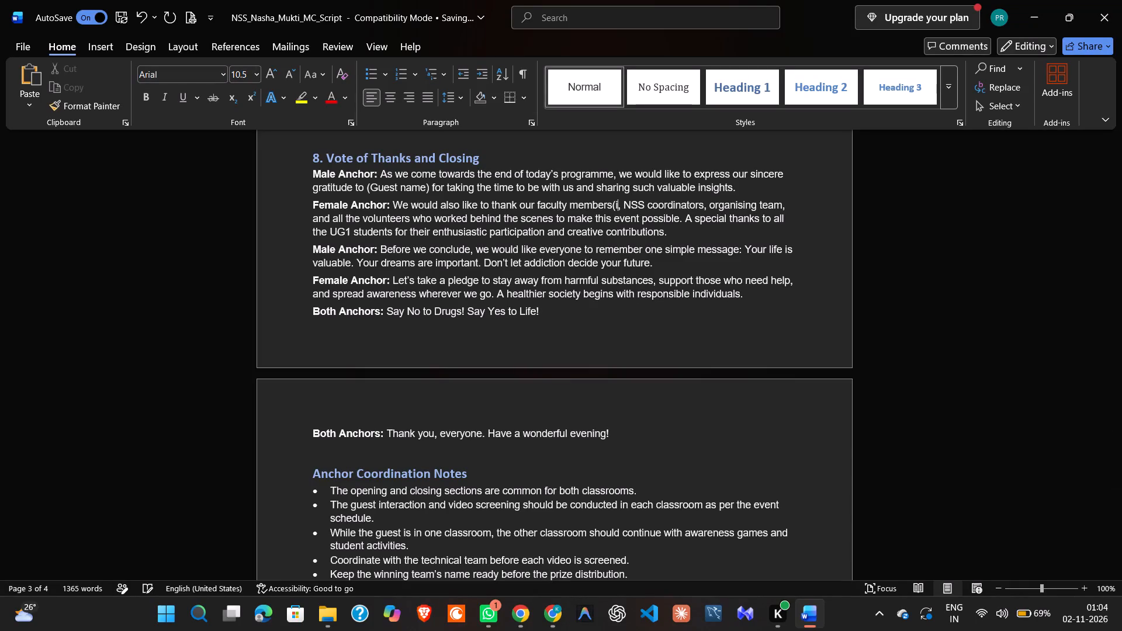
type("f attends)")
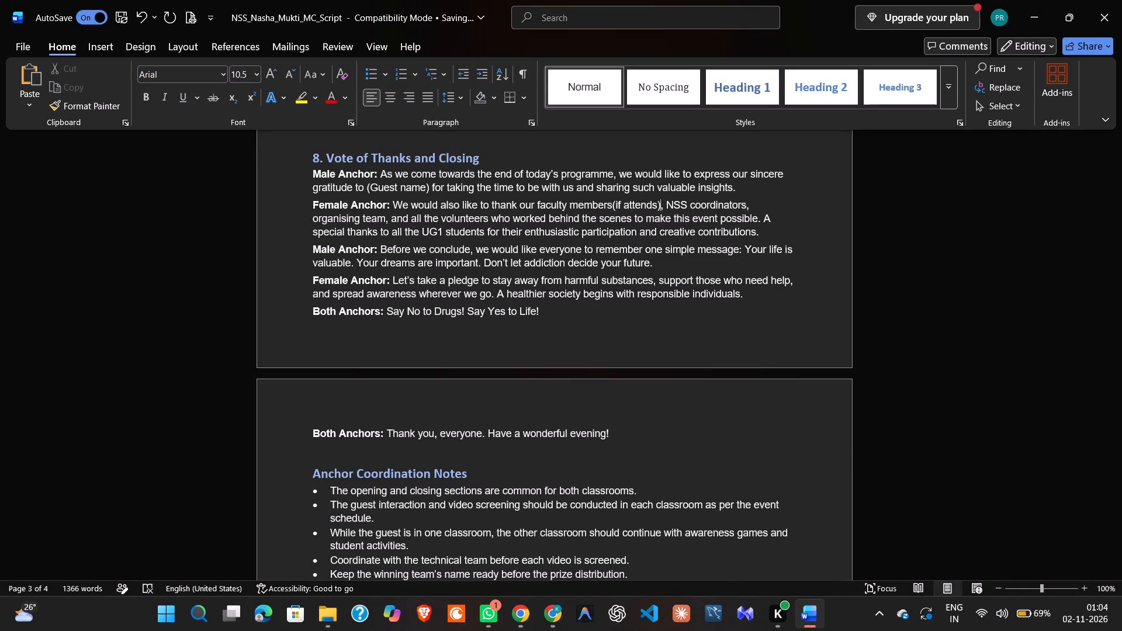
Insert "(if attends)" after "faculty members" in the Male Anchor's greeting under Opening and Welcome.
scroll(746, 248, "up", 14)
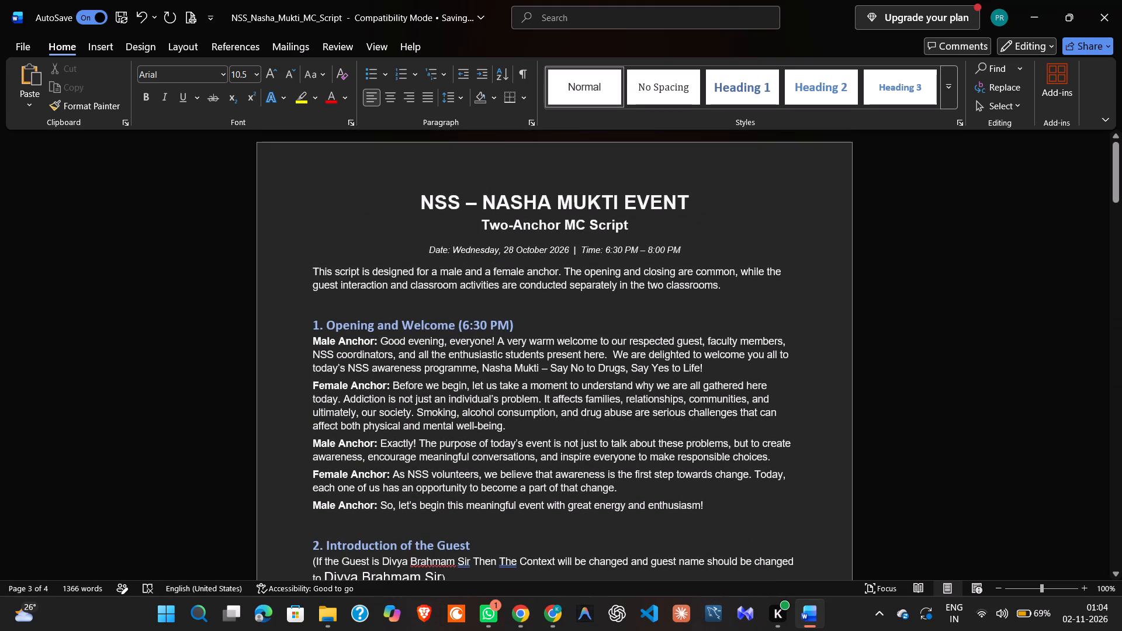
left_click(784, 342)
type("(if attends_")
key("BackSpace")
key("shift+parenright")
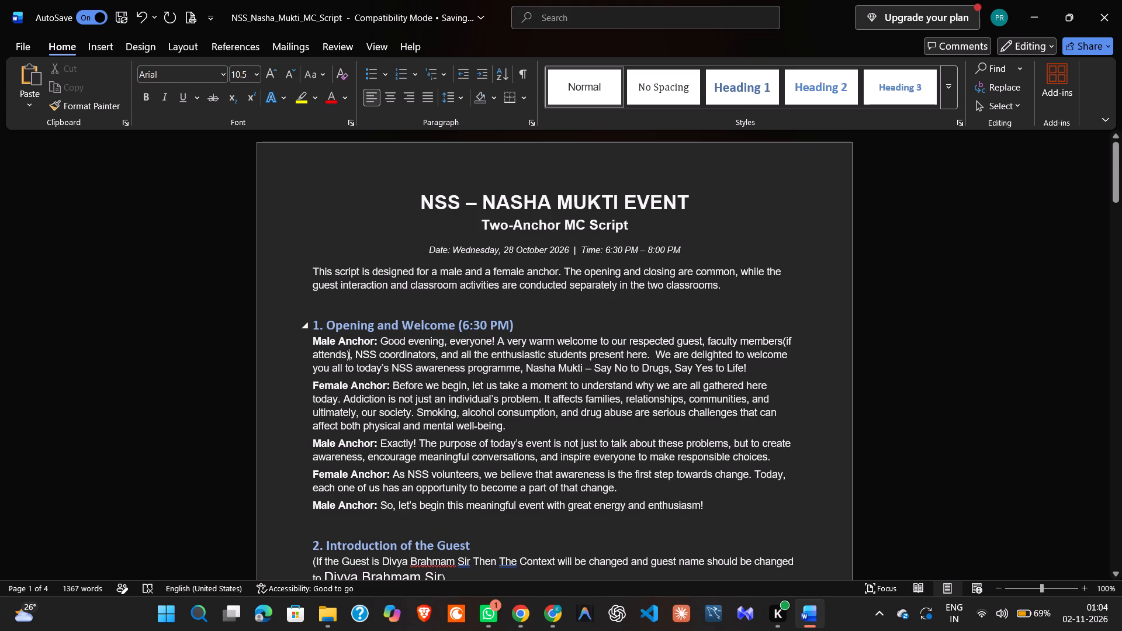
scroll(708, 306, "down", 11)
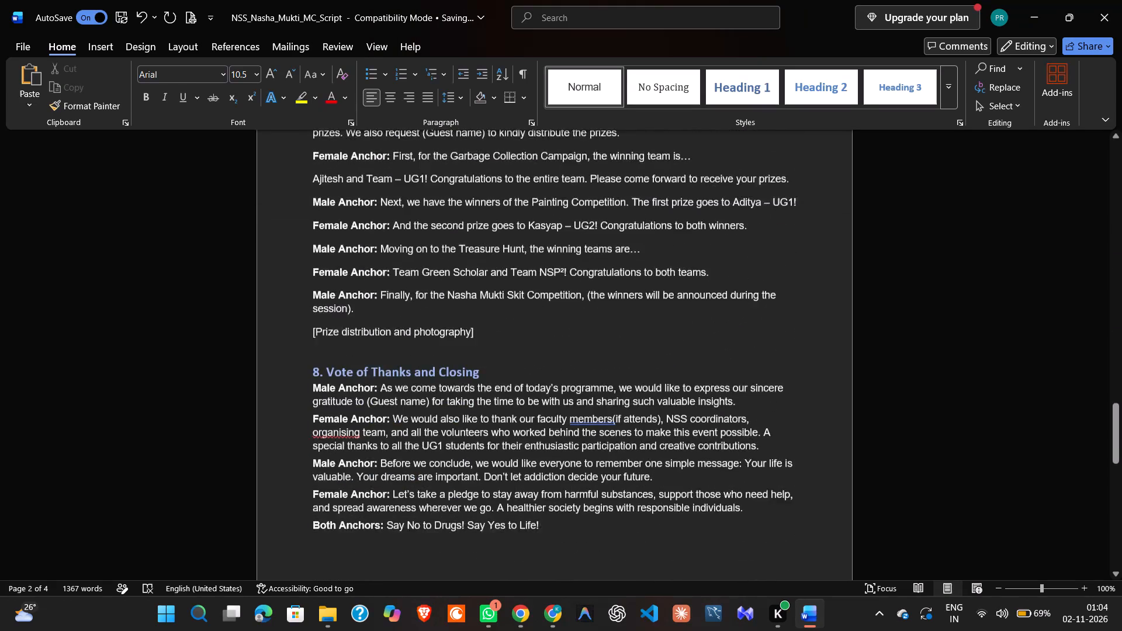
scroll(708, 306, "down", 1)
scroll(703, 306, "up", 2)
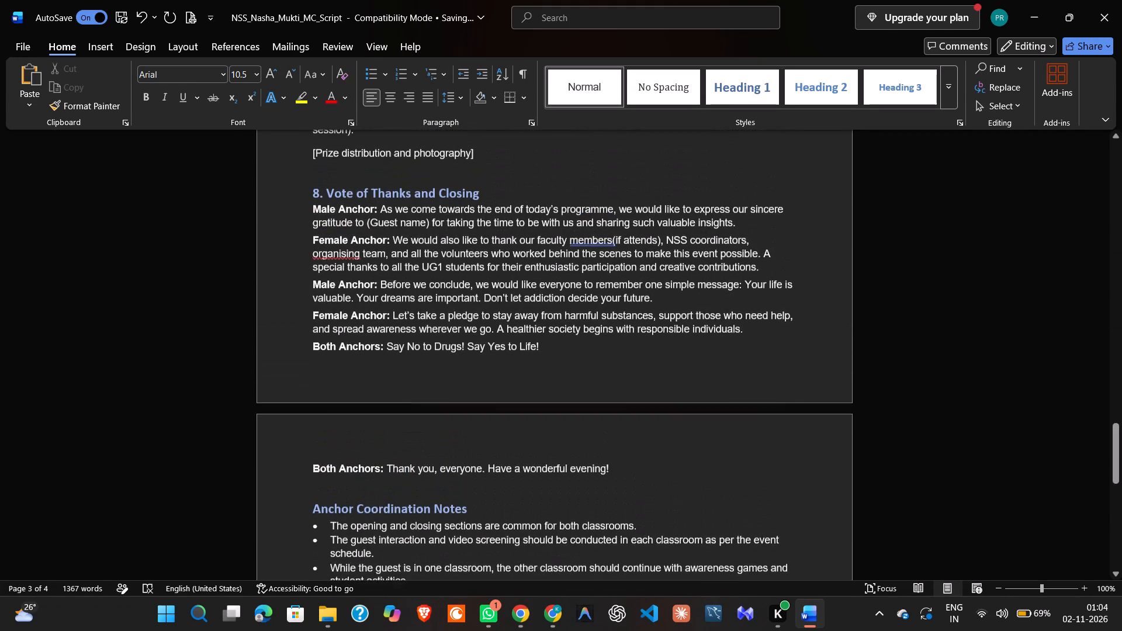
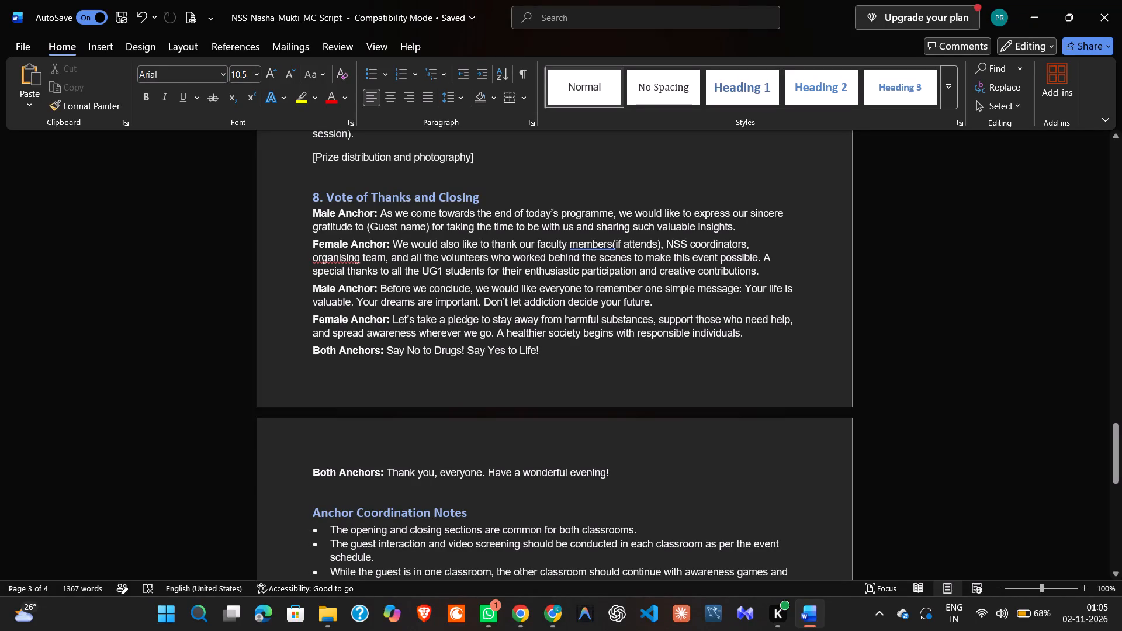
Delete the Female Anchor's line about taking a pledge to stay away from harmful substances under Vote of Thanks and Closing.
left_click_drag(311, 319, 643, 334)
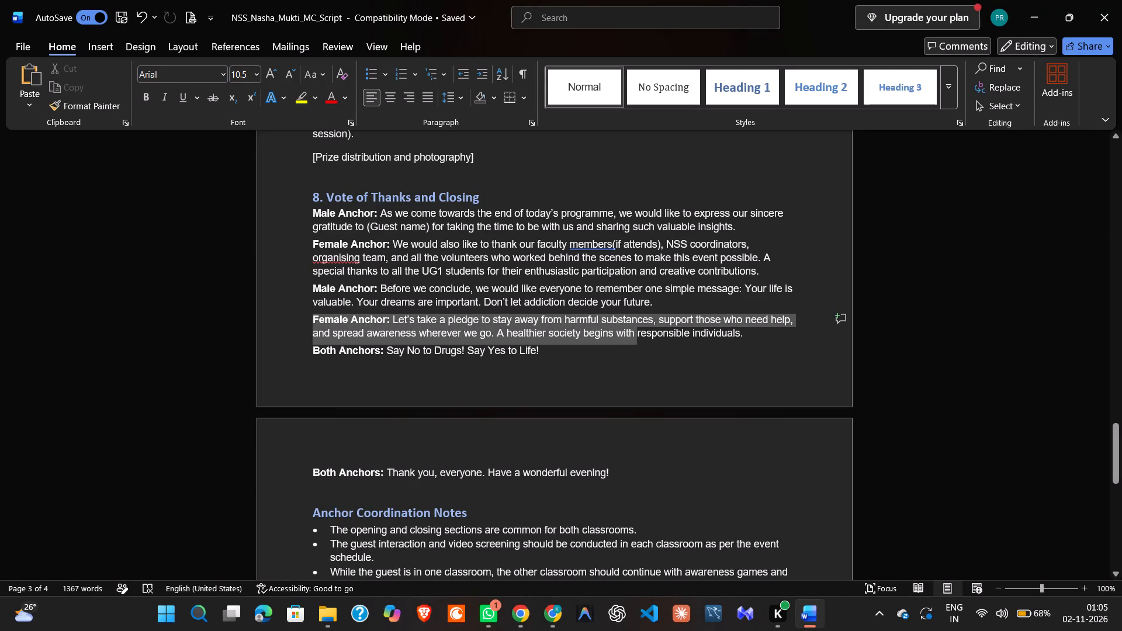
left_click_drag(643, 334, 770, 336)
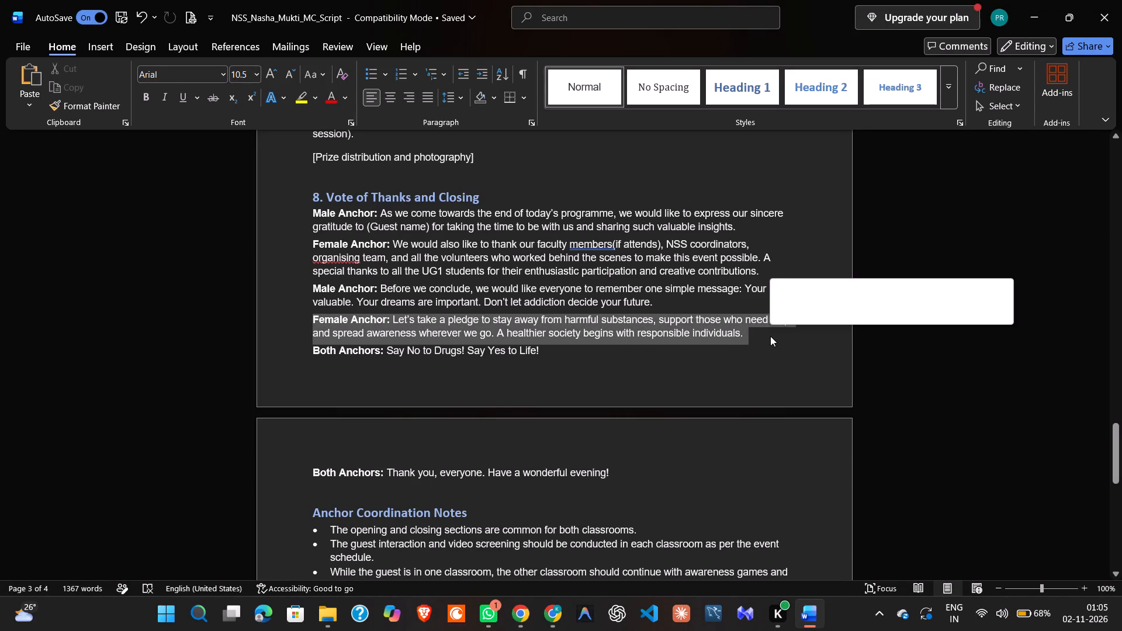
left_click(746, 399)
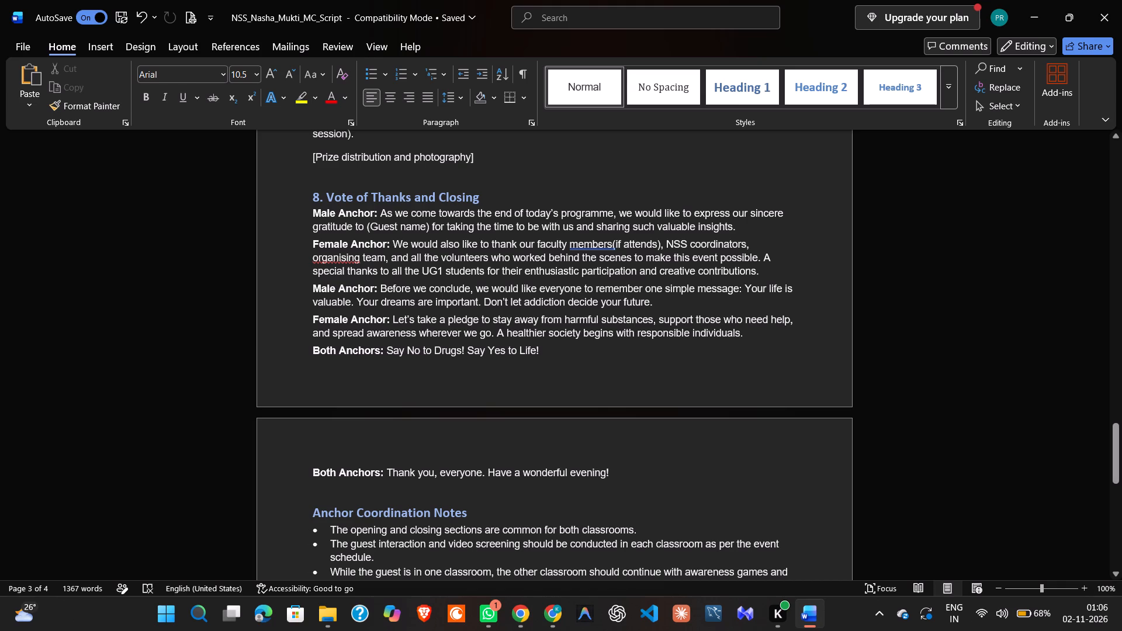
left_click_drag(309, 320, 522, 358)
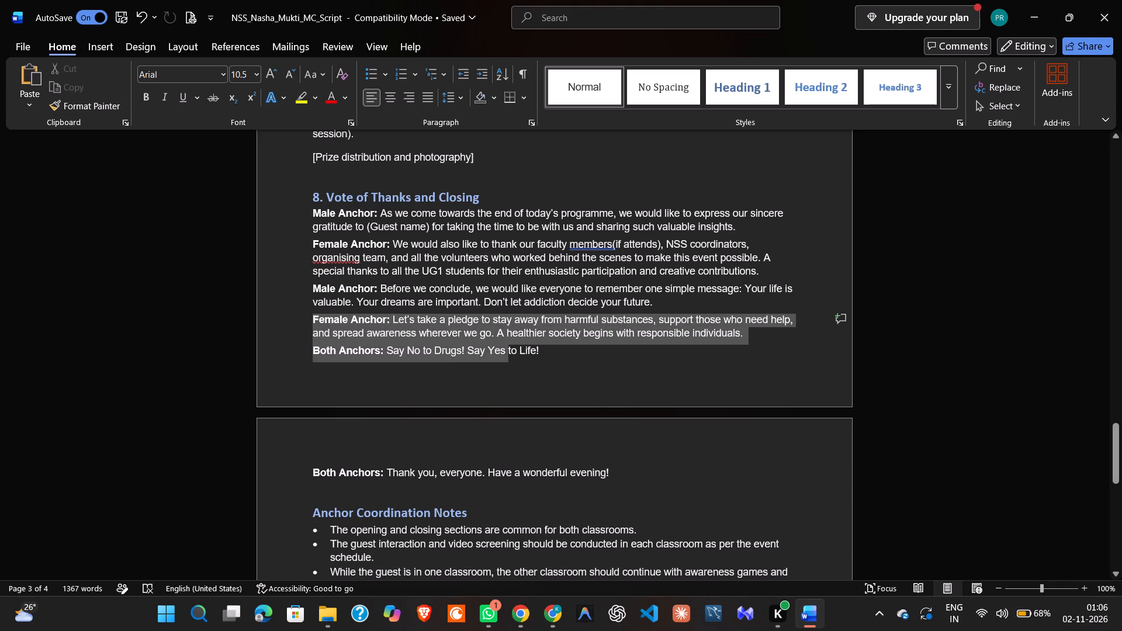
left_click_drag(522, 358, 742, 334)
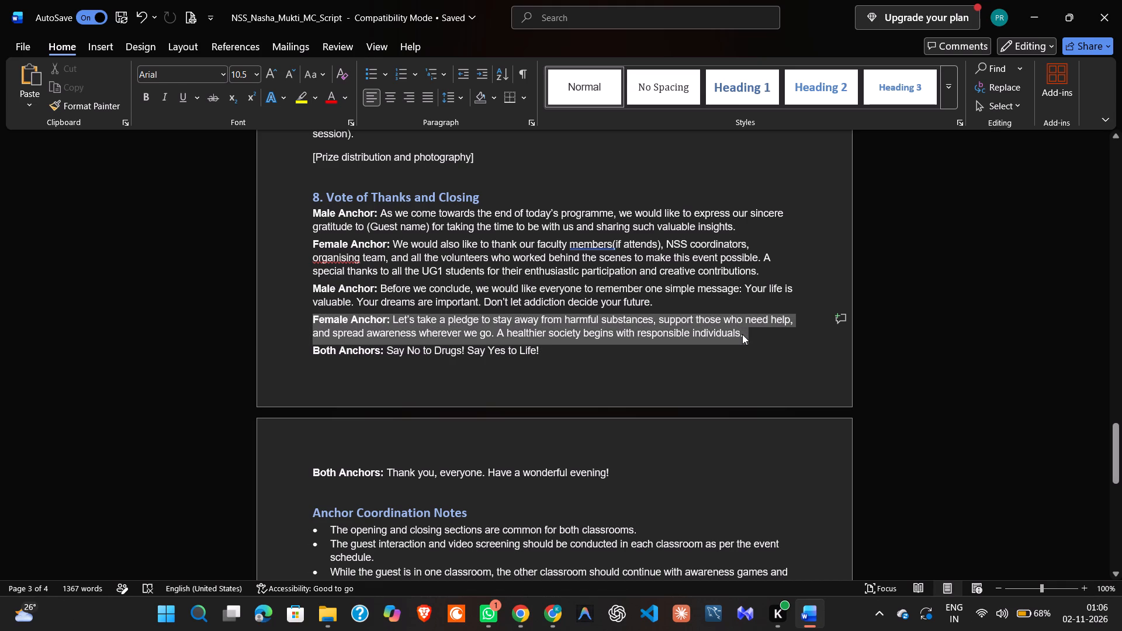
key("BackSpace")
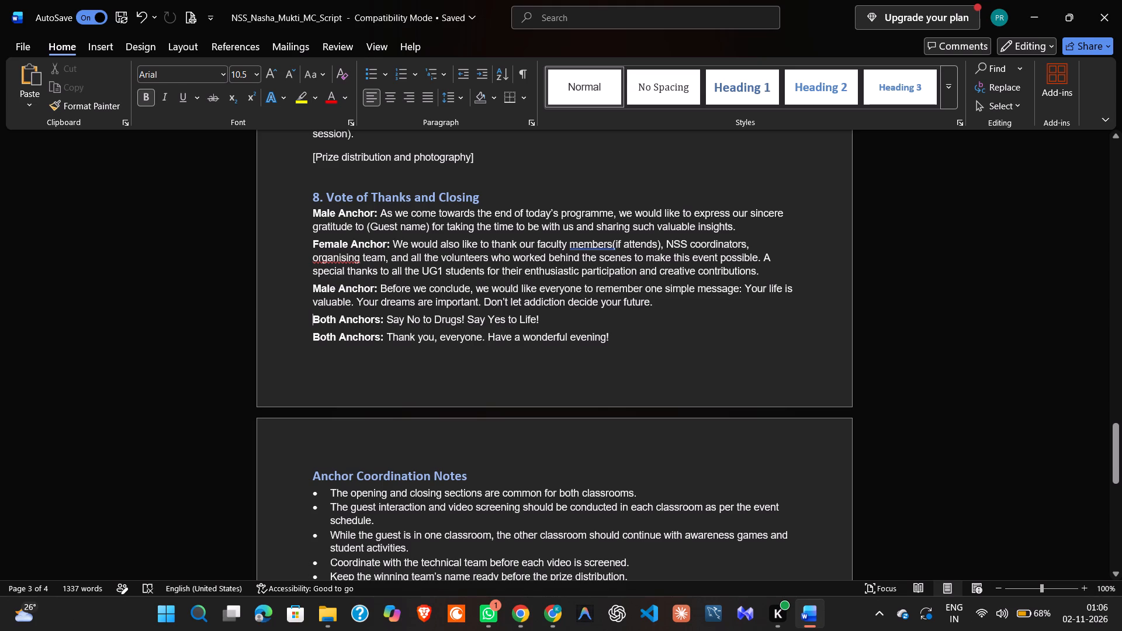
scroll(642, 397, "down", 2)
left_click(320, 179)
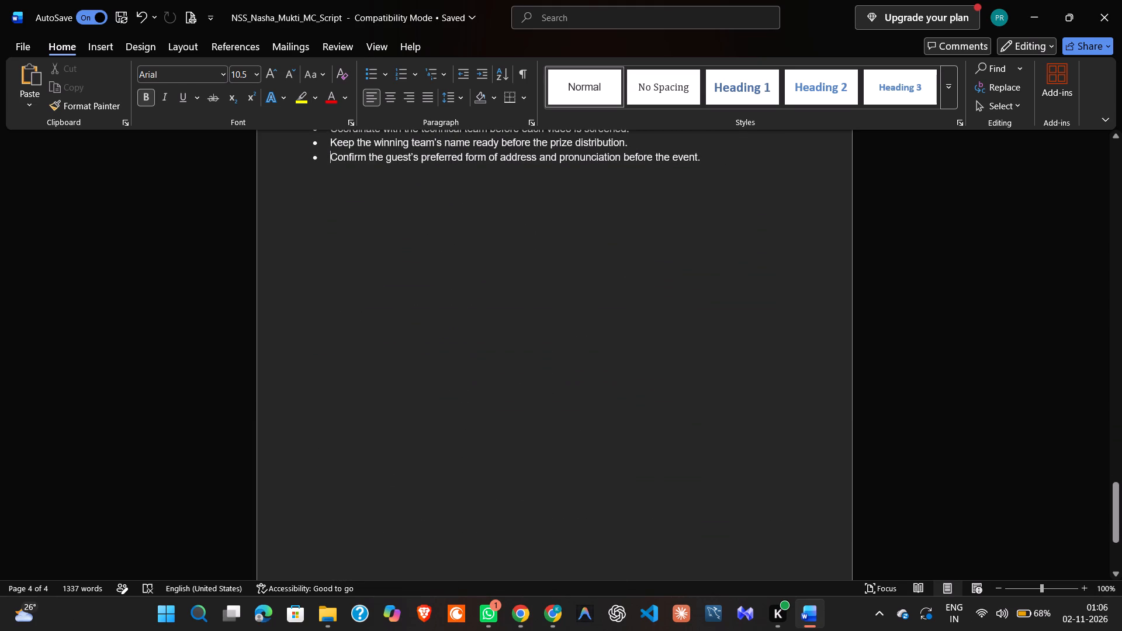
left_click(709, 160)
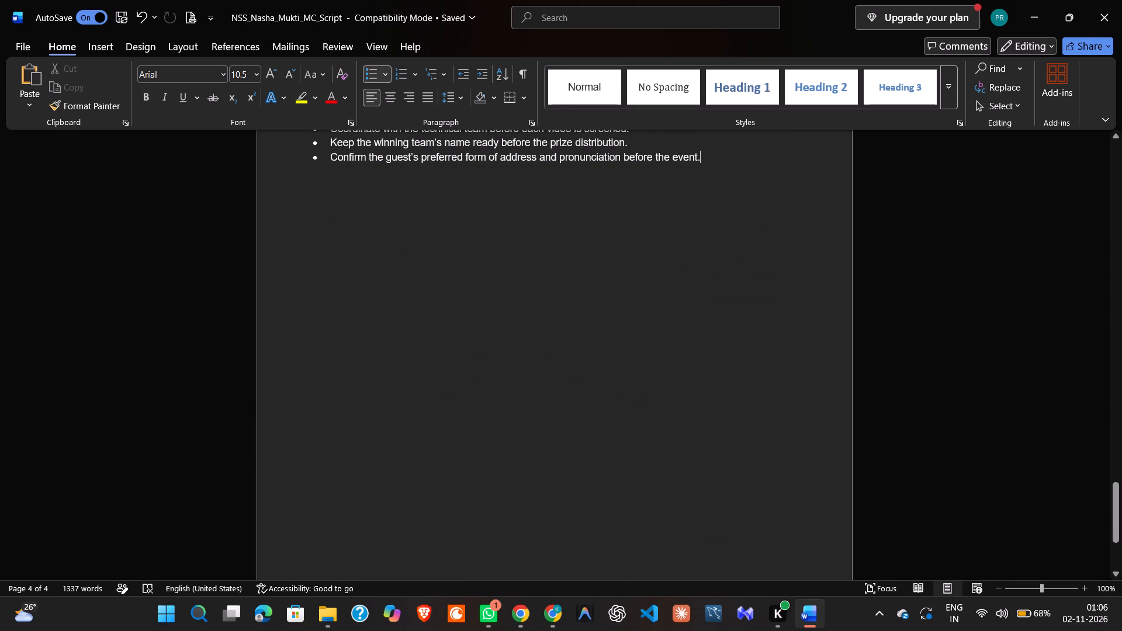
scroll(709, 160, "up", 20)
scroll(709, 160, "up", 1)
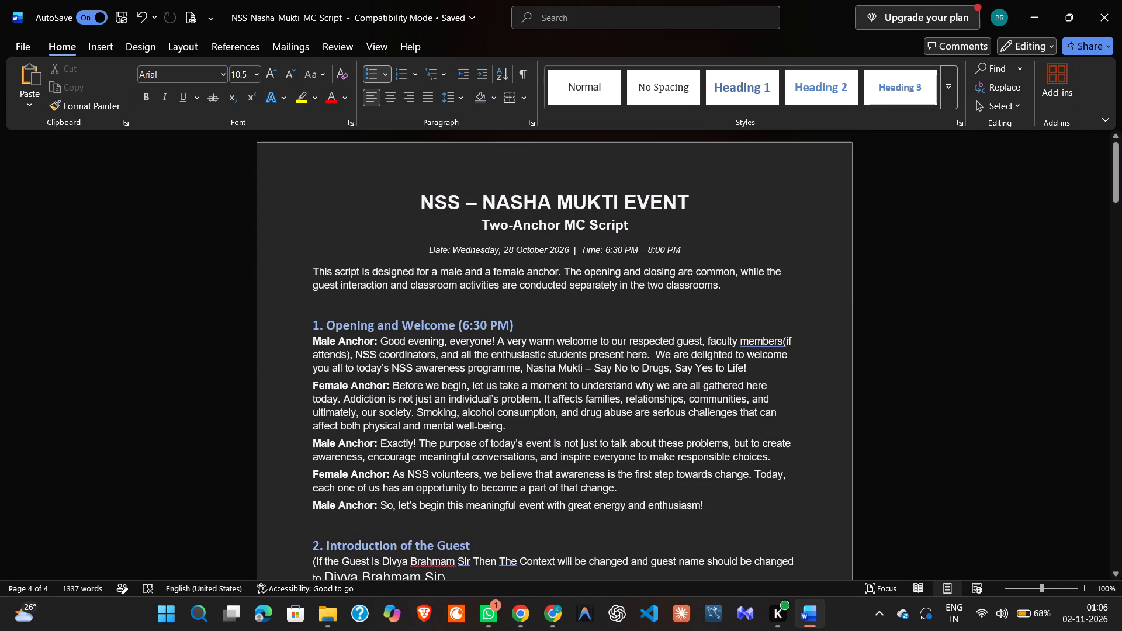
Copy a sharing link for the NSS_Nasha_Mukti_MC_Script document.
left_click(1080, 48)
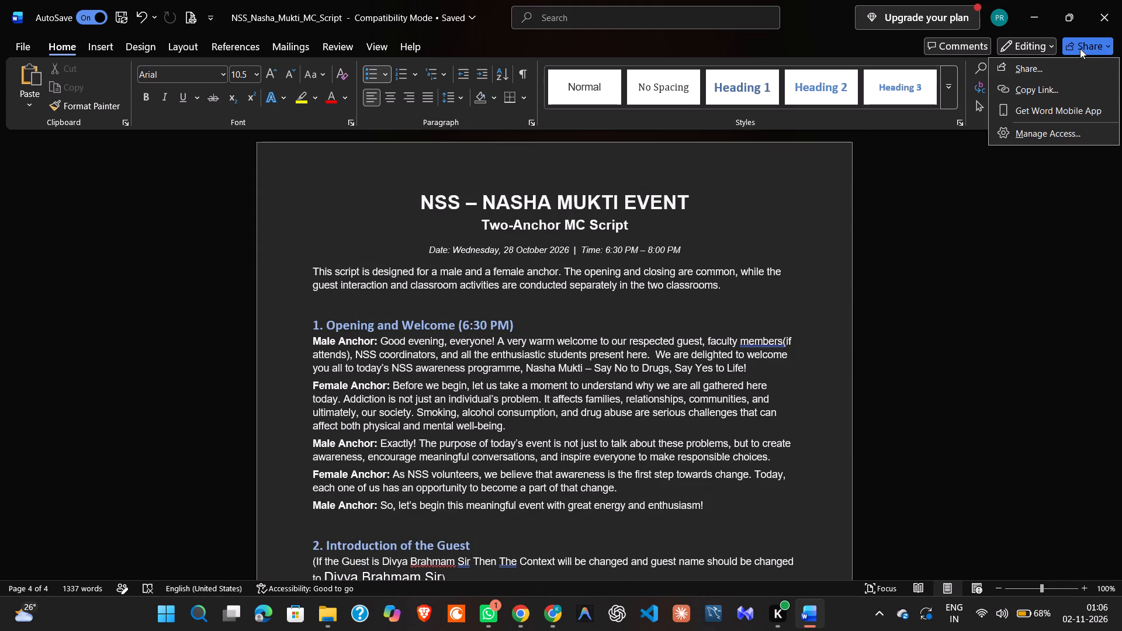
left_click(1040, 70)
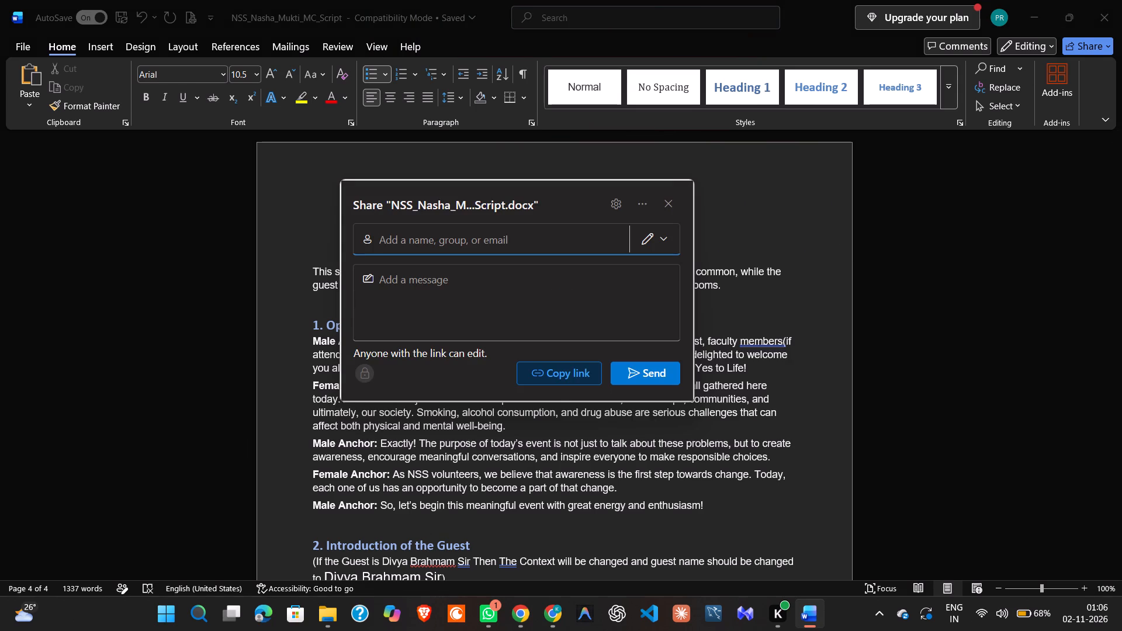
left_click(555, 383)
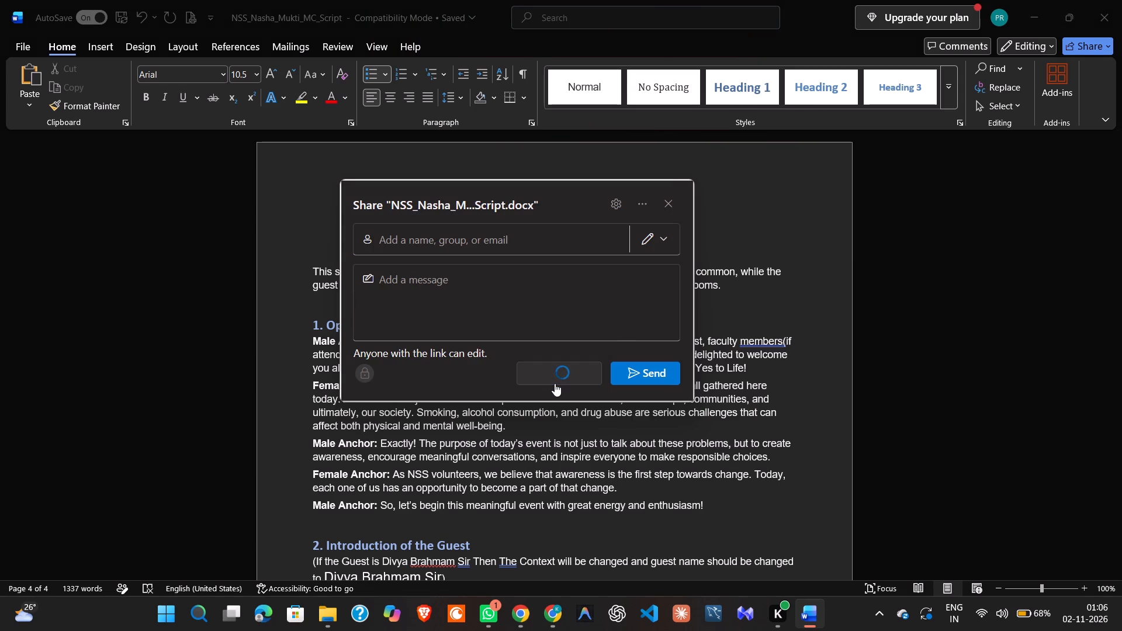
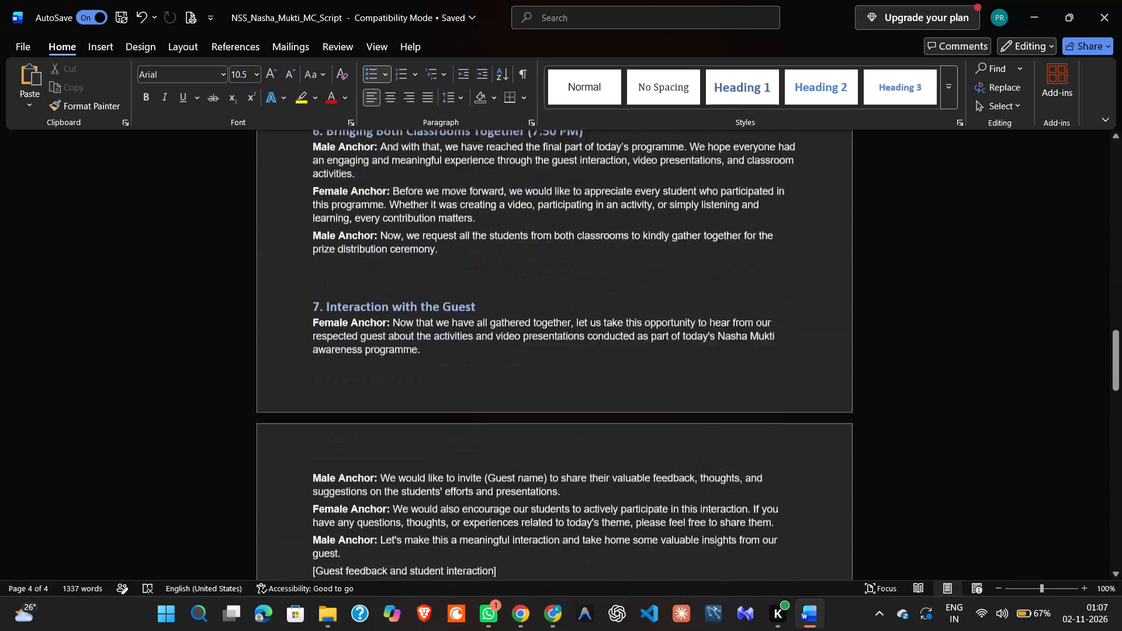
Change the last page's heading to read "Anchor Coordination Work".
scroll(589, 441, "down", 6)
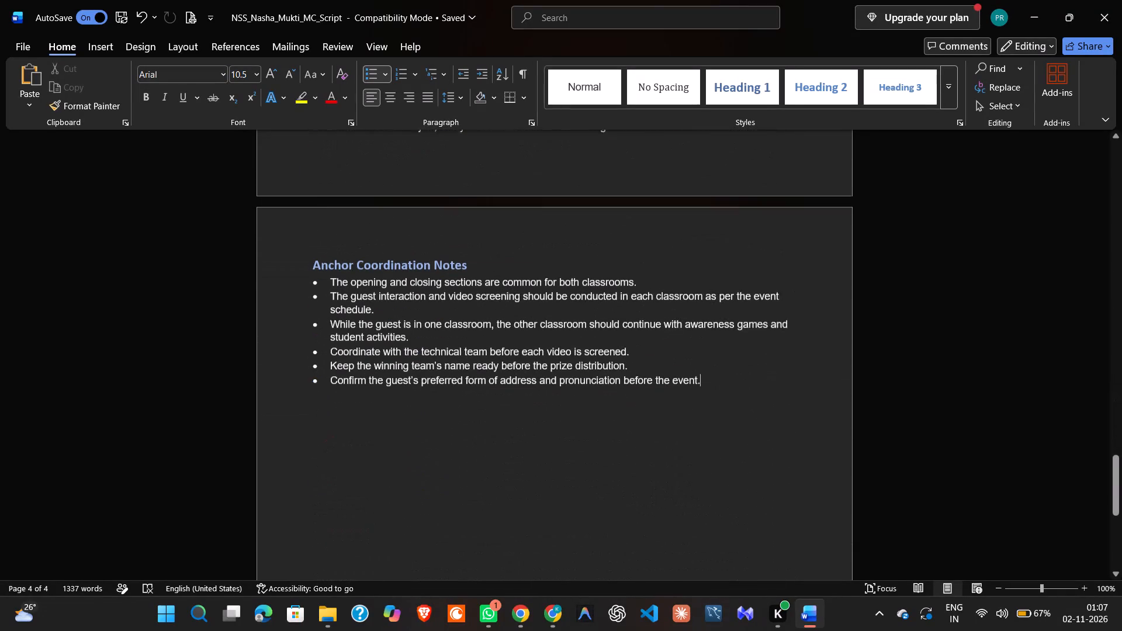
left_click(467, 235)
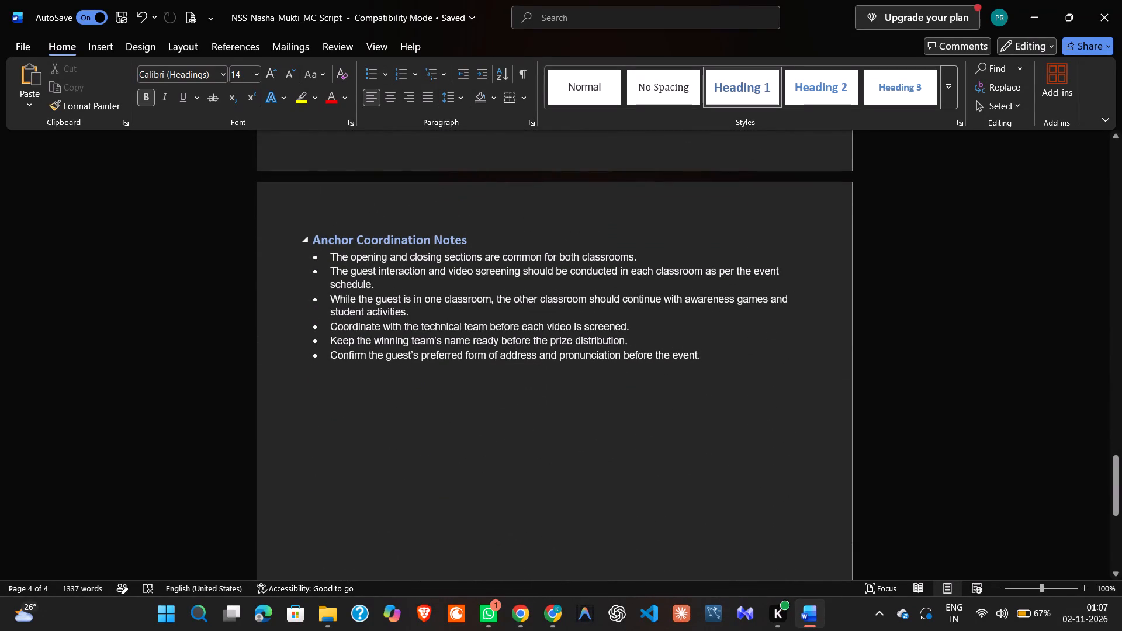
key("BackSpace")
key("BackSpace")
key("BackSpace")
key("BackSpace")
key("BackSpace")
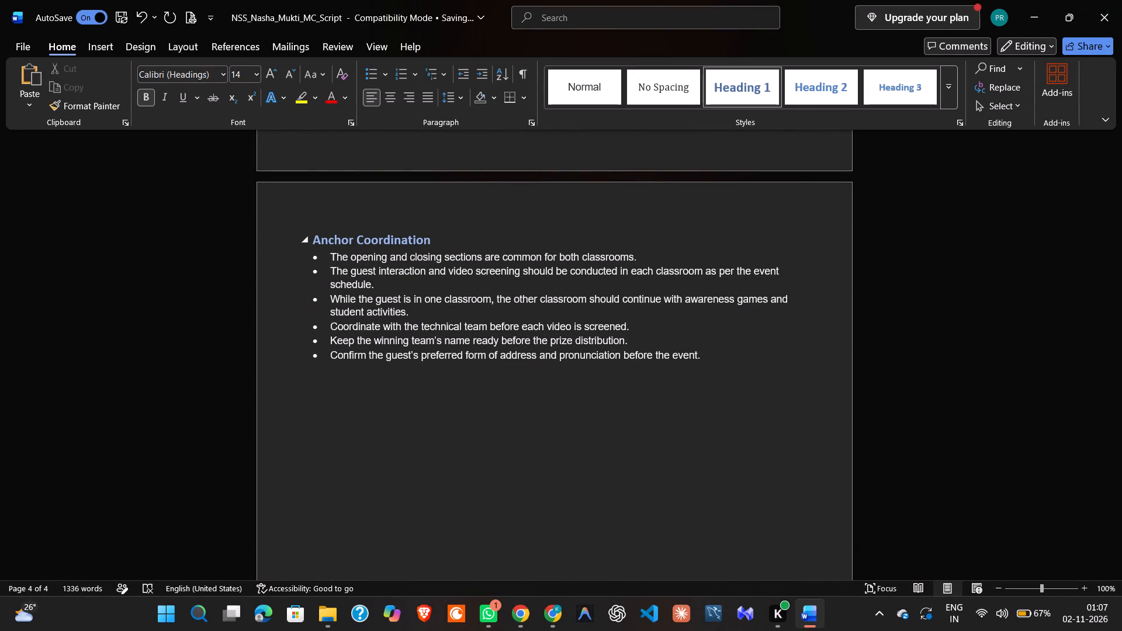
type("ork")
Print the whole script with Microsoft Print to PDF, saving it to the Desktop as "Nashamukthi MC".
left_click(193, 18)
left_click(193, 18)
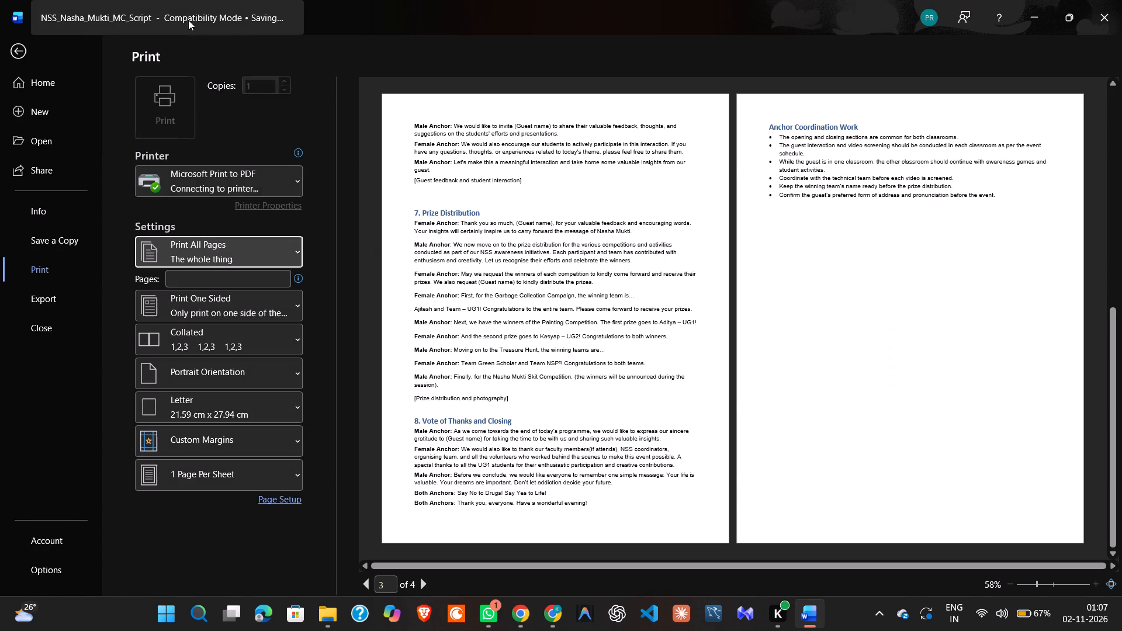
left_click(170, 109)
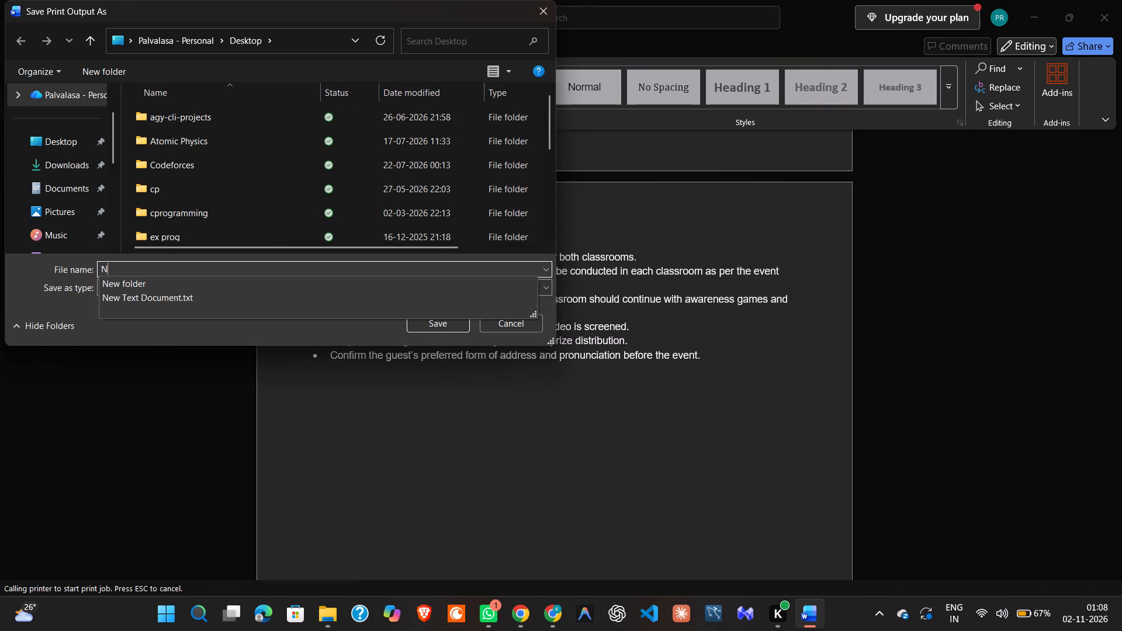
type("asham")
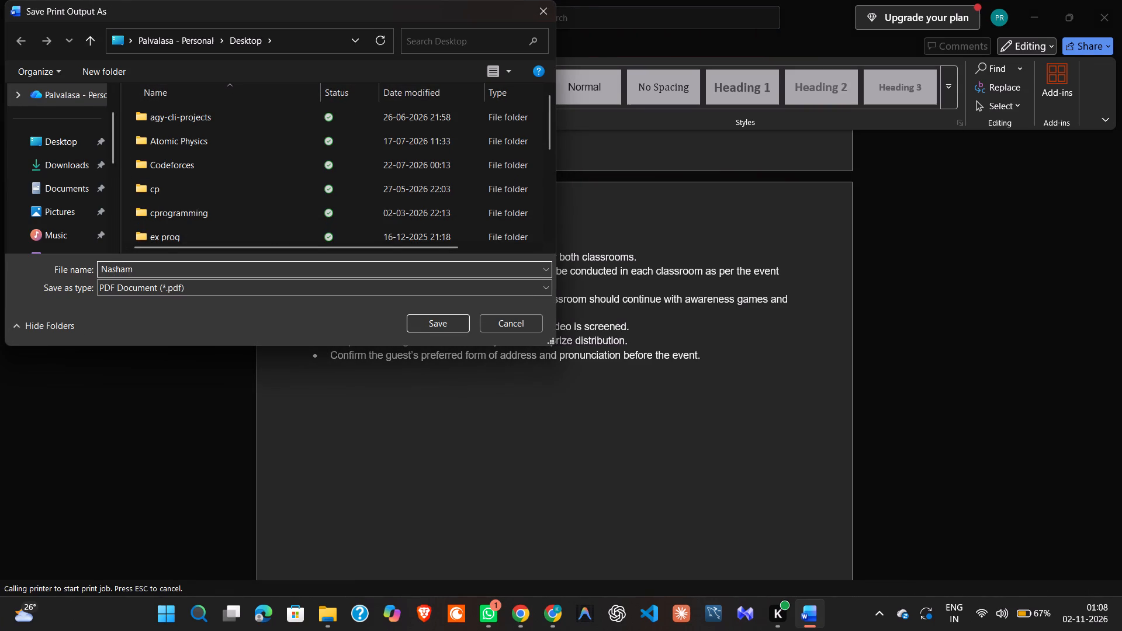
type("ukthi")
key("space")
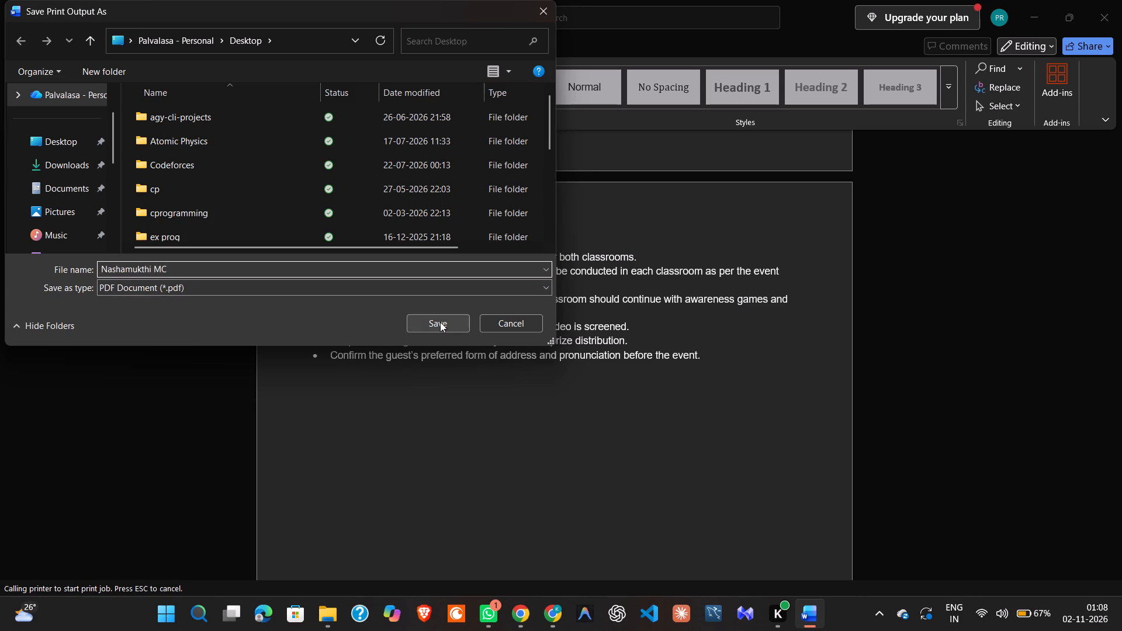
left_click(52, 144)
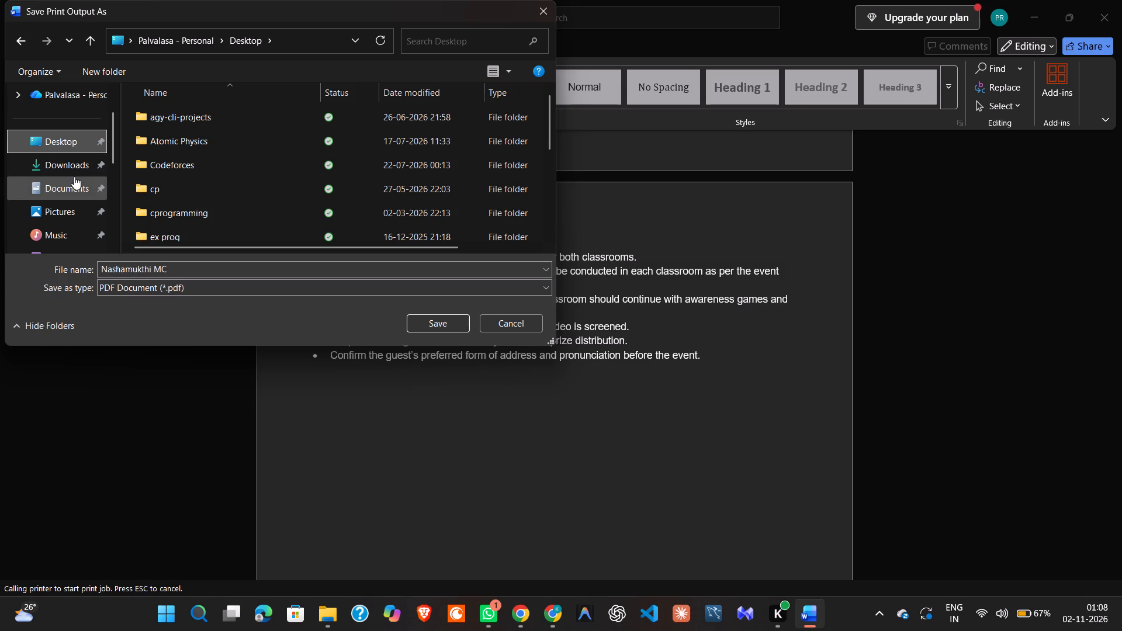
left_click(447, 325)
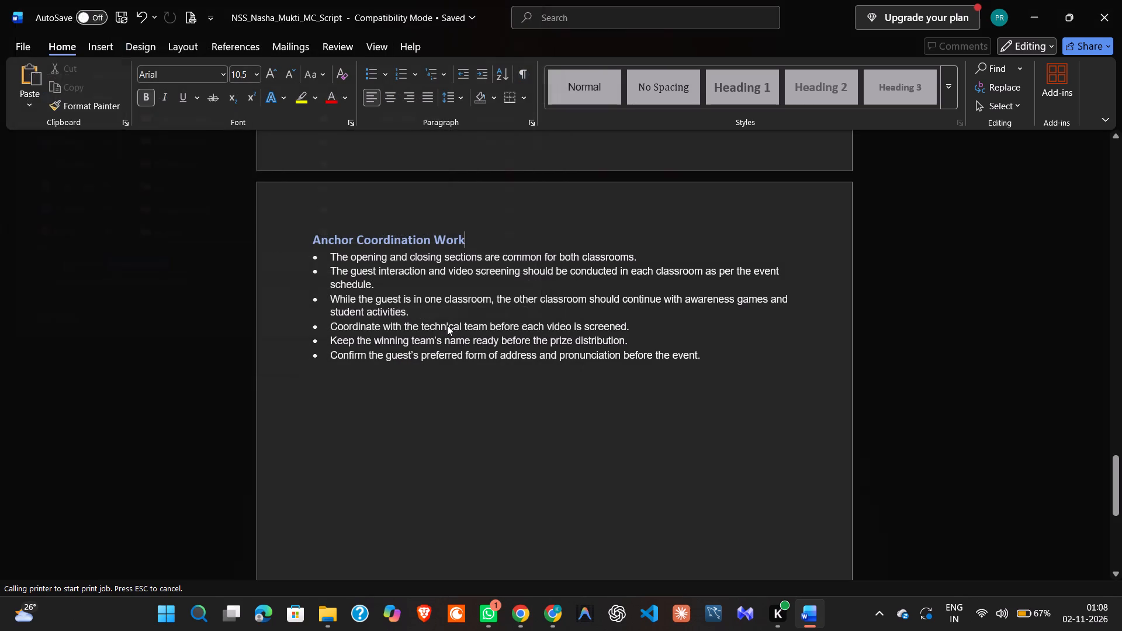
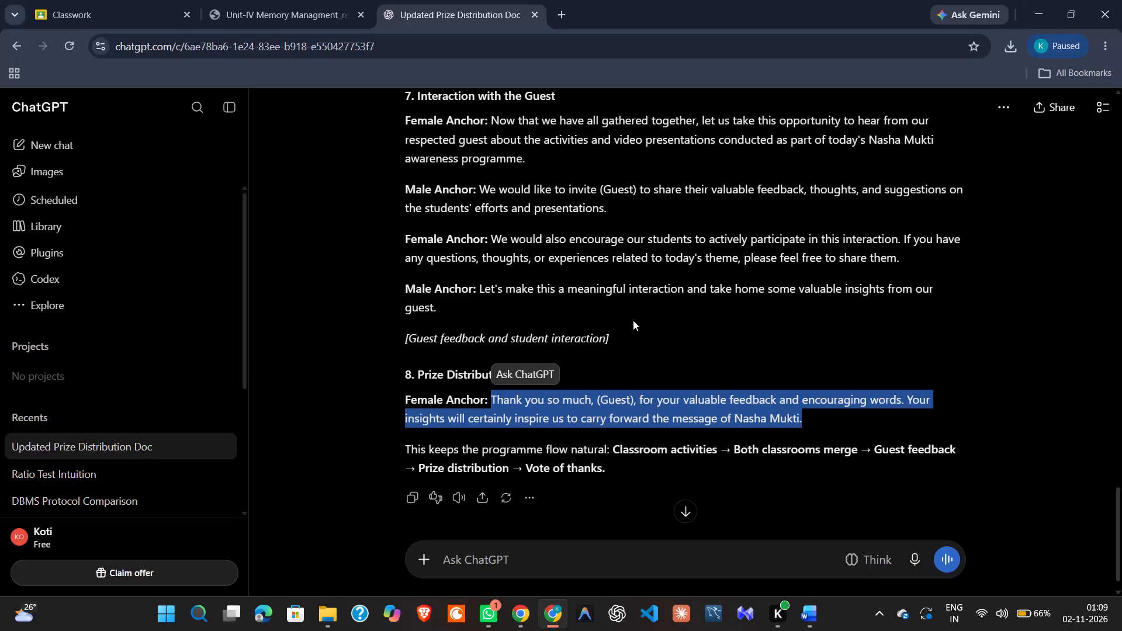
Clear the text selection in the ChatGPT reply and switch back to the NSS_Nasha_Mukti_MC_Script document in Word.
left_click(631, 375)
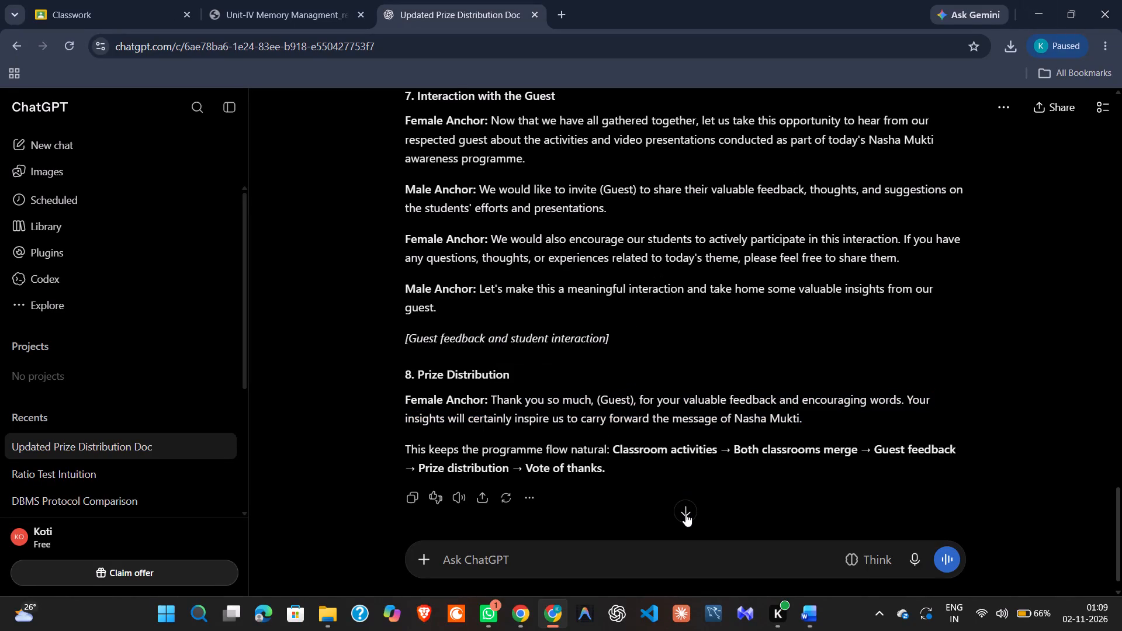
left_click(795, 622)
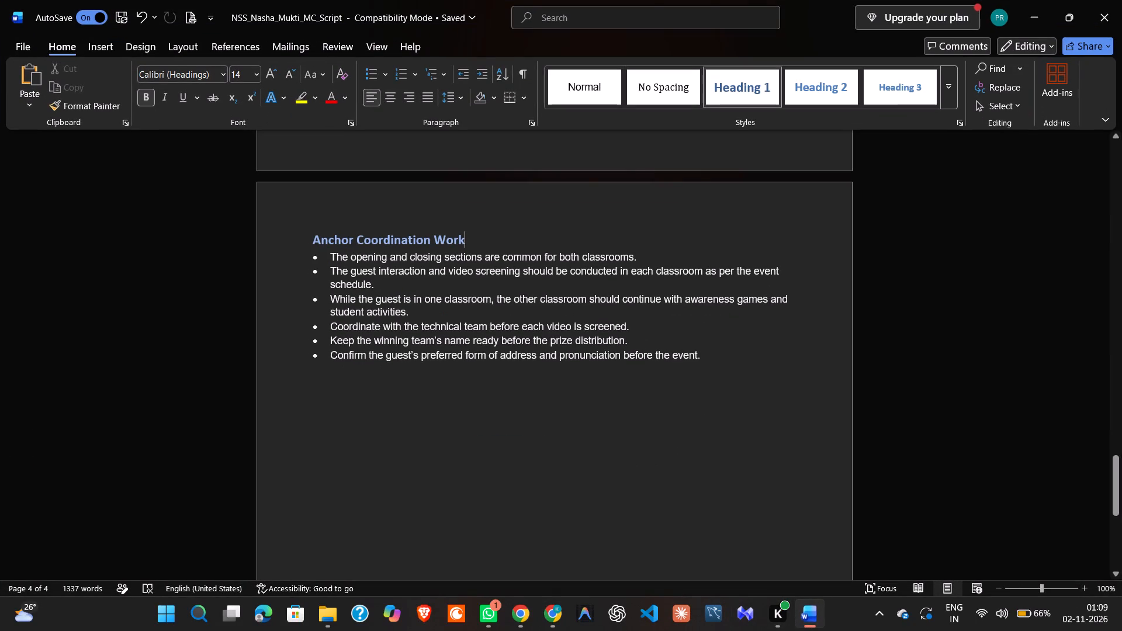